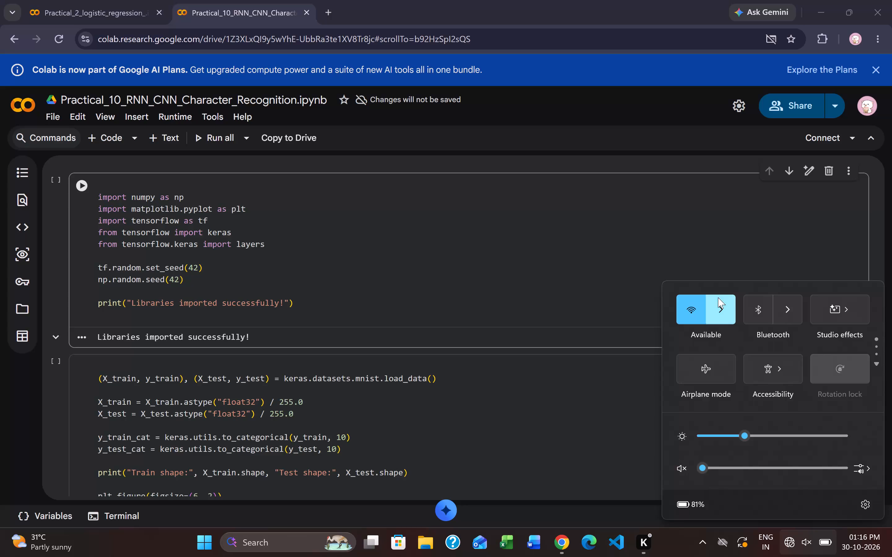
Connect the computer to the Wi-Fi network "Tanu !!".
{"action": "left_click", "coordinate": [726, 309]}
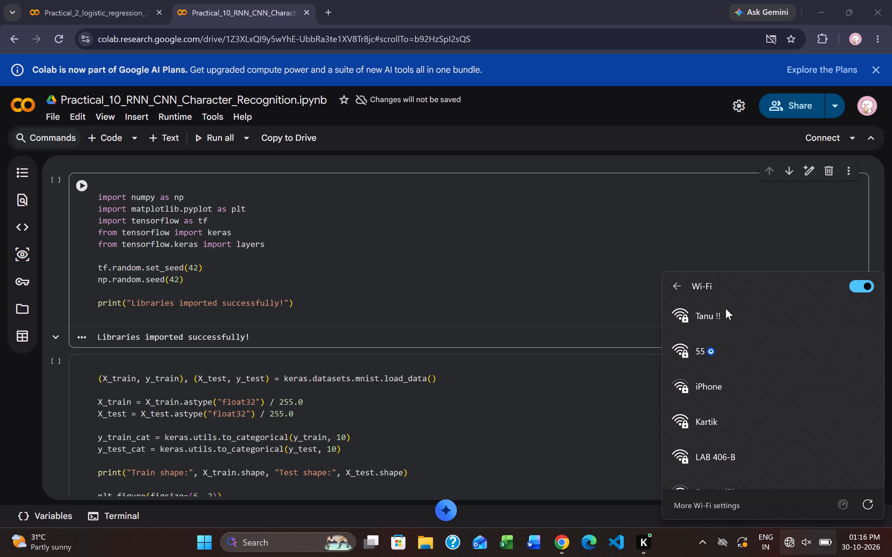
{"action": "left_click", "coordinate": [728, 316]}
{"action": "left_click", "coordinate": [790, 370]}
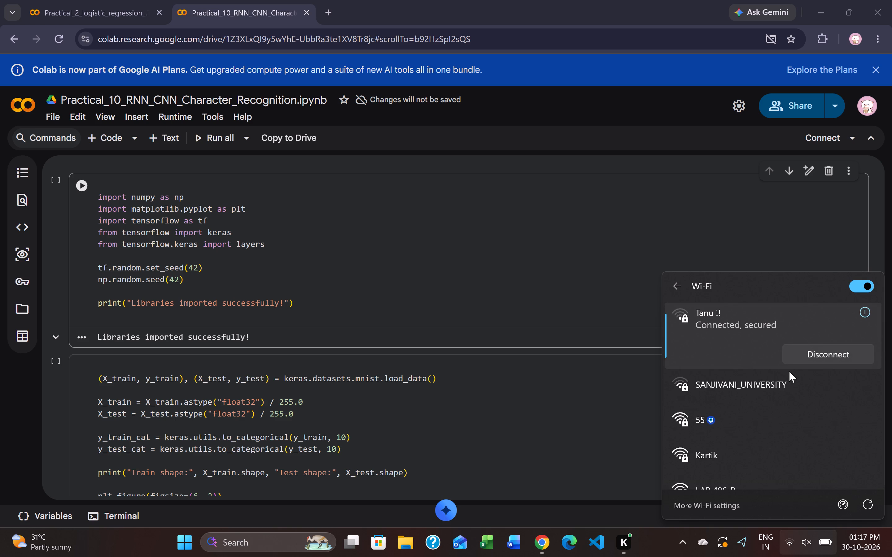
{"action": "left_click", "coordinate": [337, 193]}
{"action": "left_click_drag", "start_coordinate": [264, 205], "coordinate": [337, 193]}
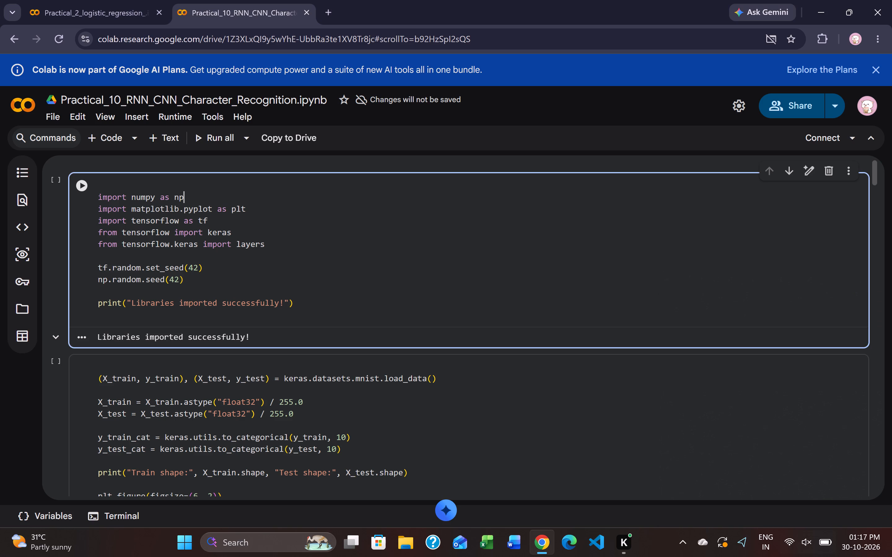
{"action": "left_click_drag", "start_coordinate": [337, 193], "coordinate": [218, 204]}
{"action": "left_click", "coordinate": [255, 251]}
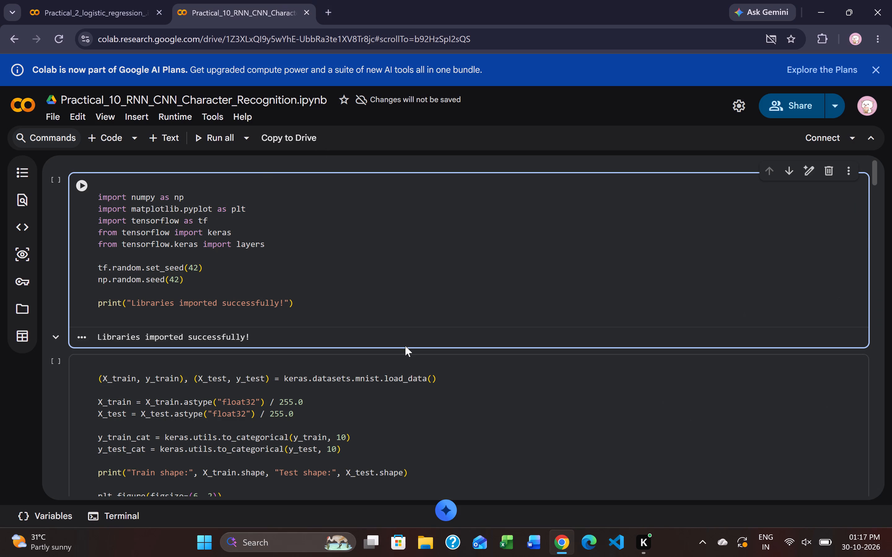
Launch Microsoft Word.
{"action": "left_click", "coordinate": [313, 537]}
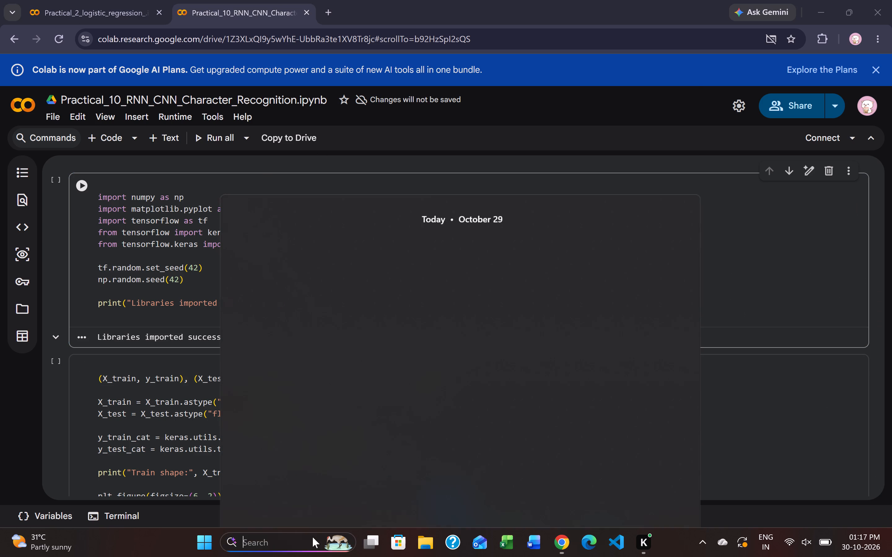
{"action": "left_click", "coordinate": [533, 547]}
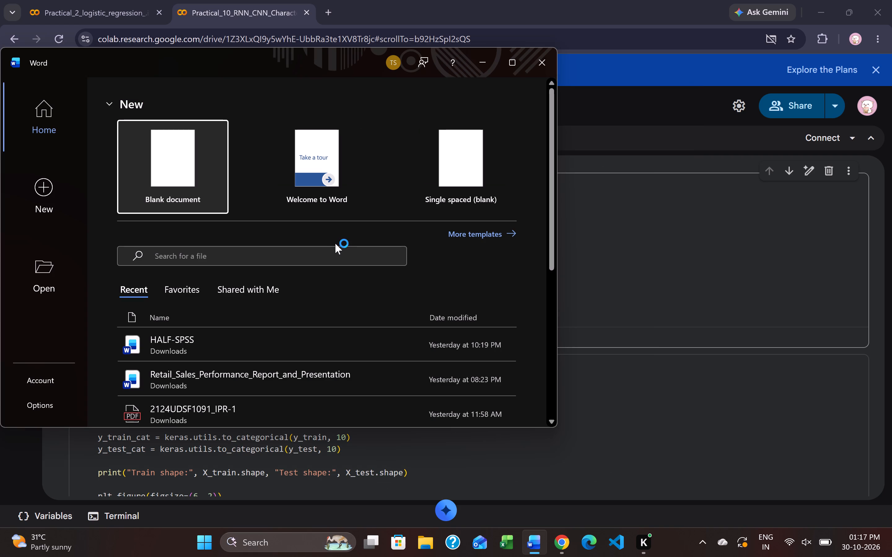
Open the recent document HALF-SPSS and maximize its window.
{"action": "left_click", "coordinate": [235, 355]}
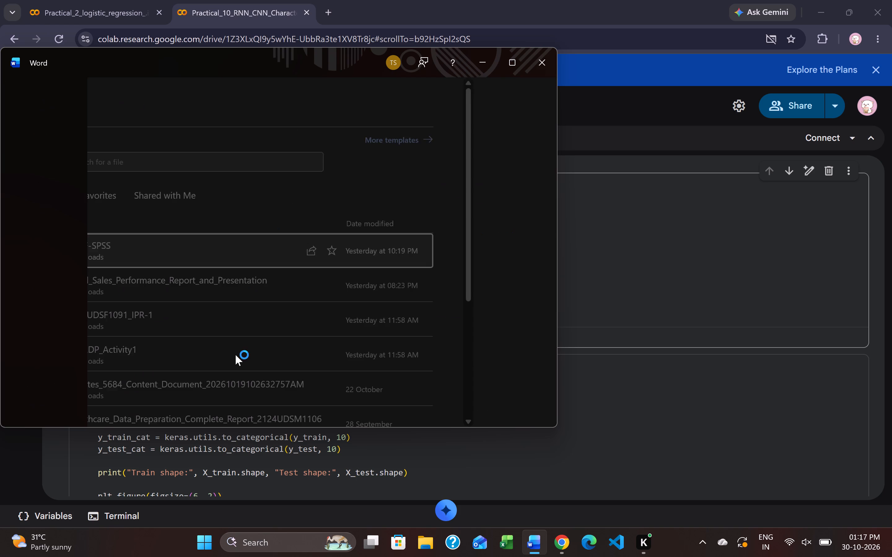
{"action": "left_click", "coordinate": [517, 63]}
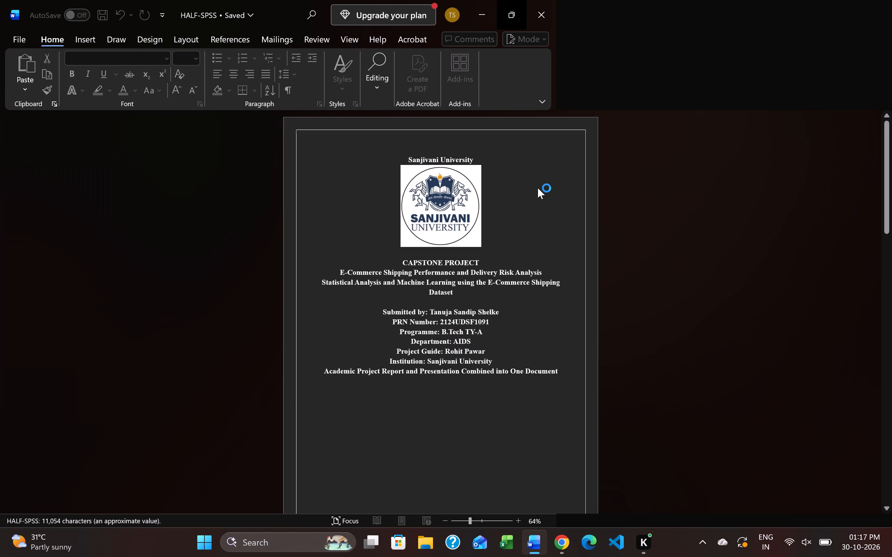
Review the HALF-SPSS report from the cover page through its analysis sections and references to the last page.
{"action": "scroll", "coordinate": [386, 338], "scroll_direction": "down", "scroll_amount": 5}
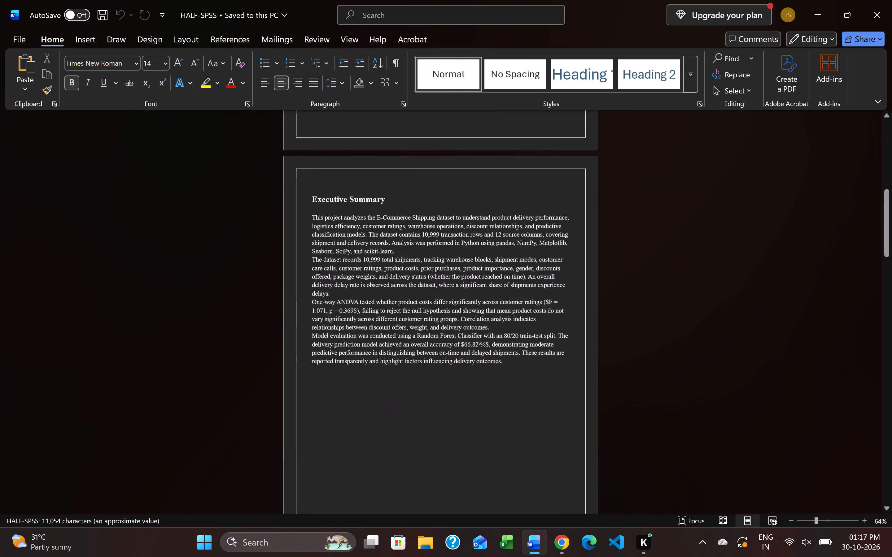
{"action": "scroll", "coordinate": [416, 306], "scroll_direction": "down", "scroll_amount": 5}
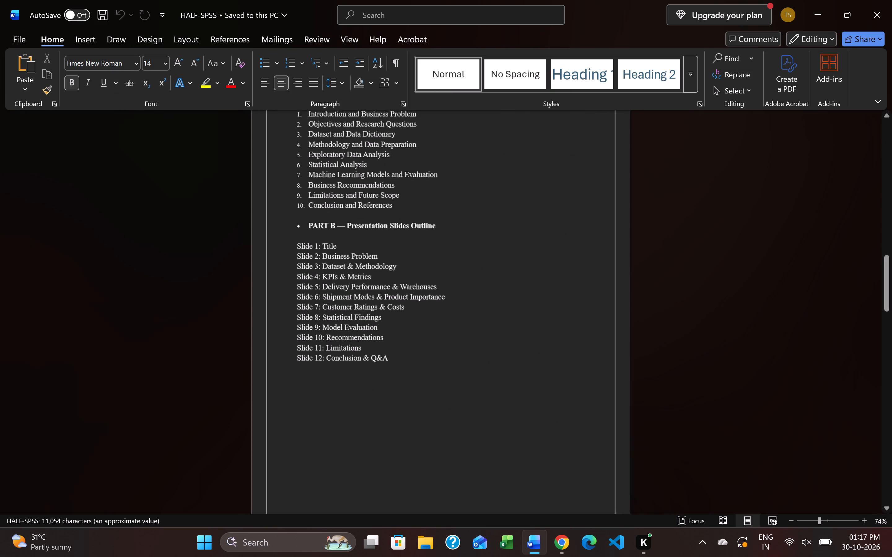
{"action": "scroll", "coordinate": [416, 306], "scroll_direction": "up", "scroll_amount": 1, "text": "ctrl"}
{"action": "scroll", "coordinate": [416, 306], "scroll_direction": "down", "scroll_amount": 7}
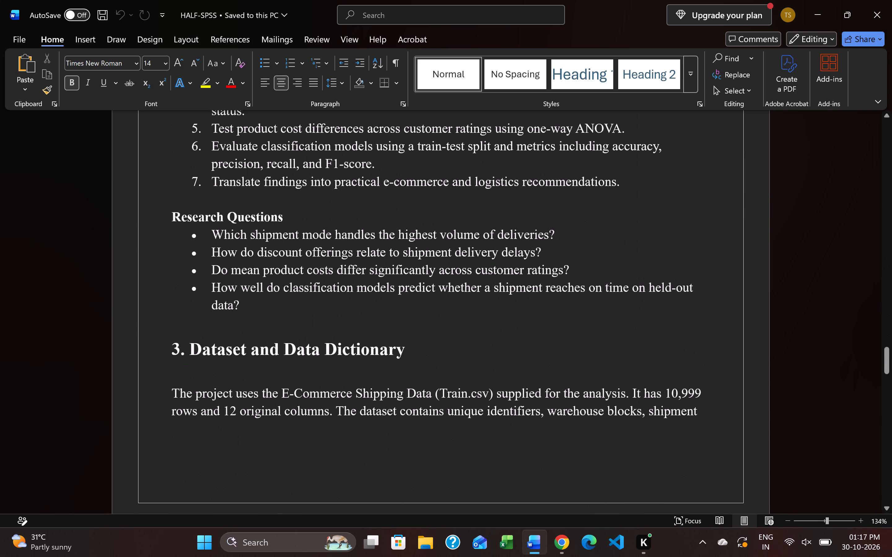
{"action": "scroll", "coordinate": [416, 306], "scroll_direction": "down", "scroll_amount": 15}
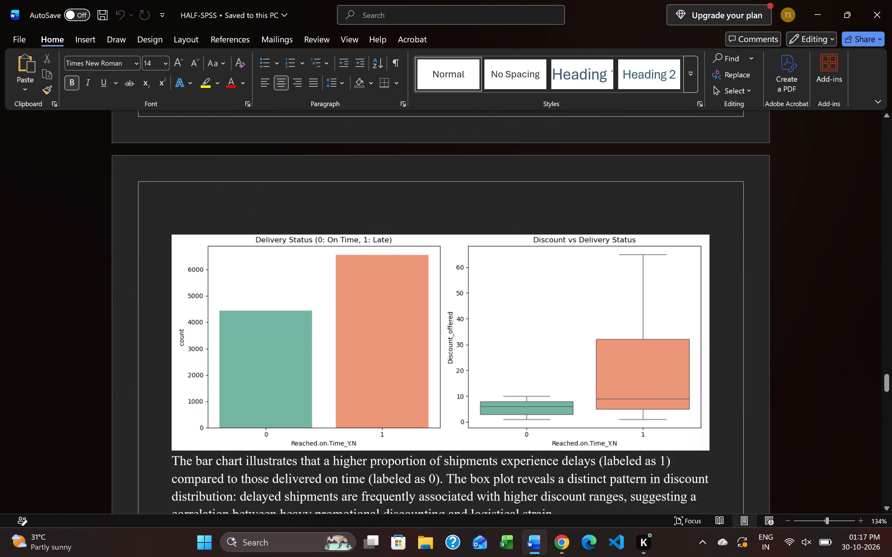
{"action": "scroll", "coordinate": [416, 306], "scroll_direction": "up", "scroll_amount": 7}
{"action": "scroll", "coordinate": [416, 306], "scroll_direction": "down", "scroll_amount": 6}
{"action": "scroll", "coordinate": [432, 170], "scroll_direction": "up", "scroll_amount": 1}
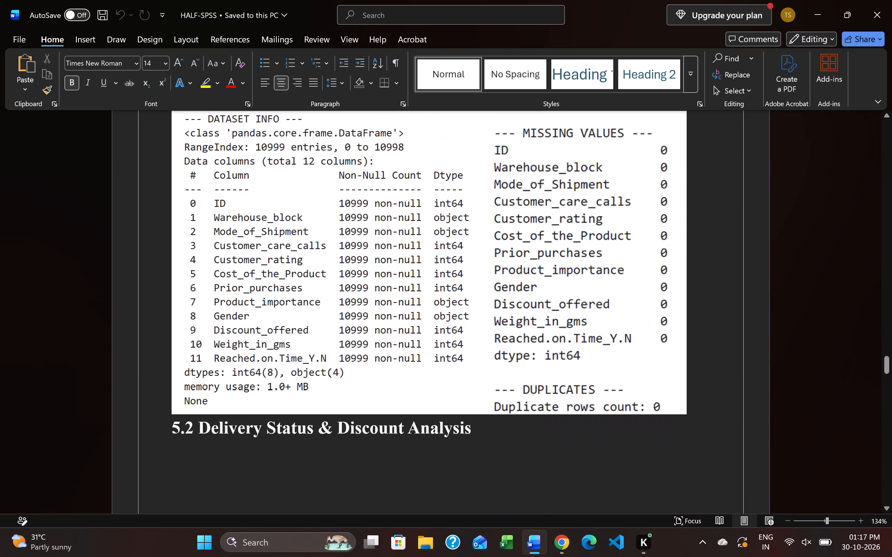
{"action": "scroll", "coordinate": [432, 170], "scroll_direction": "up", "scroll_amount": 1}
{"action": "scroll", "coordinate": [432, 170], "scroll_direction": "down", "scroll_amount": 2}
{"action": "scroll", "coordinate": [383, 357], "scroll_direction": "down", "scroll_amount": 4}
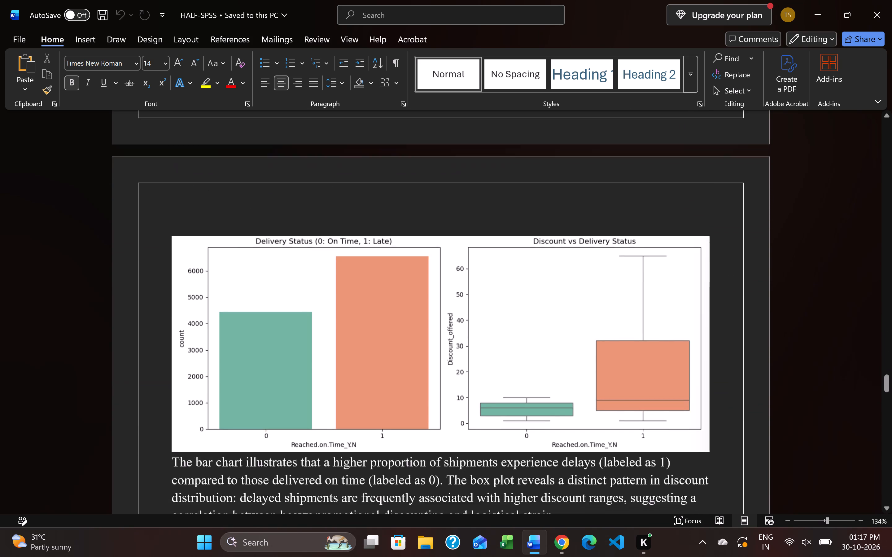
{"action": "scroll", "coordinate": [383, 357], "scroll_direction": "down", "scroll_amount": 12}
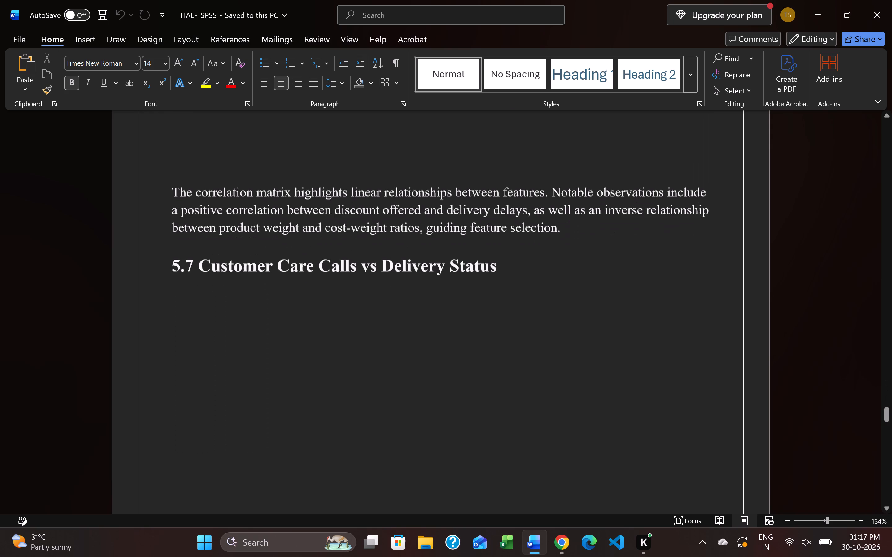
{"action": "scroll", "coordinate": [383, 357], "scroll_direction": "down", "scroll_amount": 12}
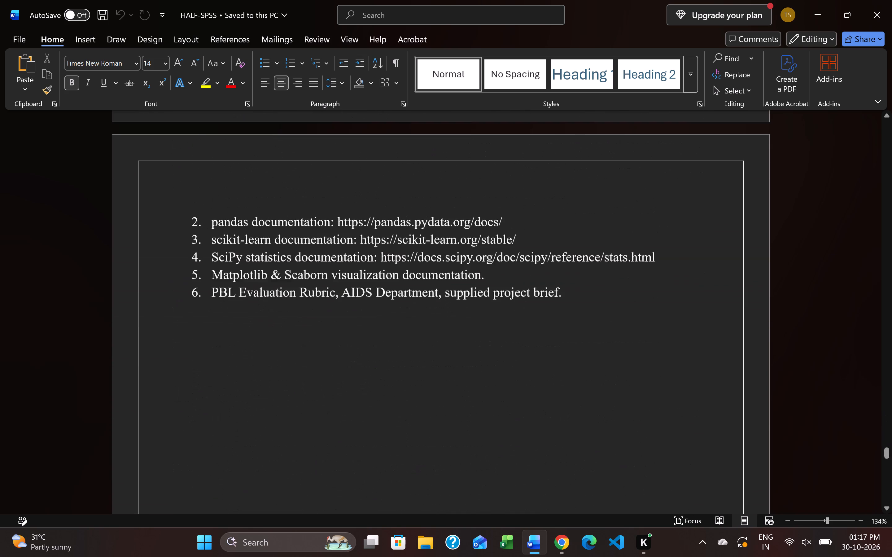
{"action": "scroll", "coordinate": [383, 357], "scroll_direction": "down", "scroll_amount": 9}
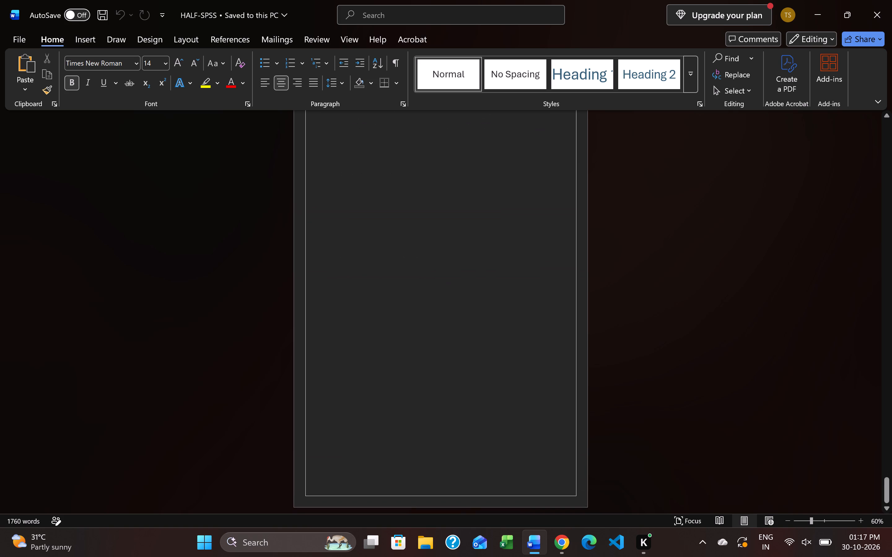
Open the document Retail_Sales_Performance_Report_and_Presentation from the recent files in File Explorer.
{"action": "left_click", "coordinate": [423, 548]}
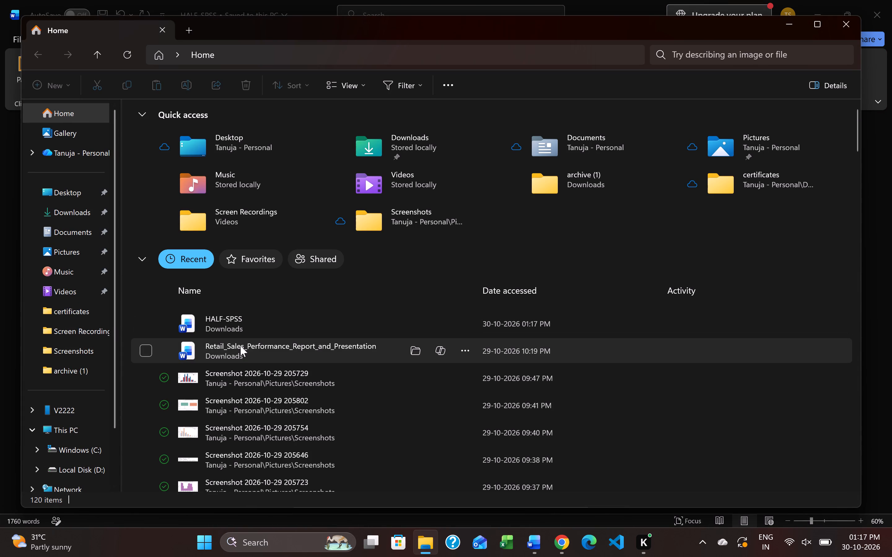
{"action": "double_click", "coordinate": [240, 346]}
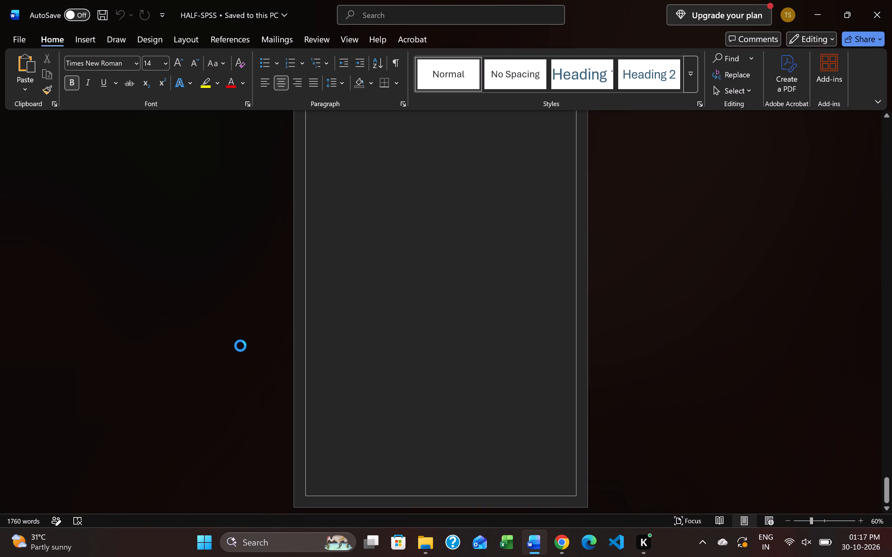
Skim the retail sales report from its cover page to the start of the Part B presentation slides.
{"action": "scroll", "coordinate": [419, 248], "scroll_direction": "down", "scroll_amount": 9}
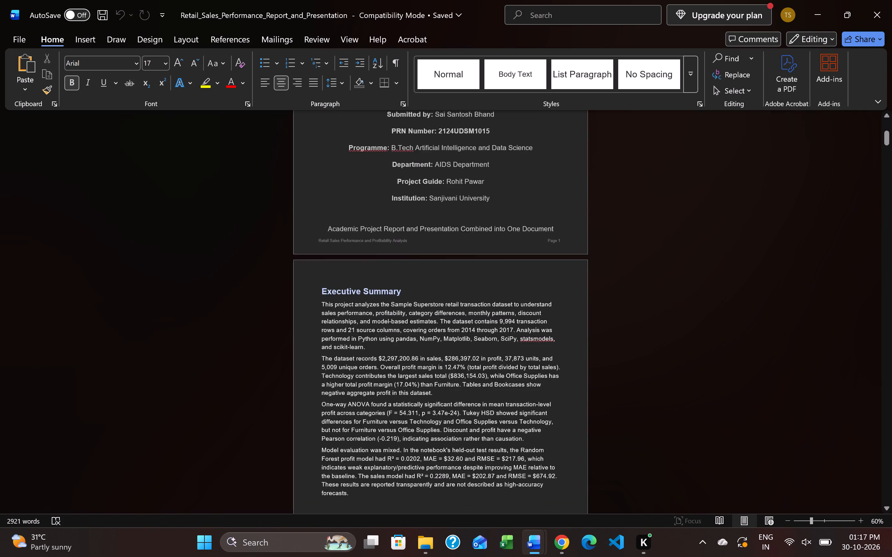
{"action": "scroll", "coordinate": [419, 248], "scroll_direction": "down", "scroll_amount": 20}
{"action": "scroll", "coordinate": [419, 248], "scroll_direction": "down", "scroll_amount": 1}
{"action": "scroll", "coordinate": [419, 248], "scroll_direction": "up", "scroll_amount": 3}
{"action": "scroll", "coordinate": [419, 248], "scroll_direction": "down", "scroll_amount": 1}
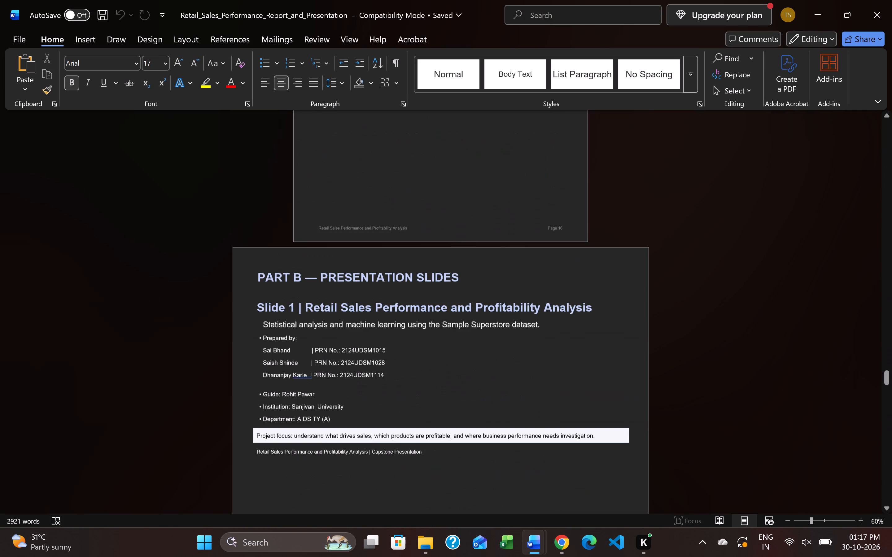
{"action": "scroll", "coordinate": [419, 248], "scroll_direction": "down", "scroll_amount": 1}
{"action": "scroll", "coordinate": [419, 248], "scroll_direction": "up", "scroll_amount": 2}
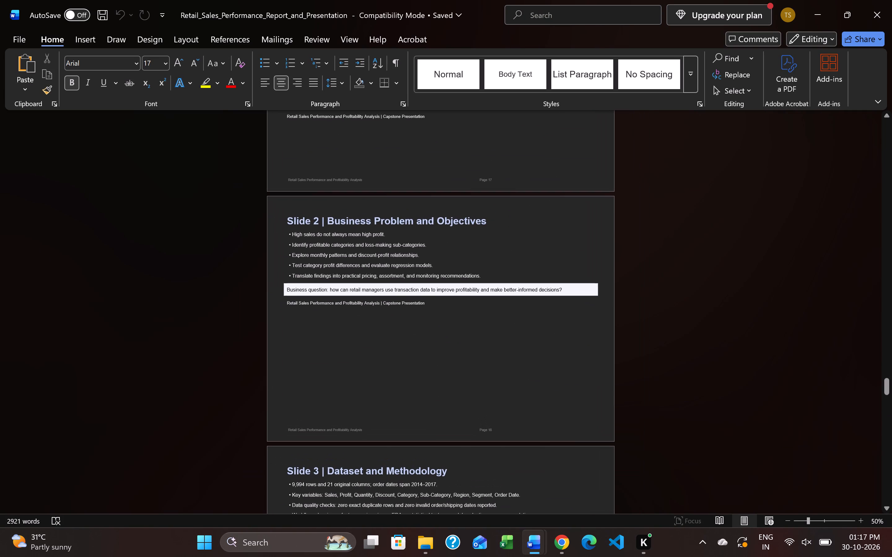
{"action": "scroll", "coordinate": [419, 248], "scroll_direction": "up", "scroll_amount": 3}
{"action": "scroll", "coordinate": [419, 248], "scroll_direction": "down", "scroll_amount": 2}
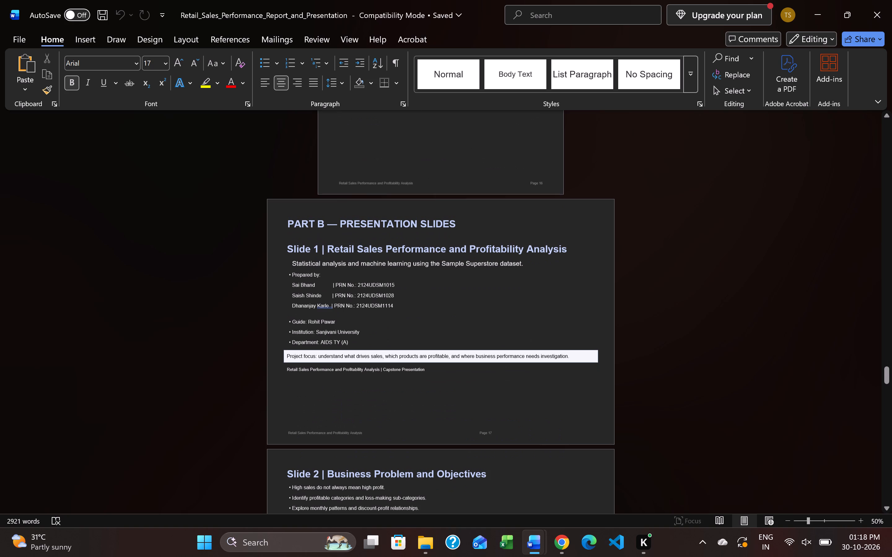
Examine the content and layout of slides 1 to 3 in Part B of the retail sales report.
{"action": "scroll", "coordinate": [347, 263], "scroll_direction": "down", "scroll_amount": 1}
{"action": "scroll", "coordinate": [356, 287], "scroll_direction": "down", "scroll_amount": 1}
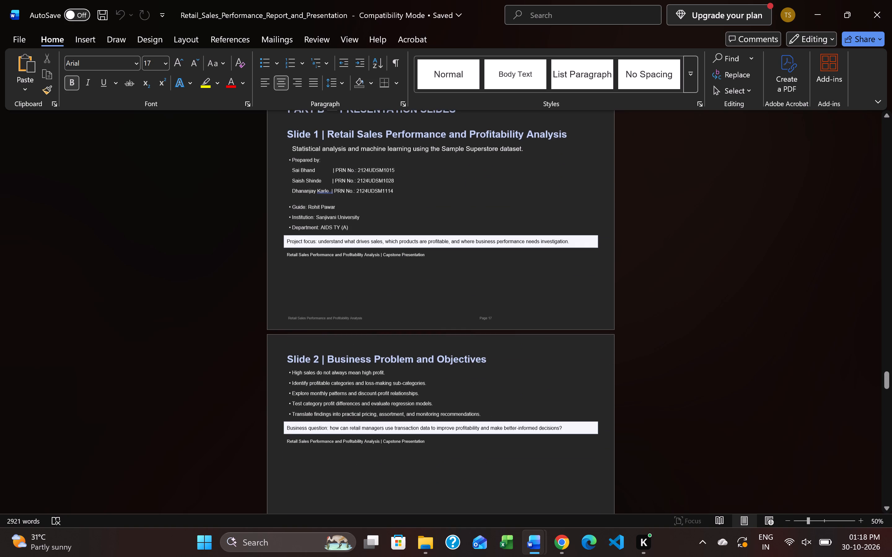
{"action": "scroll", "coordinate": [356, 287], "scroll_direction": "down", "scroll_amount": 1}
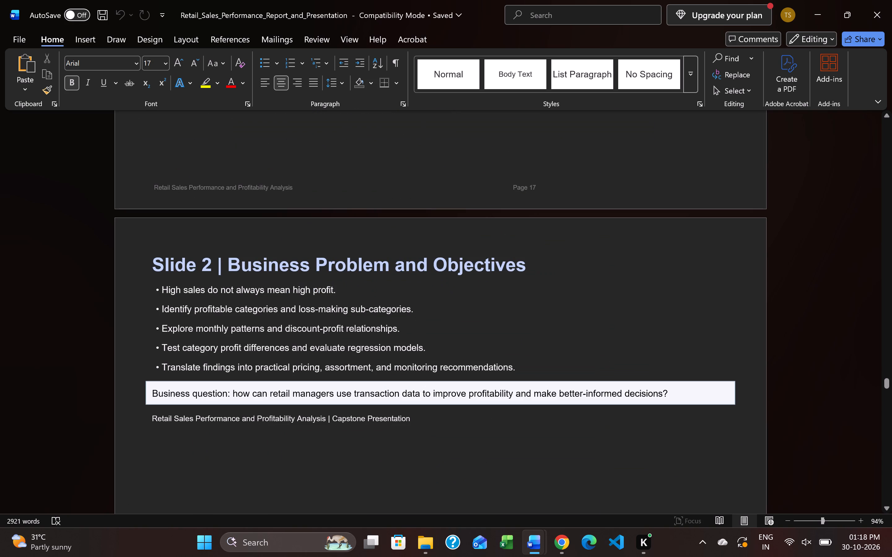
{"action": "left_click_drag", "start_coordinate": [267, 391], "coordinate": [341, 391]}
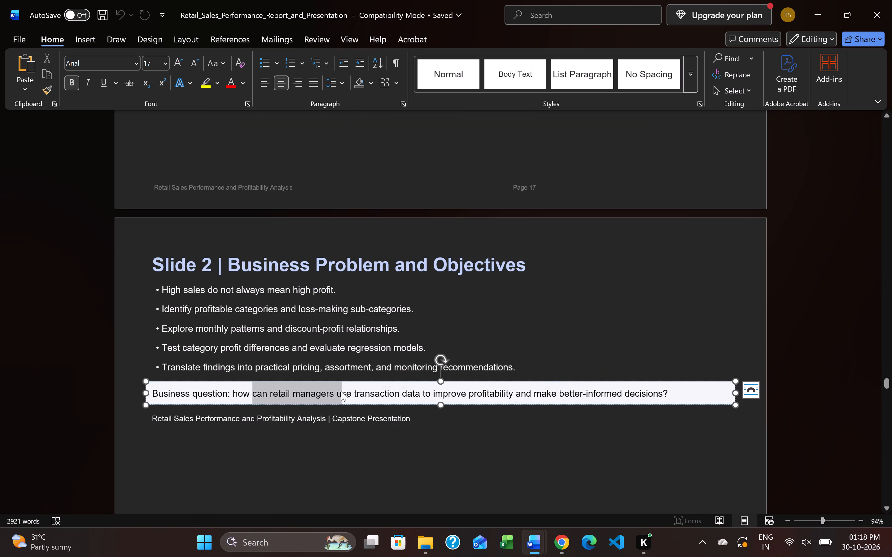
{"action": "left_click", "coordinate": [326, 327]}
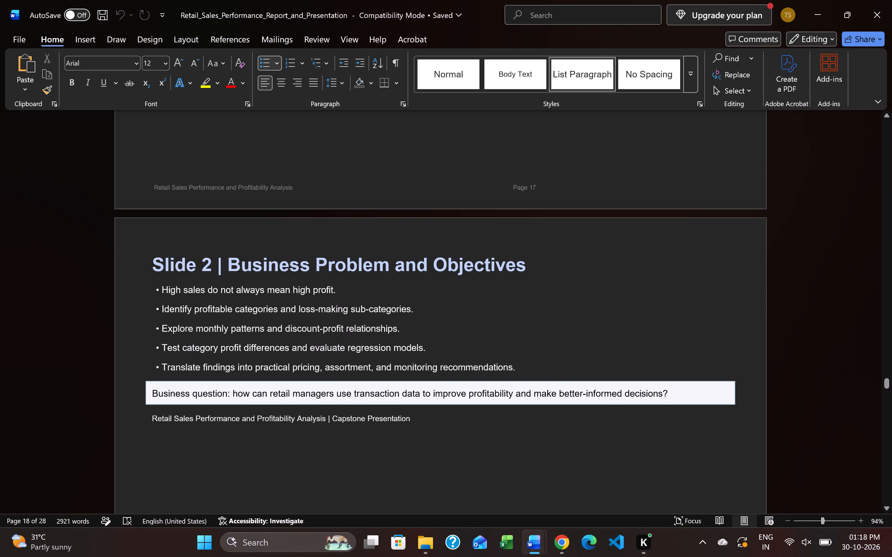
{"action": "scroll", "coordinate": [356, 344], "scroll_direction": "down", "scroll_amount": 4}
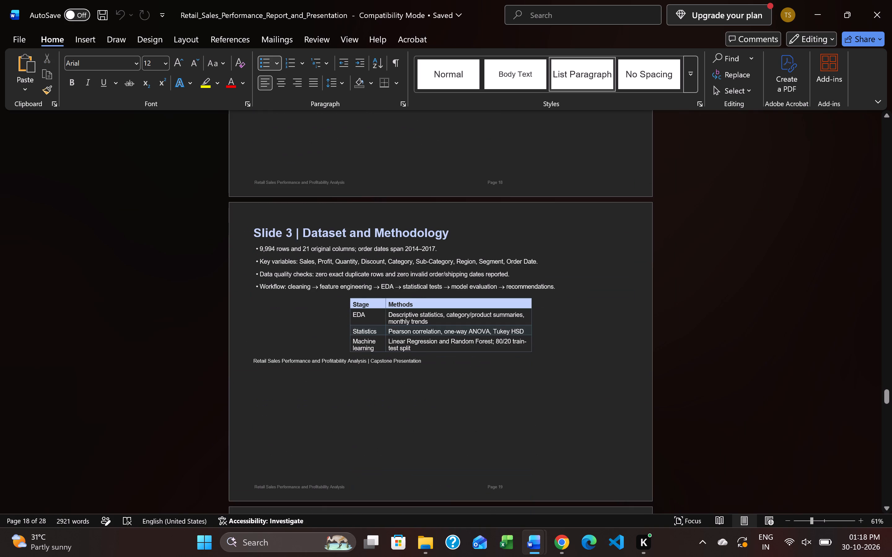
{"action": "scroll", "coordinate": [360, 272], "scroll_direction": "up", "scroll_amount": 5}
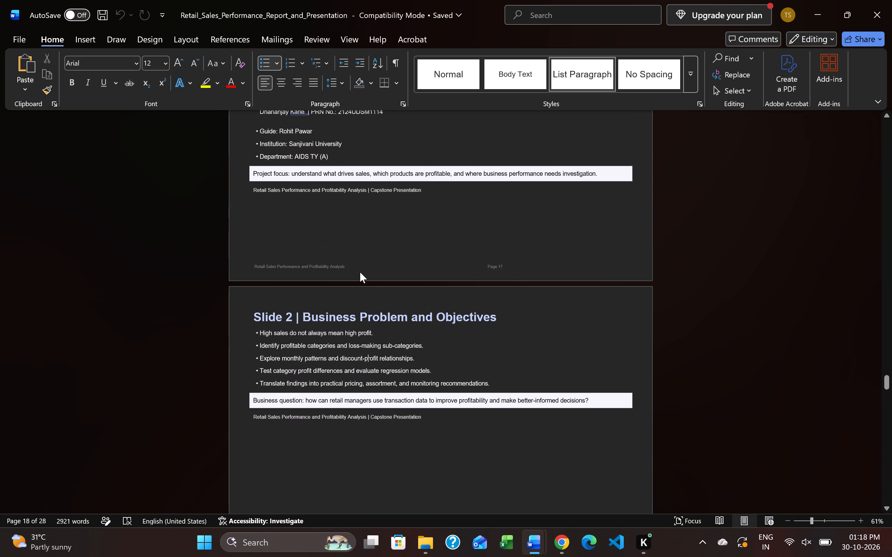
{"action": "scroll", "coordinate": [360, 272], "scroll_direction": "up", "scroll_amount": 2}
{"action": "scroll", "coordinate": [312, 416], "scroll_direction": "down", "scroll_amount": 2}
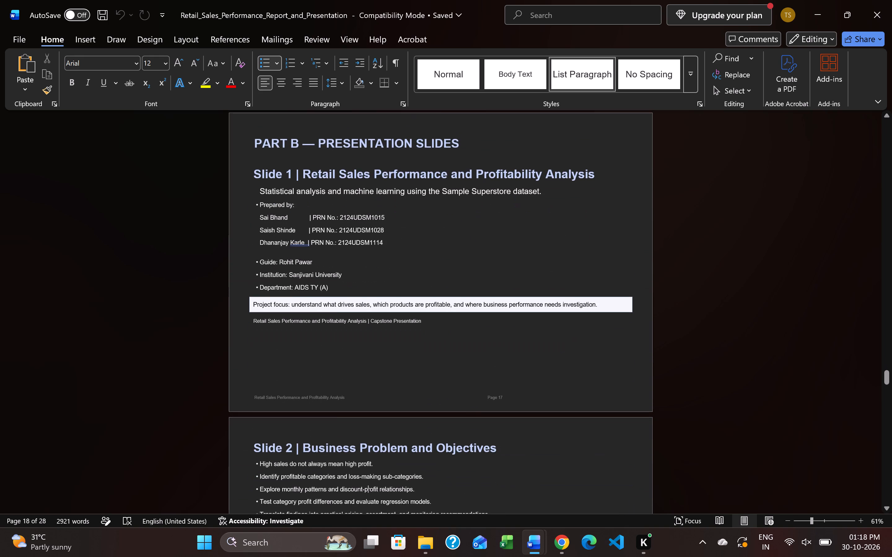
{"action": "scroll", "coordinate": [341, 333], "scroll_direction": "up", "scroll_amount": 3}
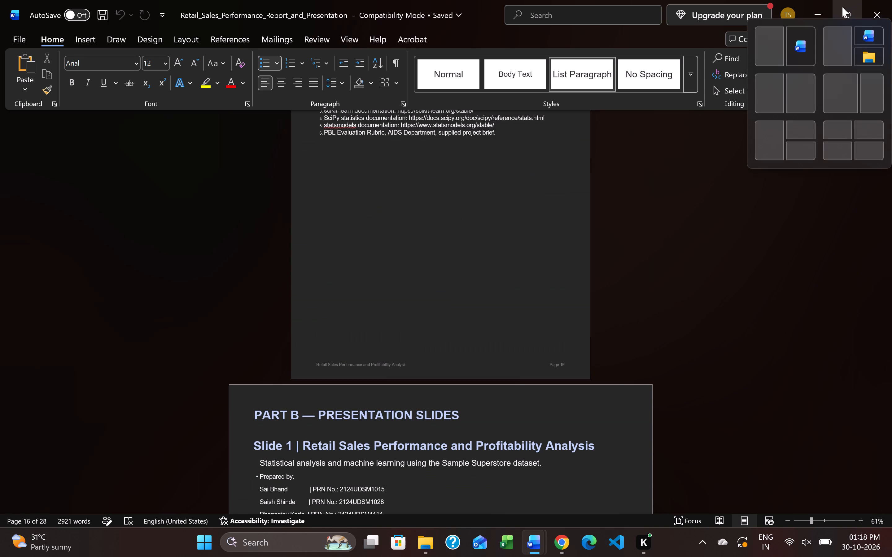
Arrange the retail sales report and HALF-SPSS windows side by side.
{"action": "left_click_drag", "start_coordinate": [831, 17], "coordinate": [776, 51]}
{"action": "left_click", "coordinate": [776, 51]}
{"action": "scroll", "coordinate": [556, 283], "scroll_direction": "up", "scroll_amount": 5}
{"action": "left_click", "coordinate": [547, 401]}
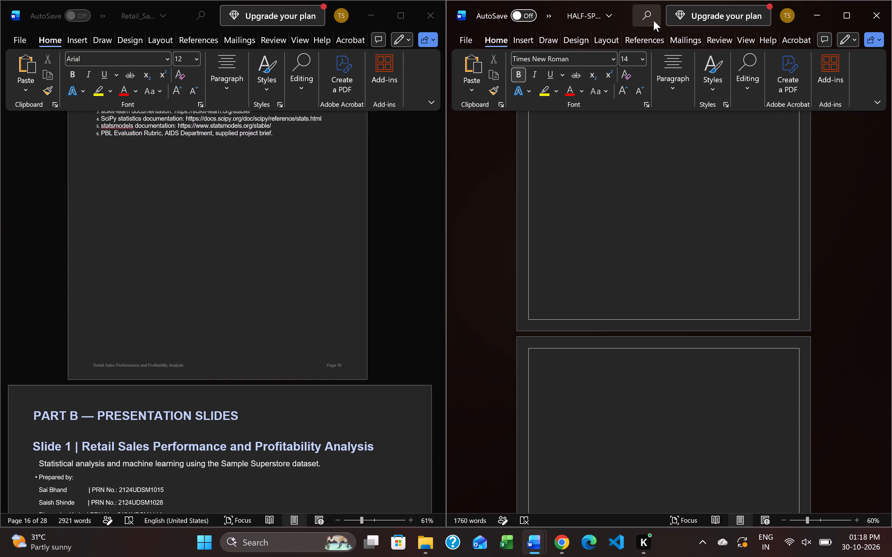
Maximize the HALF-SPSS window and look over the blank pages following its reference list.
{"action": "left_click", "coordinate": [844, 20]}
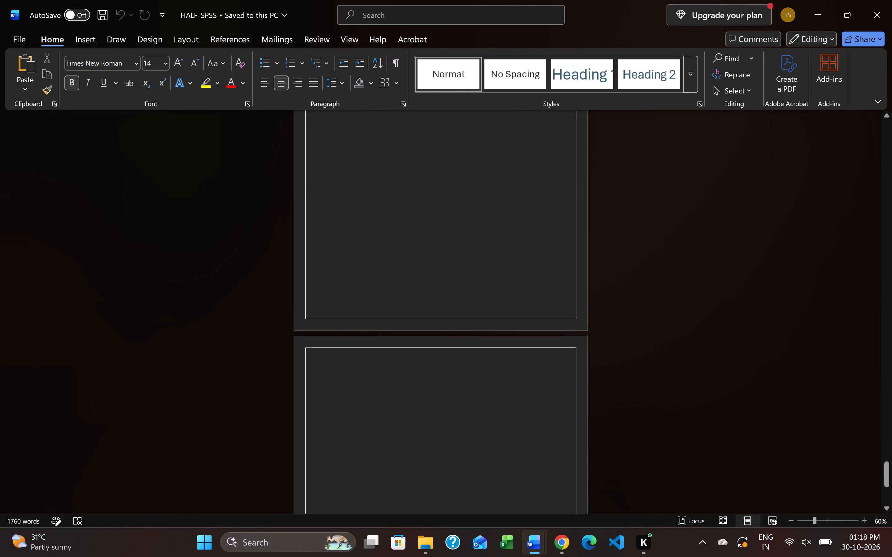
{"action": "scroll", "coordinate": [392, 270], "scroll_direction": "down", "scroll_amount": 2}
{"action": "scroll", "coordinate": [392, 270], "scroll_direction": "up", "scroll_amount": 5}
{"action": "scroll", "coordinate": [392, 270], "scroll_direction": "down", "scroll_amount": 2}
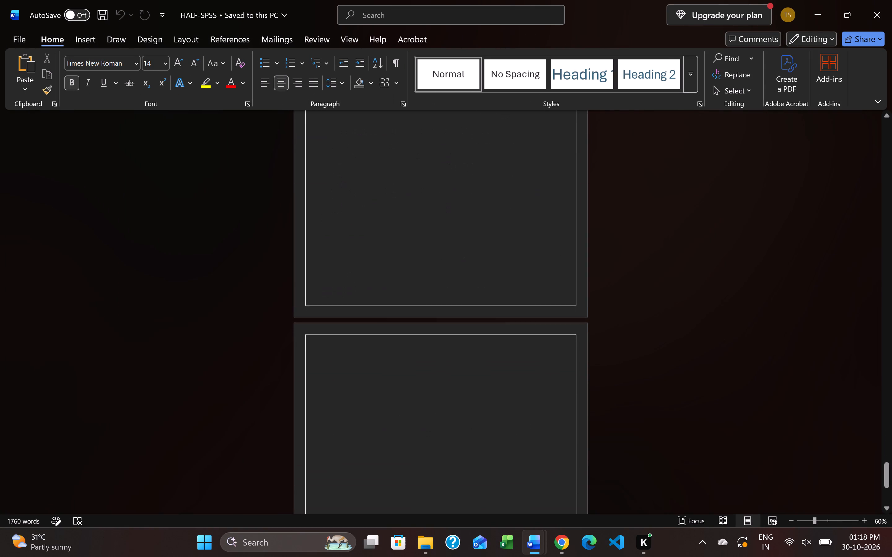
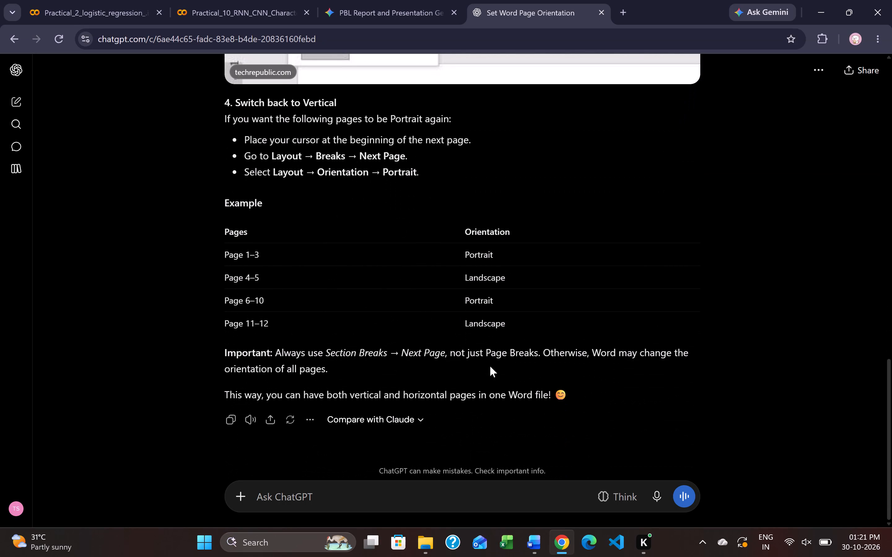
{"action": "left_click", "coordinate": [532, 541]}
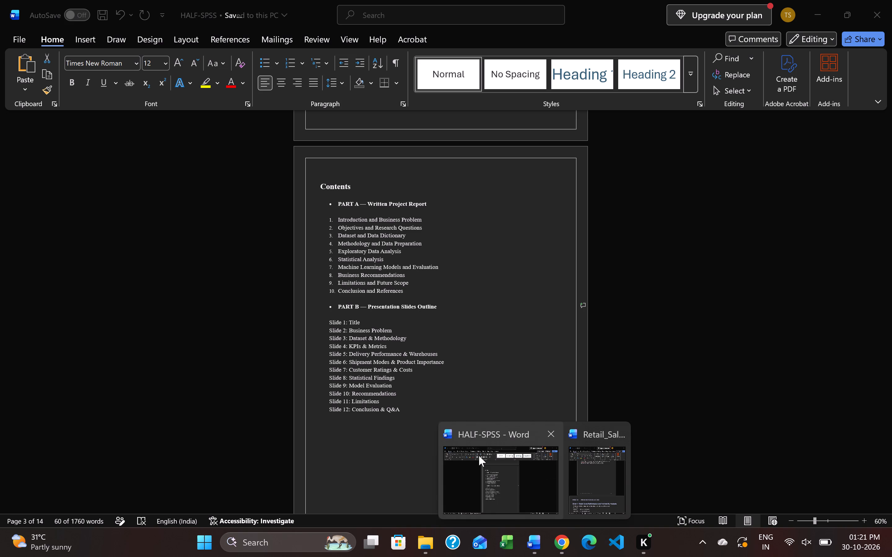
{"action": "left_click", "coordinate": [479, 456]}
{"action": "scroll", "coordinate": [400, 271], "scroll_direction": "down", "scroll_amount": 12}
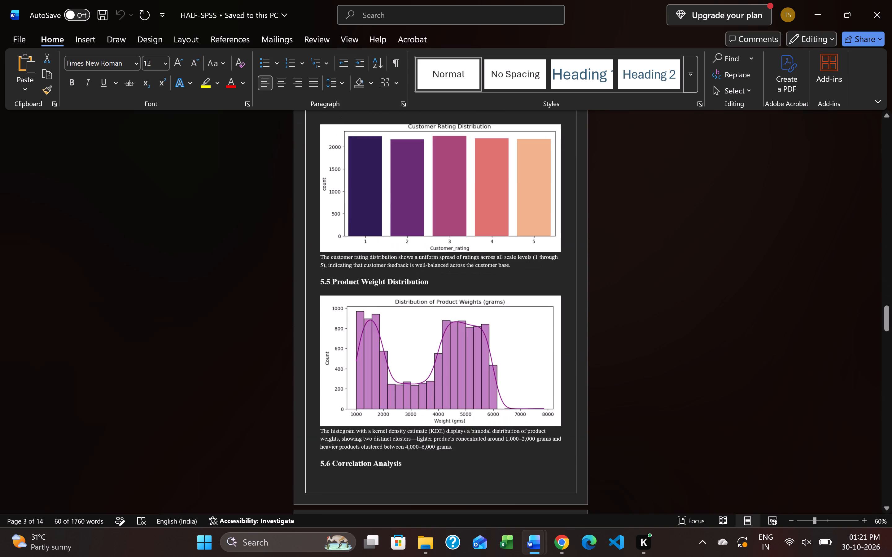
{"action": "scroll", "coordinate": [400, 271], "scroll_direction": "down", "scroll_amount": 19}
{"action": "scroll", "coordinate": [400, 271], "scroll_direction": "up", "scroll_amount": 3}
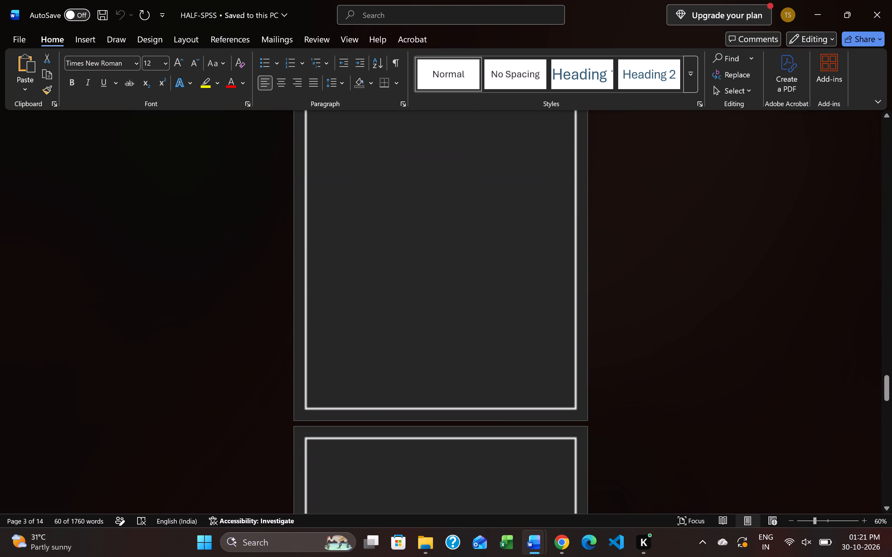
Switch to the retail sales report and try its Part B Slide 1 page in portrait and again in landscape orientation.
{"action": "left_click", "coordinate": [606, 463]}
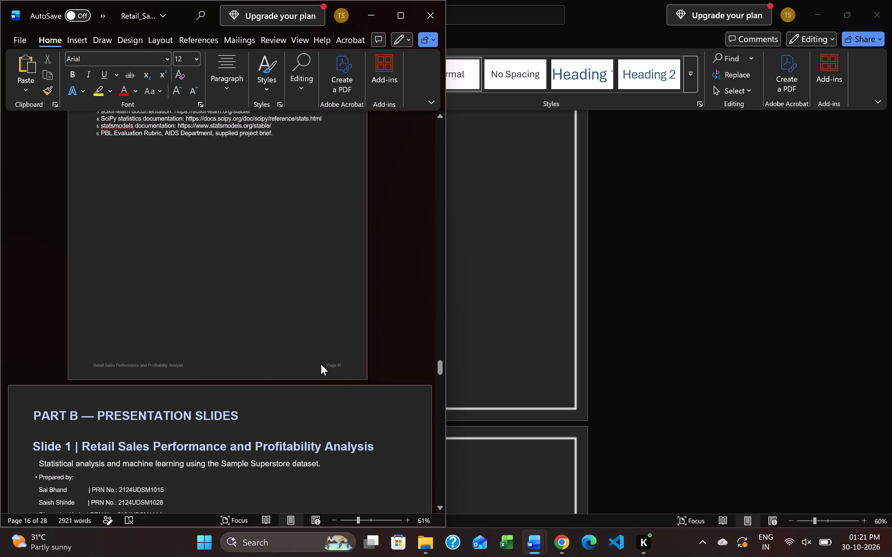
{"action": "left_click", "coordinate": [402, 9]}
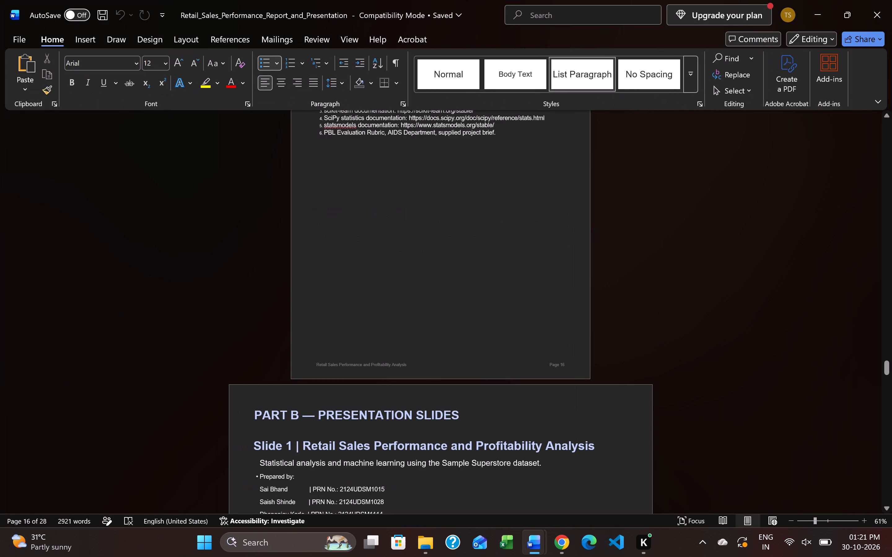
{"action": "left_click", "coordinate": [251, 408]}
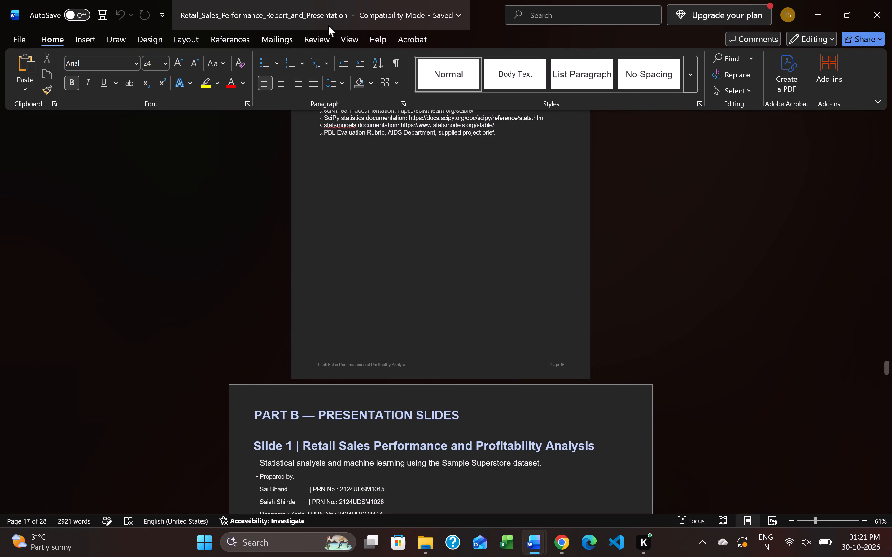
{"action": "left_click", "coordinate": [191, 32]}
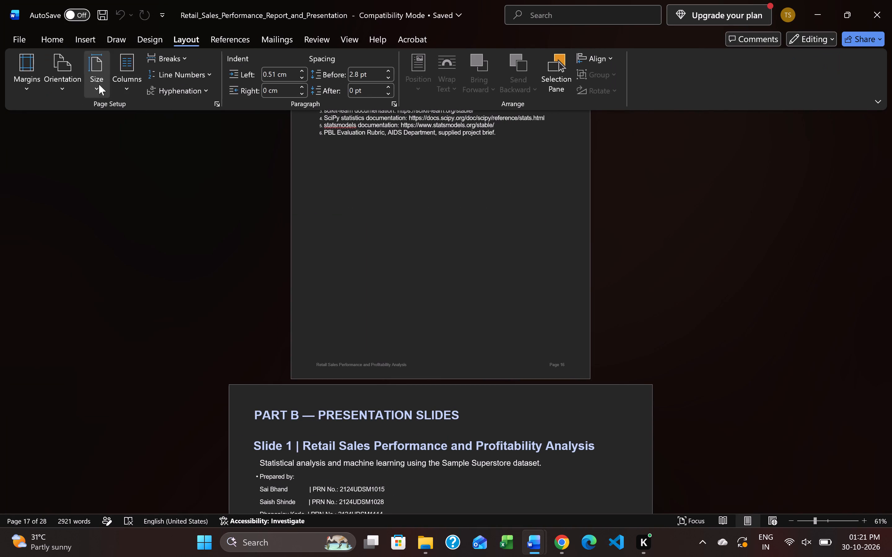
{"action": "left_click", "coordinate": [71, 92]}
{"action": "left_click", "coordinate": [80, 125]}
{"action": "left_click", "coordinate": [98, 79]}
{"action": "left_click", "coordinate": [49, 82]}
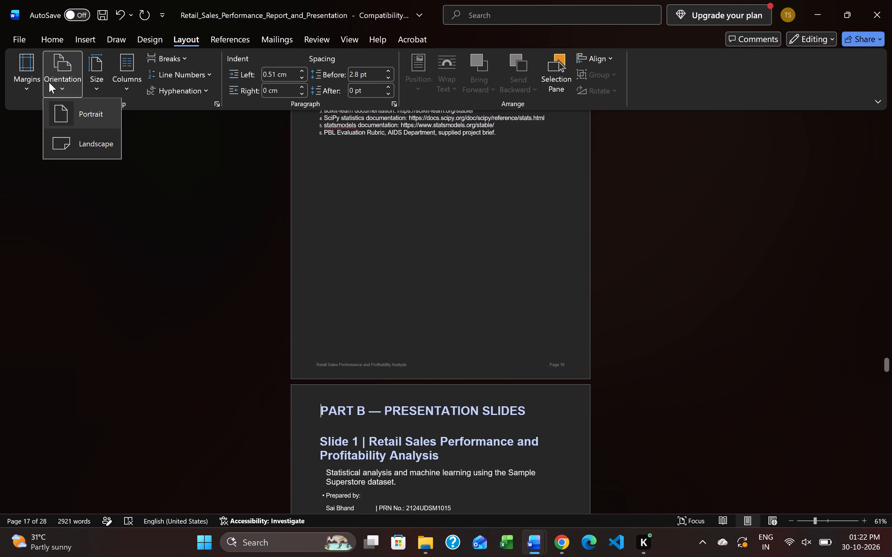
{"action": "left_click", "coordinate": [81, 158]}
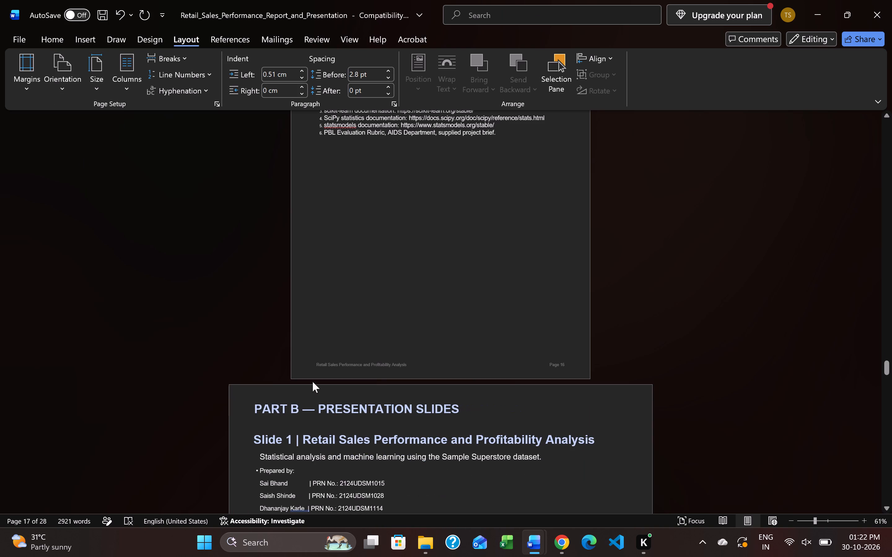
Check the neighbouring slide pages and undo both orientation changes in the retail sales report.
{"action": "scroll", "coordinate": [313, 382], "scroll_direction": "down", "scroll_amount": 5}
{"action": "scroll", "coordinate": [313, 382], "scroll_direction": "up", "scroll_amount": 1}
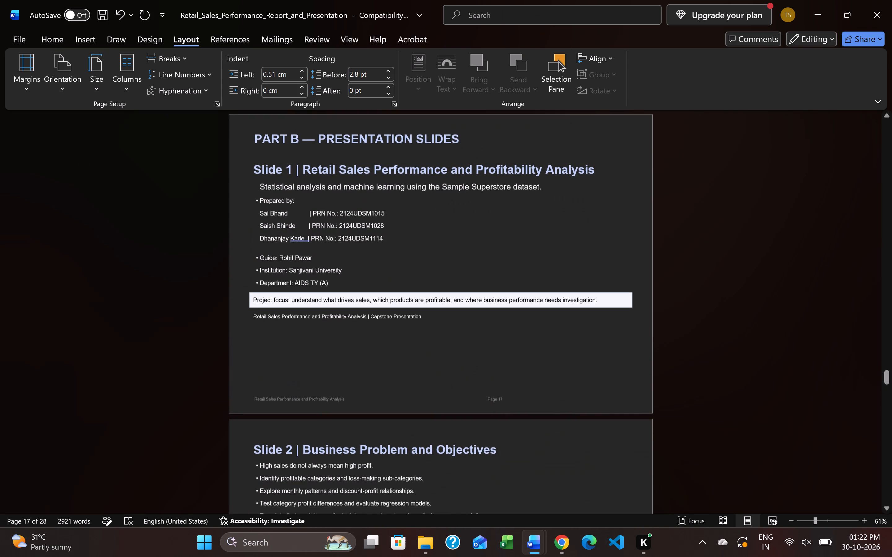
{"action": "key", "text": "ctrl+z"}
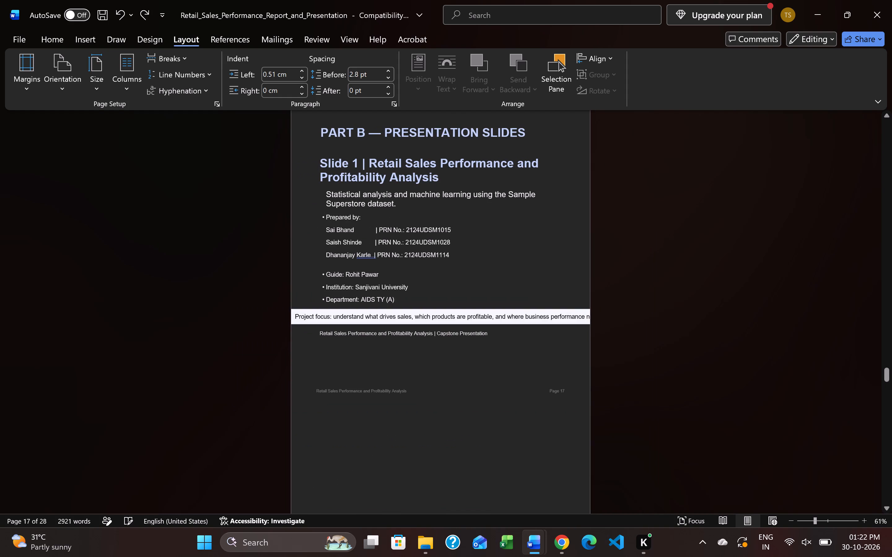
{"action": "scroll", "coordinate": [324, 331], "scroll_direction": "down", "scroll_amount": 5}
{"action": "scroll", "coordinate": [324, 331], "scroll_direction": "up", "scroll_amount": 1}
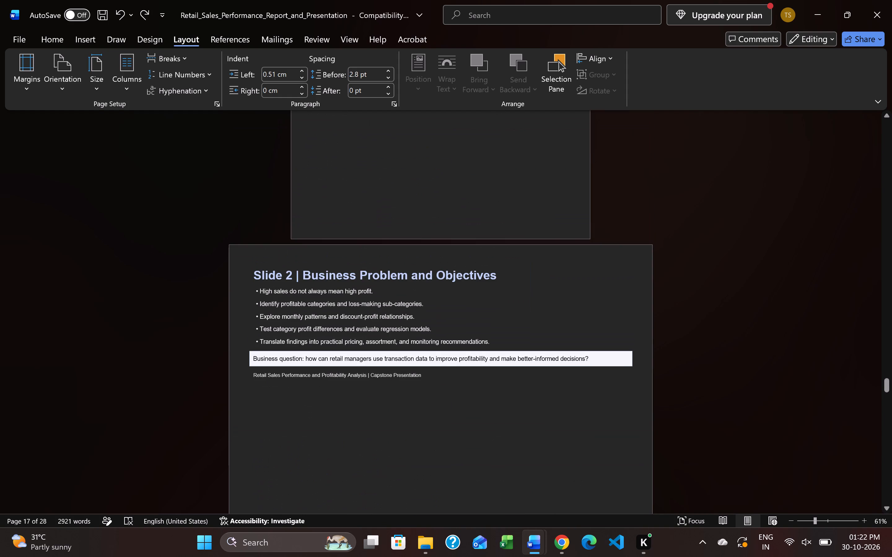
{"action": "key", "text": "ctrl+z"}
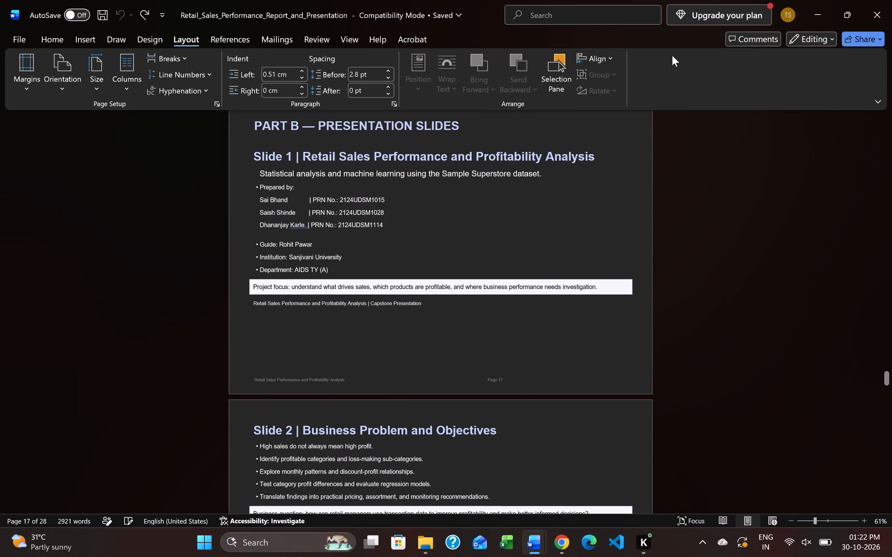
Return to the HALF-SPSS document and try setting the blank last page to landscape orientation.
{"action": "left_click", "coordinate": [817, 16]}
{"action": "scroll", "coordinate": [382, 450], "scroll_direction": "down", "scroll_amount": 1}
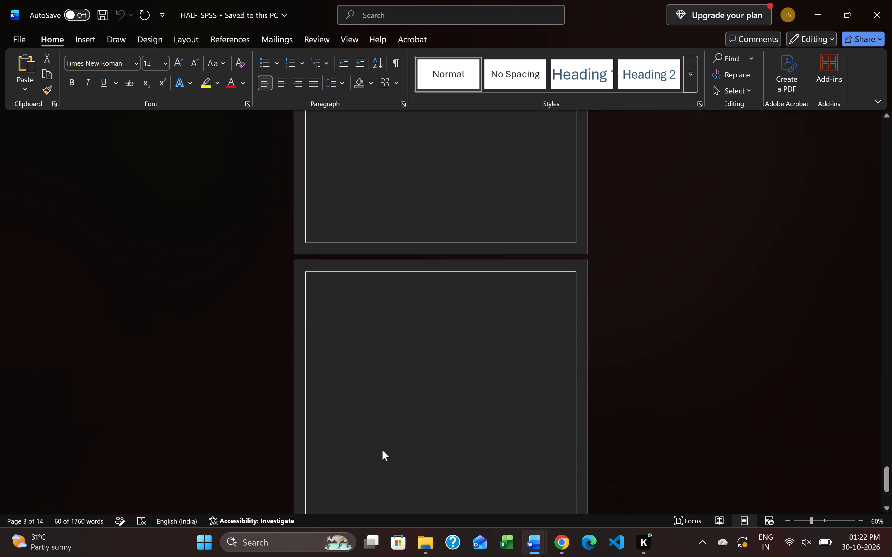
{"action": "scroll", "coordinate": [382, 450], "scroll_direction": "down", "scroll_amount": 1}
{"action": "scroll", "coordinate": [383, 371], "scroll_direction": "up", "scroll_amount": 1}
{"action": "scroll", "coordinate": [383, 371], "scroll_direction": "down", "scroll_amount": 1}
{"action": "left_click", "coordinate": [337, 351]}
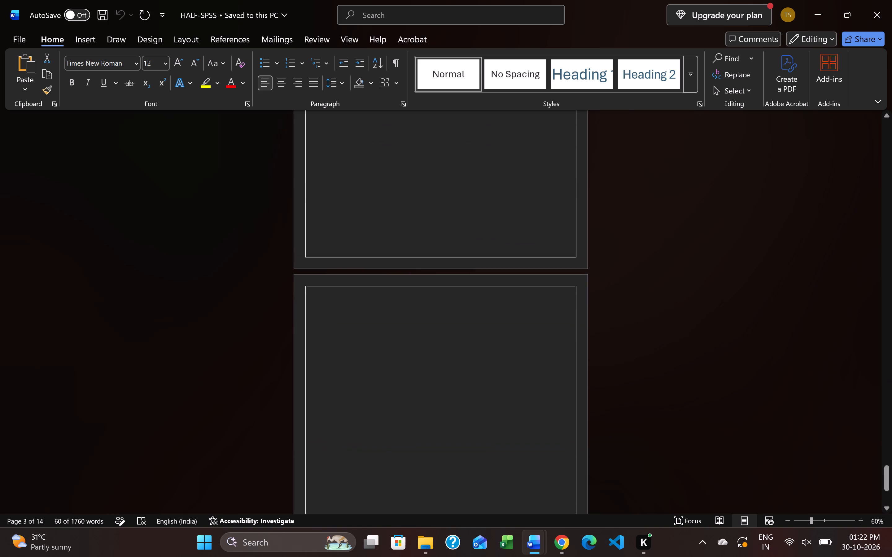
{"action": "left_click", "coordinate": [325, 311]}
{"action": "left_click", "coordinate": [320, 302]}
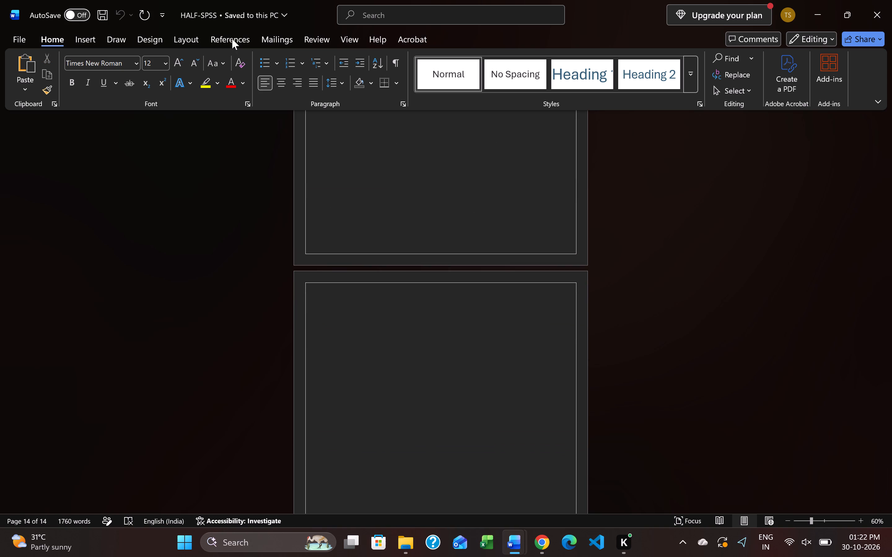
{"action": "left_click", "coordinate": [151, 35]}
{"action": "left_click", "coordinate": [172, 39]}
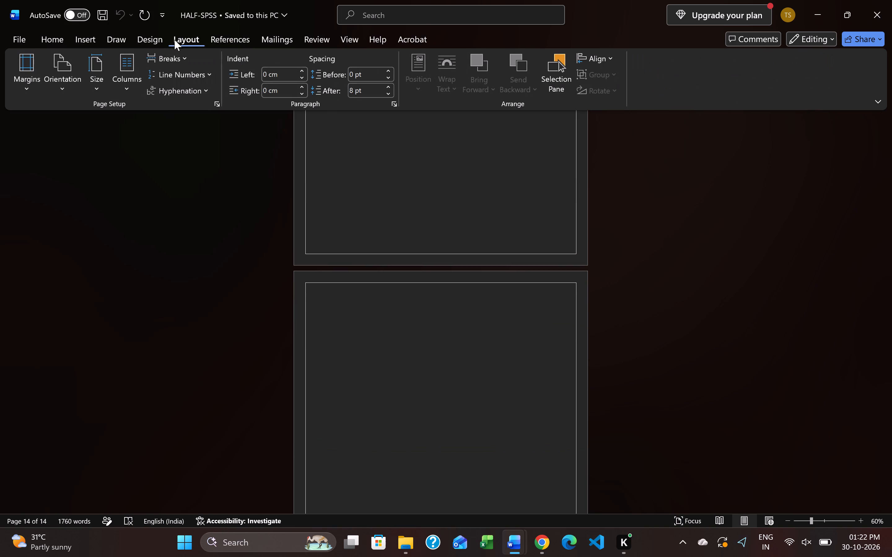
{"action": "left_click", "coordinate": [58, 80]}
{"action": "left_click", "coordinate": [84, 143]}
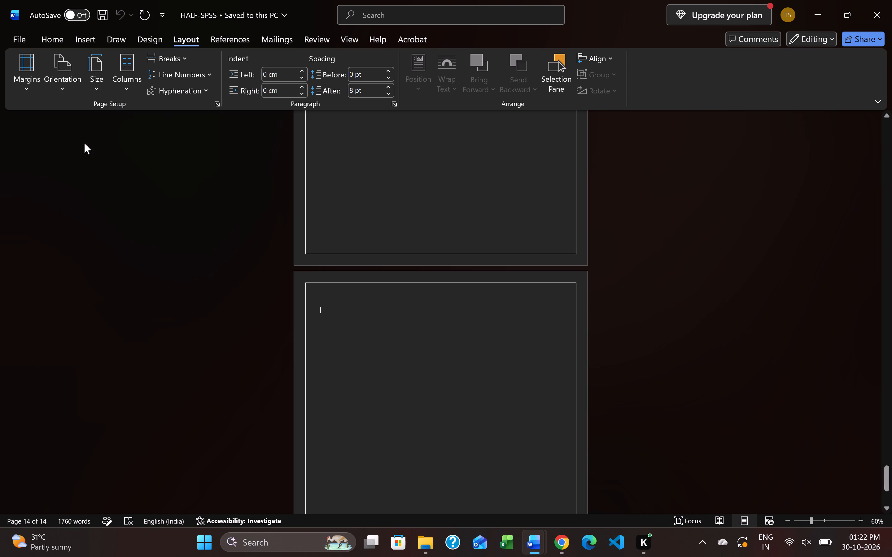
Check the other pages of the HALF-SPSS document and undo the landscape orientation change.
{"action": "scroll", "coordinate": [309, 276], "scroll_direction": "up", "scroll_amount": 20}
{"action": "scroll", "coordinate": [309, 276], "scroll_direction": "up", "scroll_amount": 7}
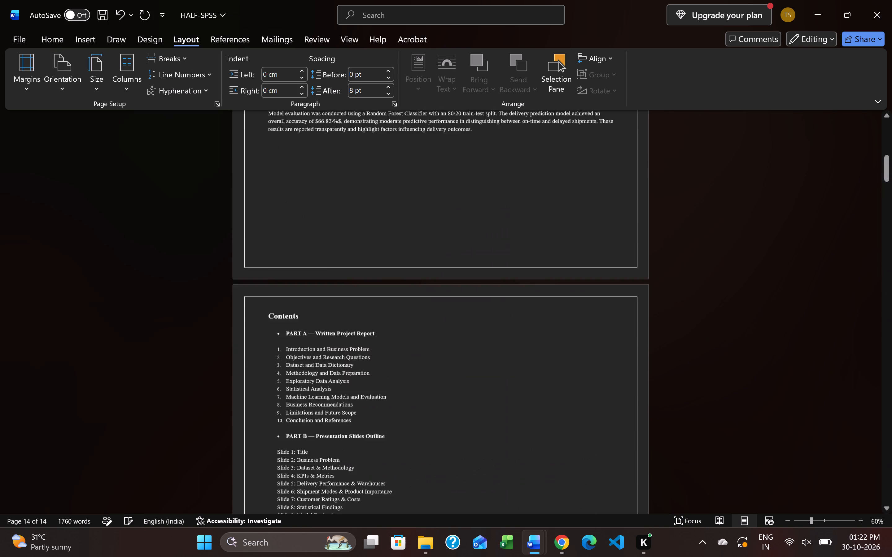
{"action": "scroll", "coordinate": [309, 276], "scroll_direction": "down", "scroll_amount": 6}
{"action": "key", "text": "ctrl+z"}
Insert a blank page at the end of the HALF-SPSS document.
{"action": "scroll", "coordinate": [360, 400], "scroll_direction": "down", "scroll_amount": 4}
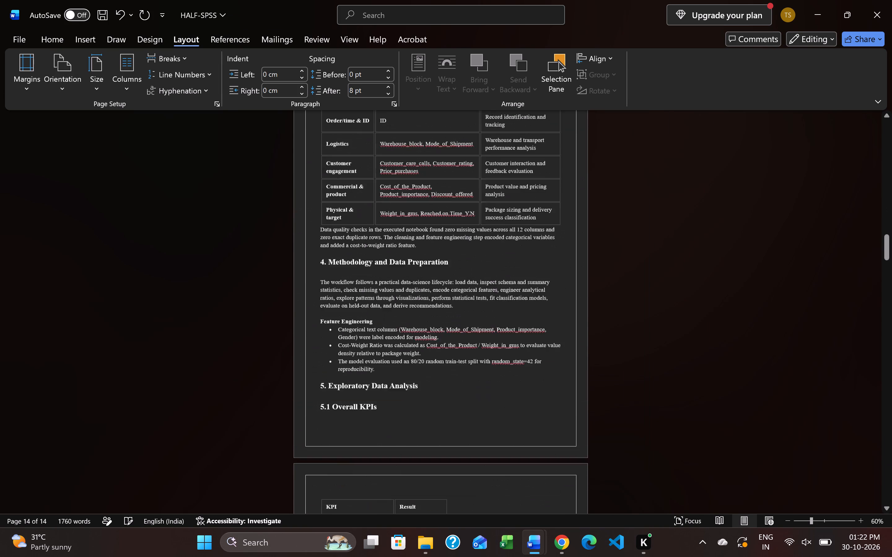
{"action": "scroll", "coordinate": [360, 400], "scroll_direction": "down", "scroll_amount": 19}
{"action": "left_click", "coordinate": [368, 204]}
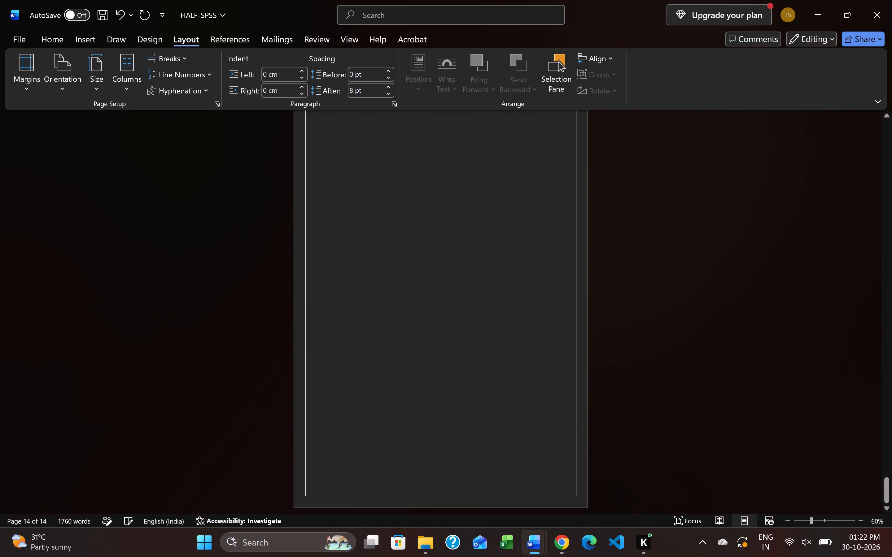
{"action": "scroll", "coordinate": [368, 204], "scroll_direction": "up", "scroll_amount": 2}
{"action": "left_click", "coordinate": [340, 277]}
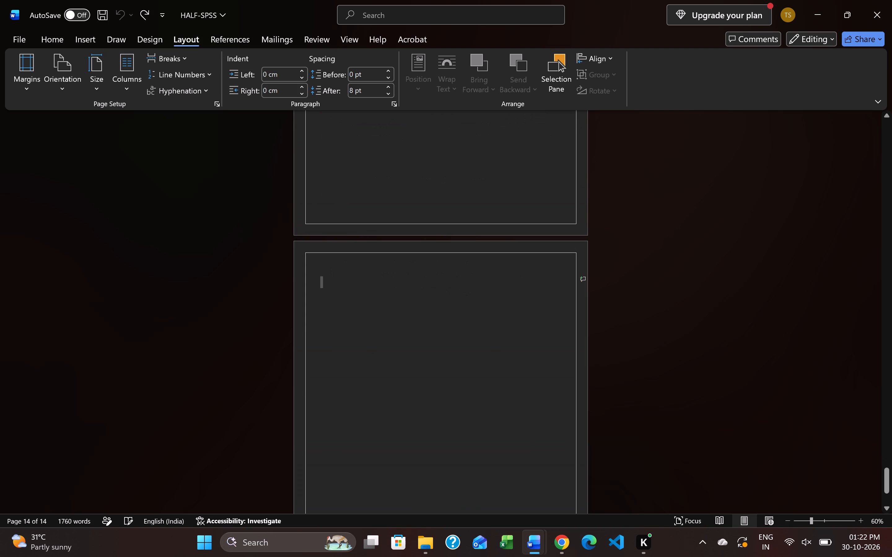
{"action": "left_click", "coordinate": [333, 282]}
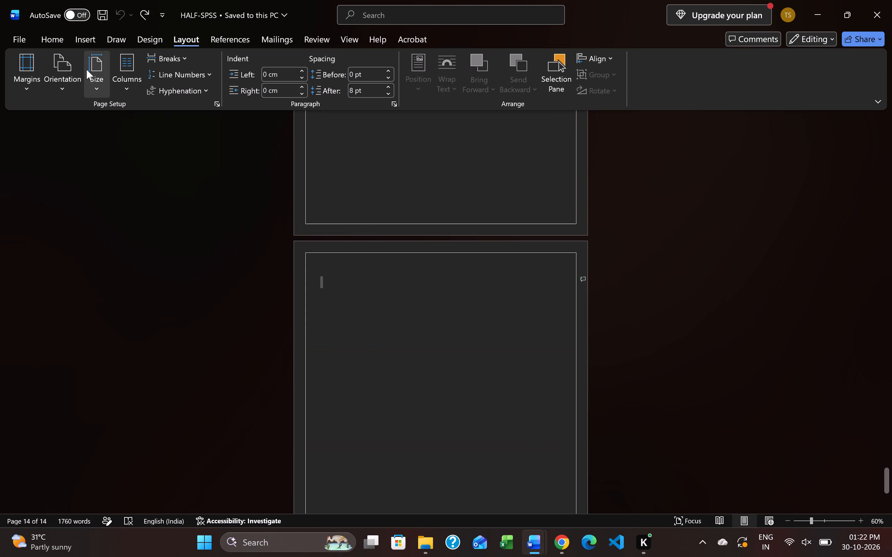
{"action": "left_click", "coordinate": [52, 45]}
{"action": "left_click", "coordinate": [87, 36]}
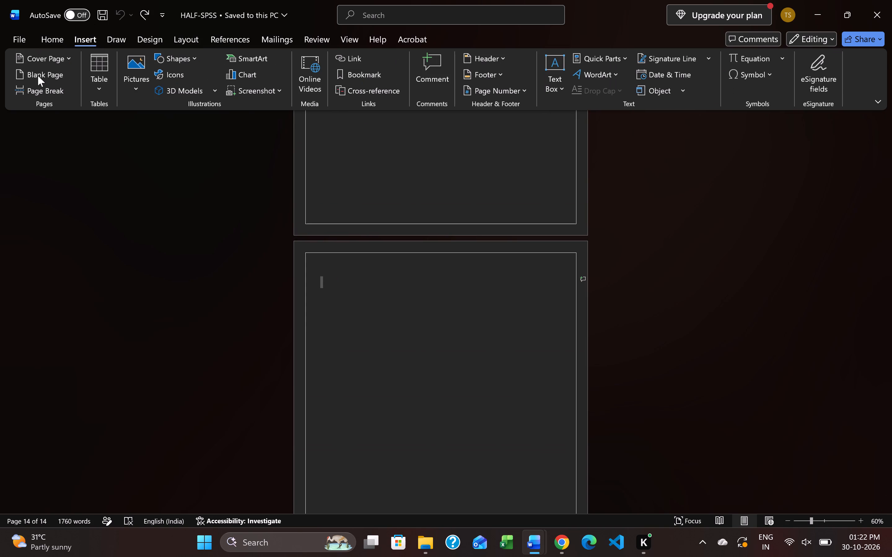
{"action": "left_click", "coordinate": [42, 85]}
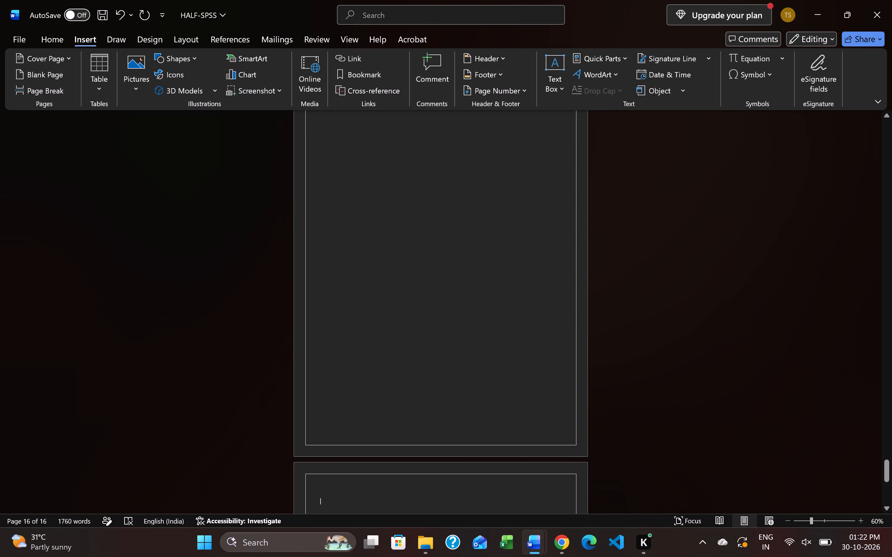
Apply landscape orientation from the new last page and check the layout of the preceding report pages.
{"action": "left_click", "coordinate": [325, 486]}
{"action": "left_click", "coordinate": [199, 37]}
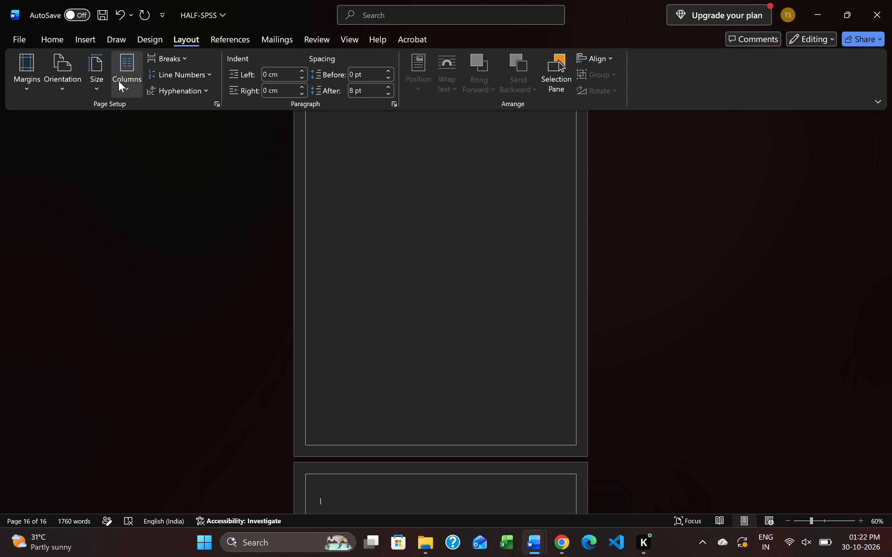
{"action": "left_click", "coordinate": [62, 90]}
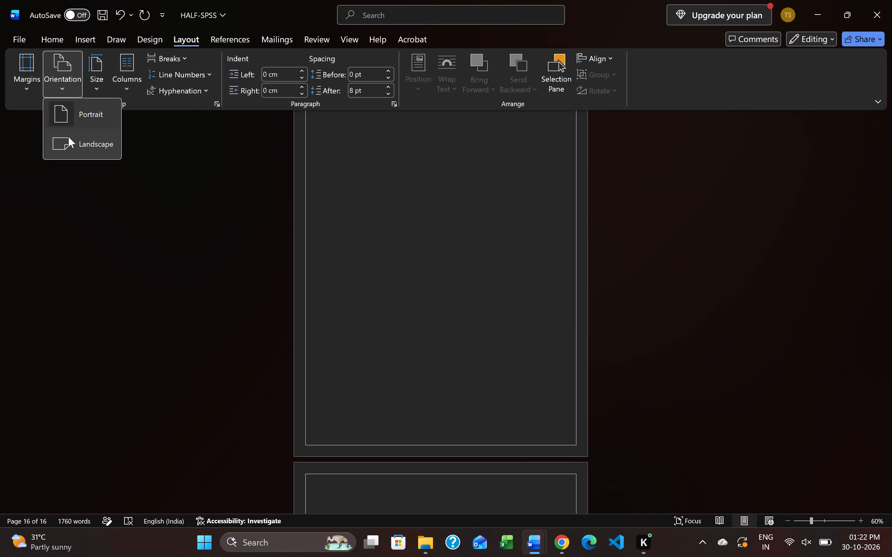
{"action": "left_click", "coordinate": [68, 137]}
{"action": "scroll", "coordinate": [391, 261], "scroll_direction": "up", "scroll_amount": 17}
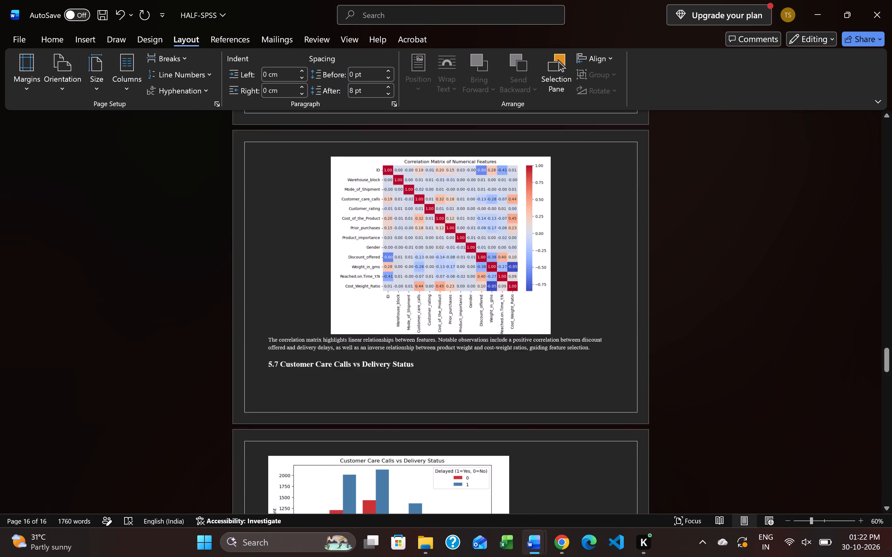
{"action": "scroll", "coordinate": [391, 261], "scroll_direction": "down", "scroll_amount": 13}
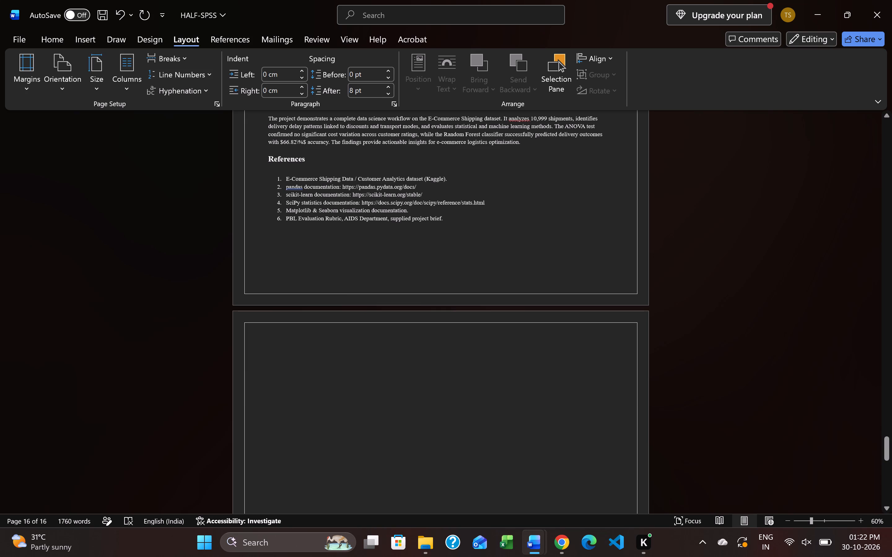
Set the HALF-SPSS document back to portrait orientation from the cover page.
{"action": "scroll", "coordinate": [462, 240], "scroll_direction": "up", "scroll_amount": 20}
{"action": "scroll", "coordinate": [462, 240], "scroll_direction": "up", "scroll_amount": 20}
{"action": "scroll", "coordinate": [462, 240], "scroll_direction": "up", "scroll_amount": 2}
{"action": "left_click", "coordinate": [286, 182]}
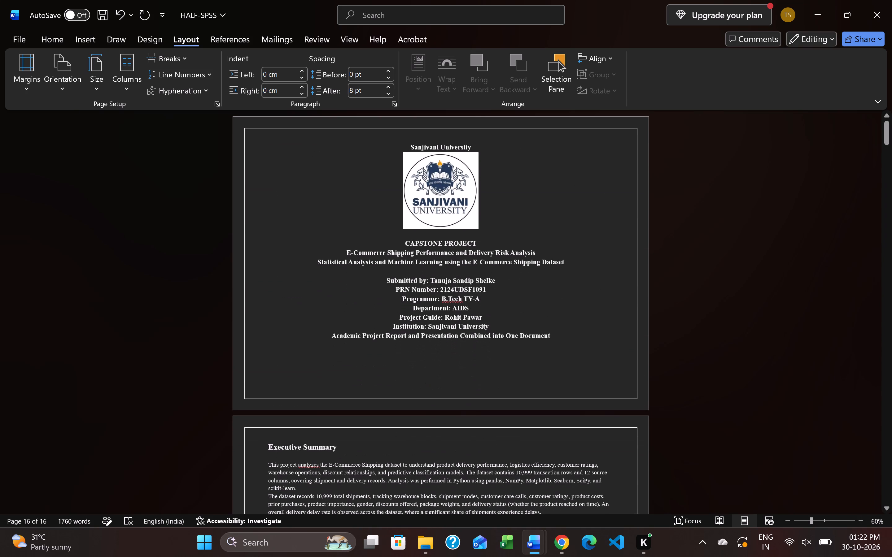
{"action": "left_click", "coordinate": [268, 164]}
{"action": "left_click", "coordinate": [260, 142]}
{"action": "left_click", "coordinate": [254, 140]}
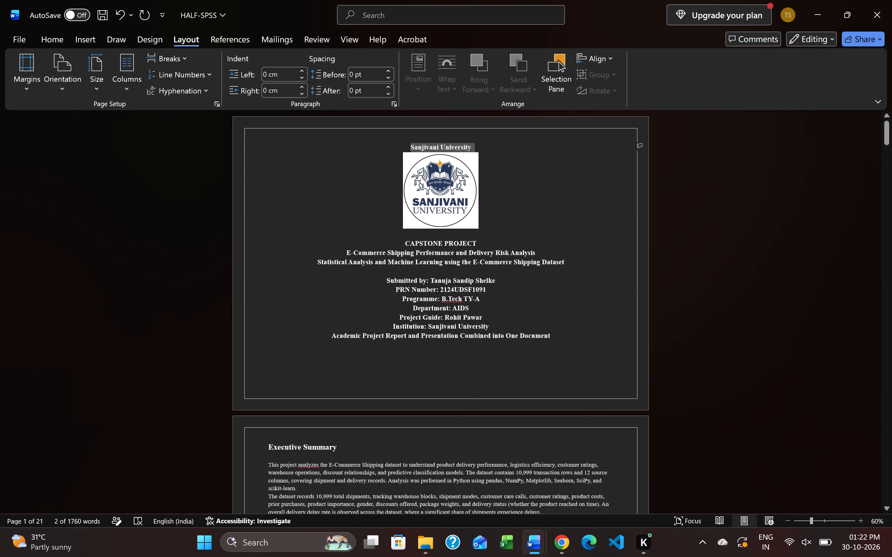
{"action": "left_click", "coordinate": [293, 238]}
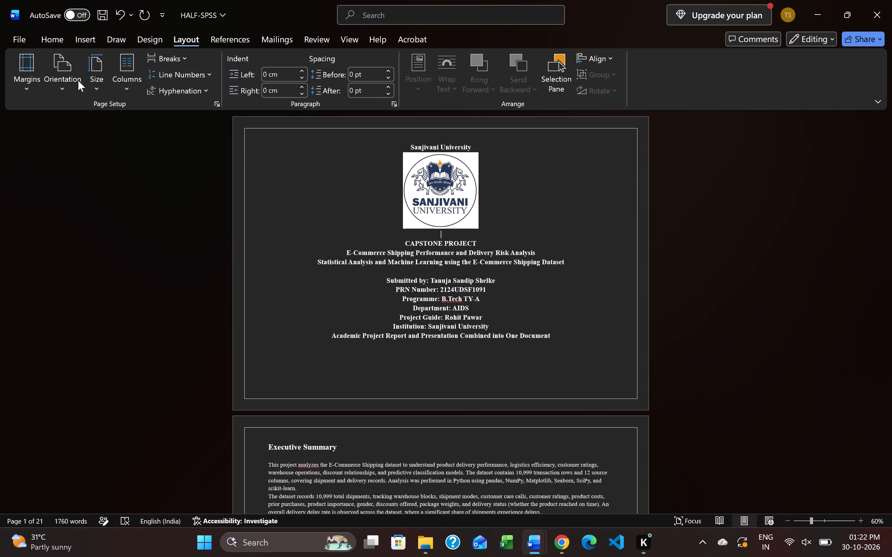
{"action": "left_click", "coordinate": [78, 80]}
{"action": "left_click", "coordinate": [85, 108]}
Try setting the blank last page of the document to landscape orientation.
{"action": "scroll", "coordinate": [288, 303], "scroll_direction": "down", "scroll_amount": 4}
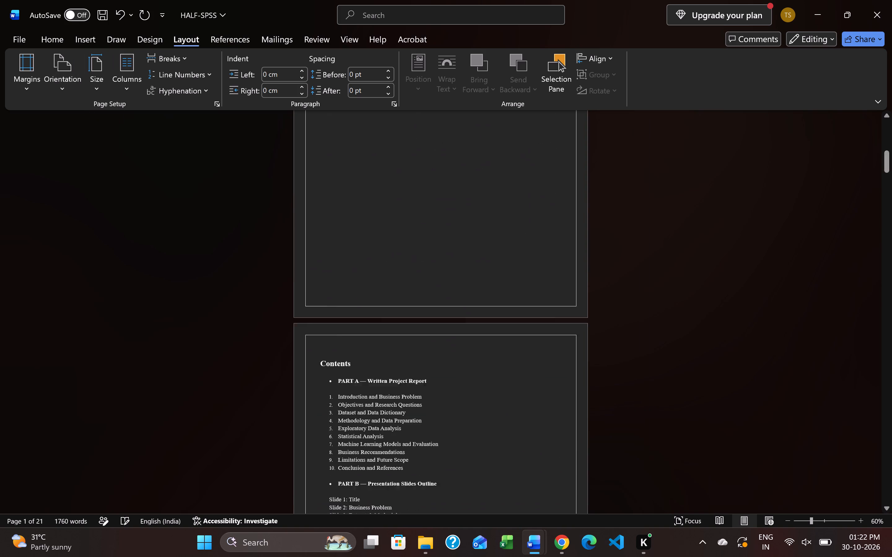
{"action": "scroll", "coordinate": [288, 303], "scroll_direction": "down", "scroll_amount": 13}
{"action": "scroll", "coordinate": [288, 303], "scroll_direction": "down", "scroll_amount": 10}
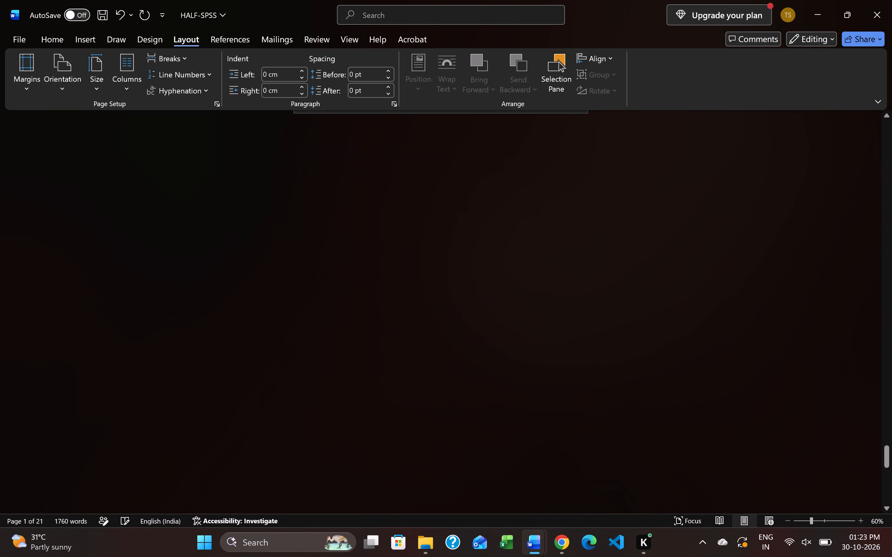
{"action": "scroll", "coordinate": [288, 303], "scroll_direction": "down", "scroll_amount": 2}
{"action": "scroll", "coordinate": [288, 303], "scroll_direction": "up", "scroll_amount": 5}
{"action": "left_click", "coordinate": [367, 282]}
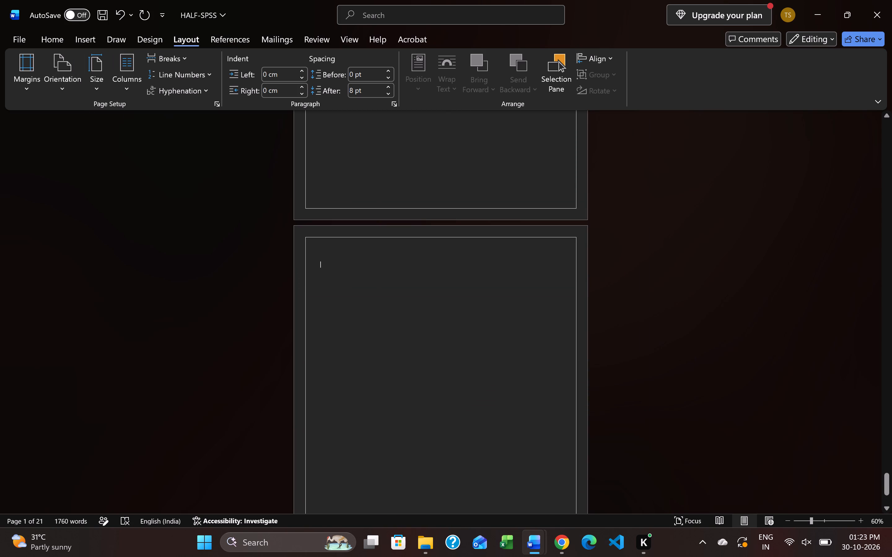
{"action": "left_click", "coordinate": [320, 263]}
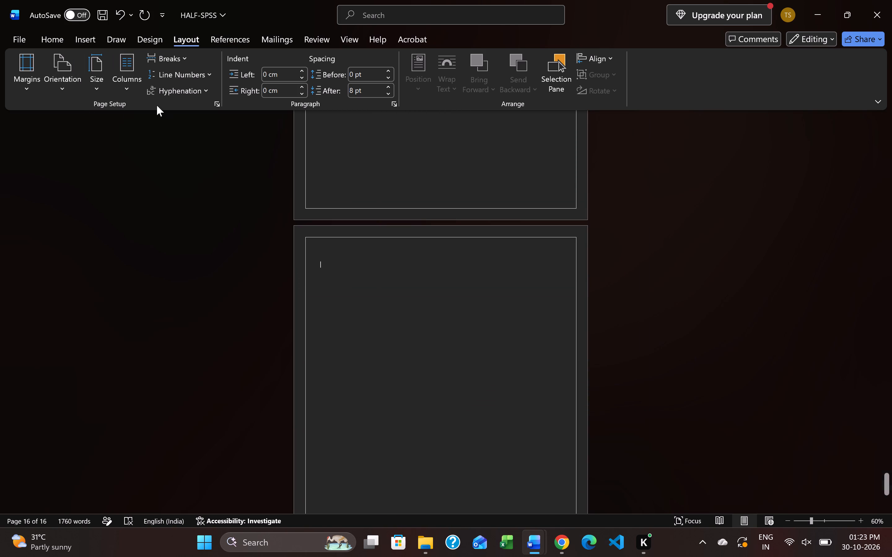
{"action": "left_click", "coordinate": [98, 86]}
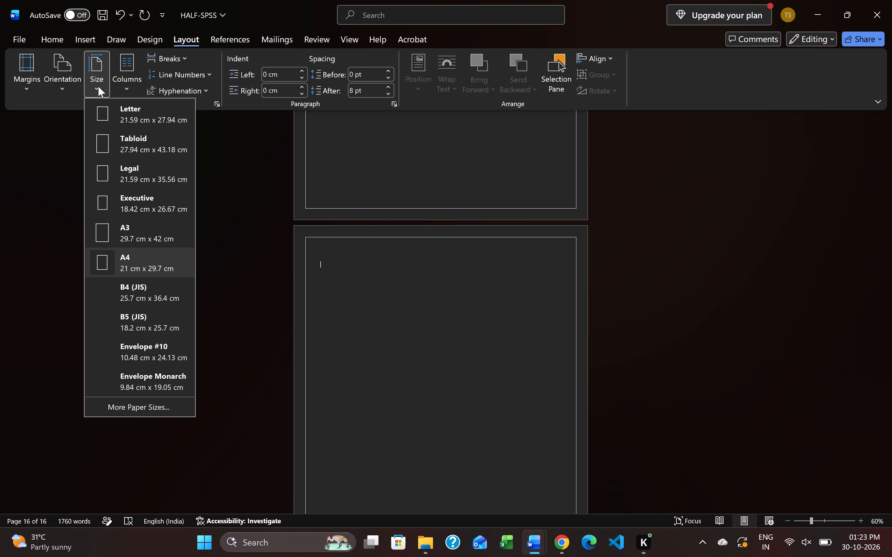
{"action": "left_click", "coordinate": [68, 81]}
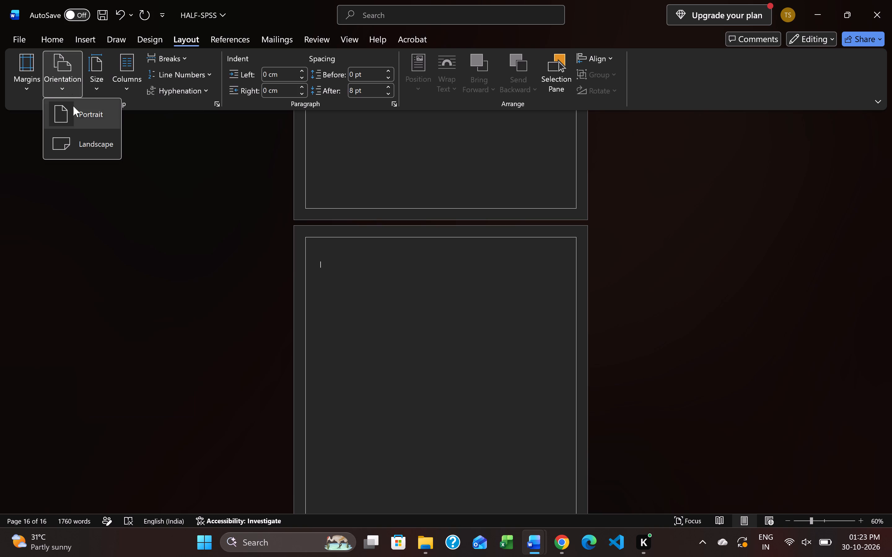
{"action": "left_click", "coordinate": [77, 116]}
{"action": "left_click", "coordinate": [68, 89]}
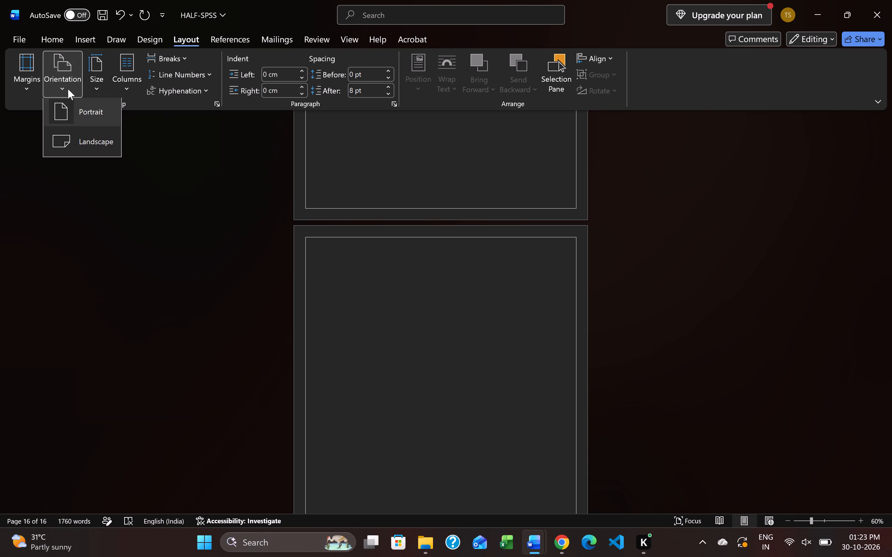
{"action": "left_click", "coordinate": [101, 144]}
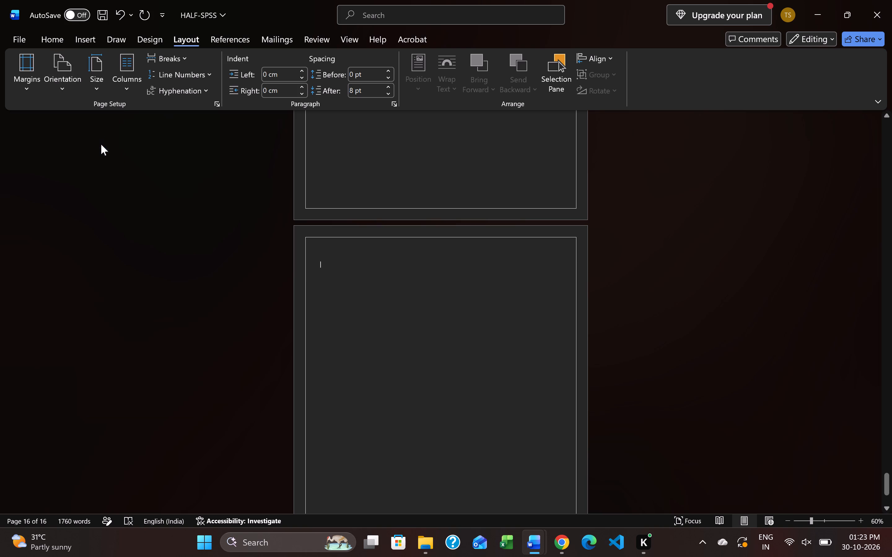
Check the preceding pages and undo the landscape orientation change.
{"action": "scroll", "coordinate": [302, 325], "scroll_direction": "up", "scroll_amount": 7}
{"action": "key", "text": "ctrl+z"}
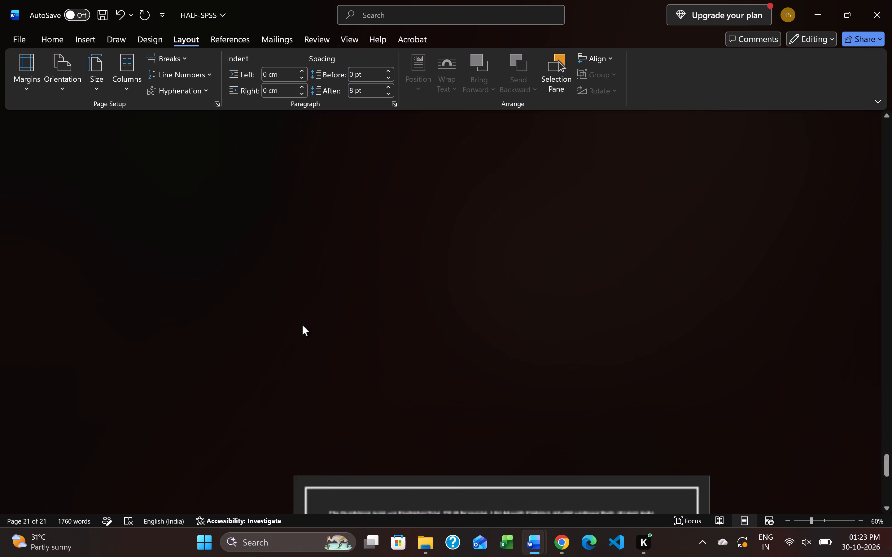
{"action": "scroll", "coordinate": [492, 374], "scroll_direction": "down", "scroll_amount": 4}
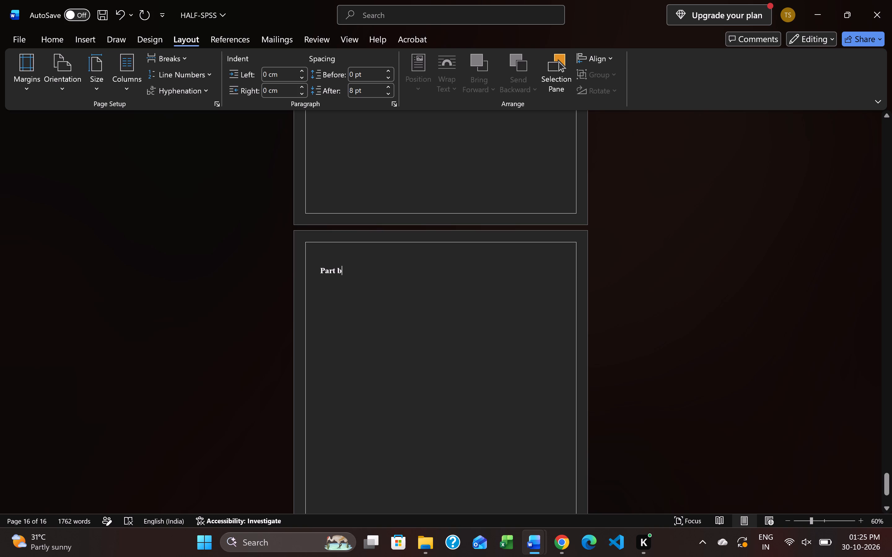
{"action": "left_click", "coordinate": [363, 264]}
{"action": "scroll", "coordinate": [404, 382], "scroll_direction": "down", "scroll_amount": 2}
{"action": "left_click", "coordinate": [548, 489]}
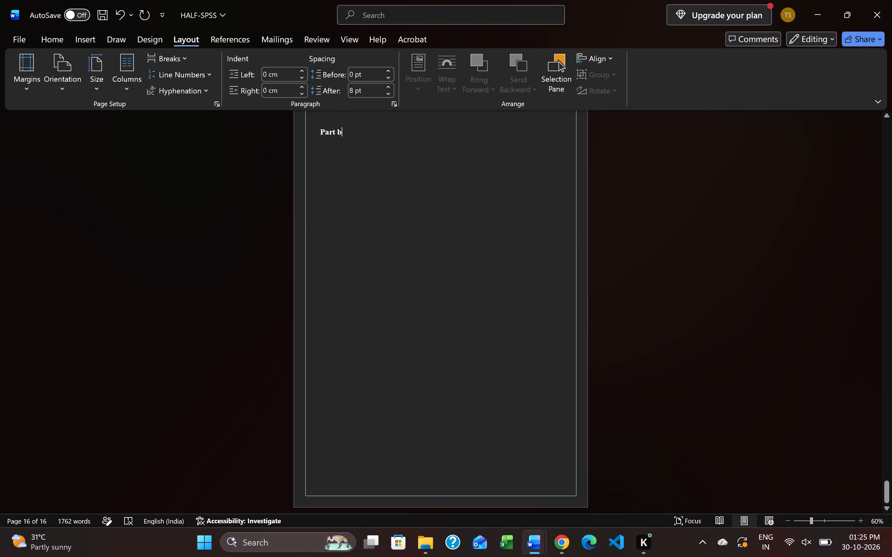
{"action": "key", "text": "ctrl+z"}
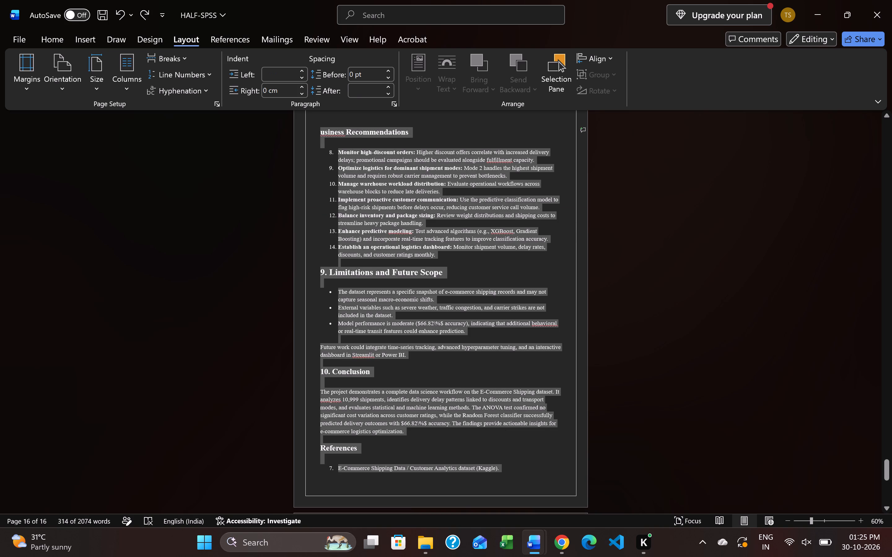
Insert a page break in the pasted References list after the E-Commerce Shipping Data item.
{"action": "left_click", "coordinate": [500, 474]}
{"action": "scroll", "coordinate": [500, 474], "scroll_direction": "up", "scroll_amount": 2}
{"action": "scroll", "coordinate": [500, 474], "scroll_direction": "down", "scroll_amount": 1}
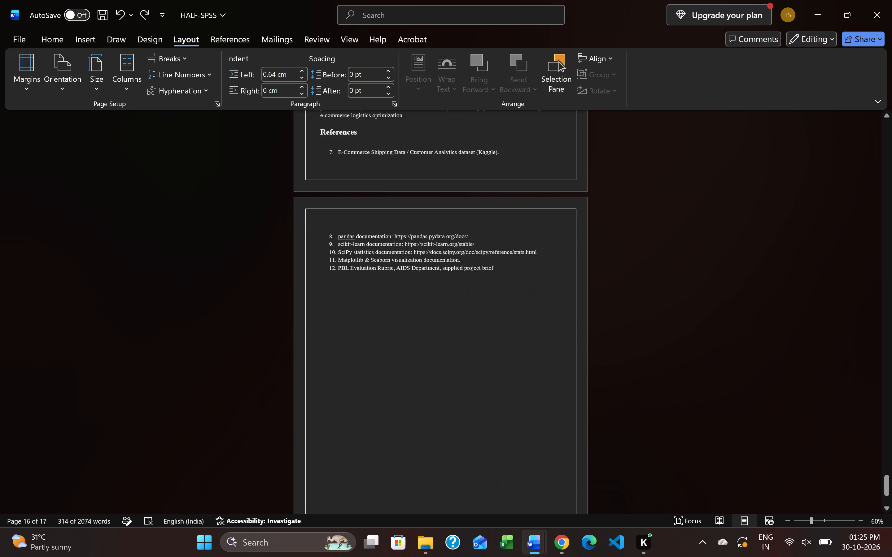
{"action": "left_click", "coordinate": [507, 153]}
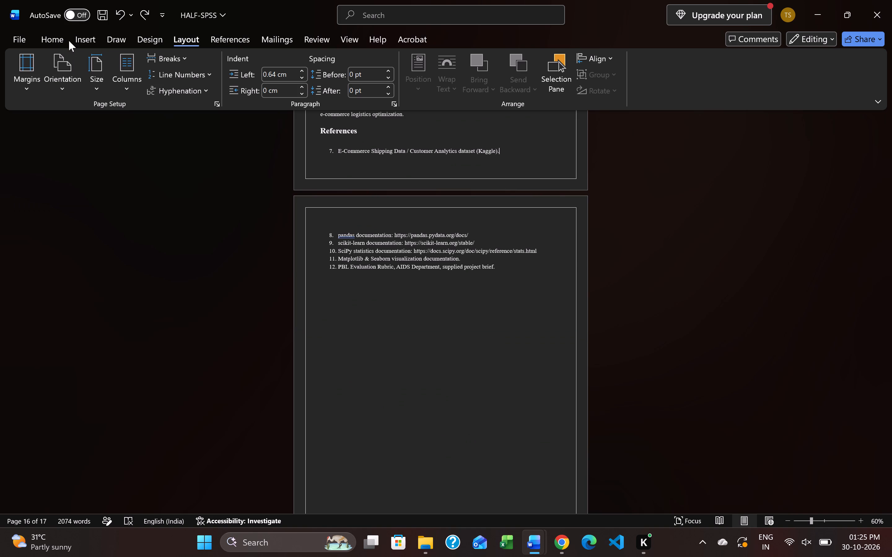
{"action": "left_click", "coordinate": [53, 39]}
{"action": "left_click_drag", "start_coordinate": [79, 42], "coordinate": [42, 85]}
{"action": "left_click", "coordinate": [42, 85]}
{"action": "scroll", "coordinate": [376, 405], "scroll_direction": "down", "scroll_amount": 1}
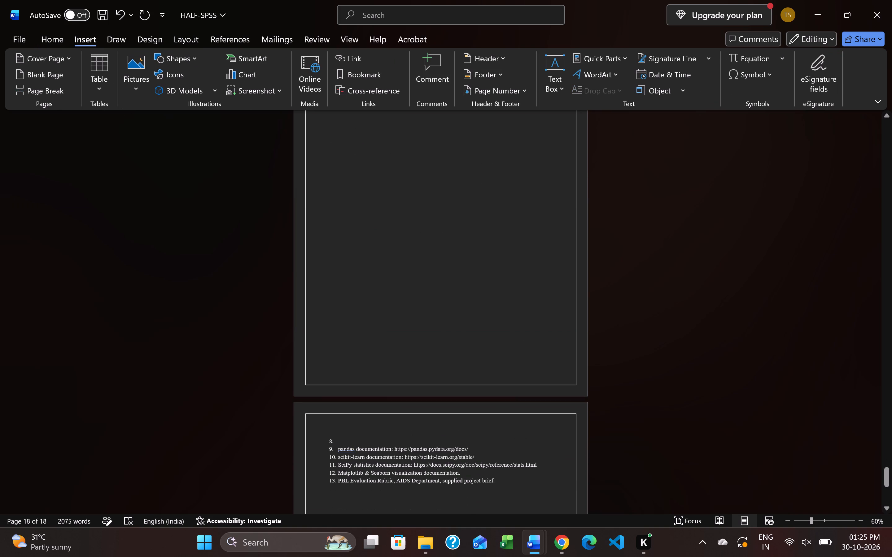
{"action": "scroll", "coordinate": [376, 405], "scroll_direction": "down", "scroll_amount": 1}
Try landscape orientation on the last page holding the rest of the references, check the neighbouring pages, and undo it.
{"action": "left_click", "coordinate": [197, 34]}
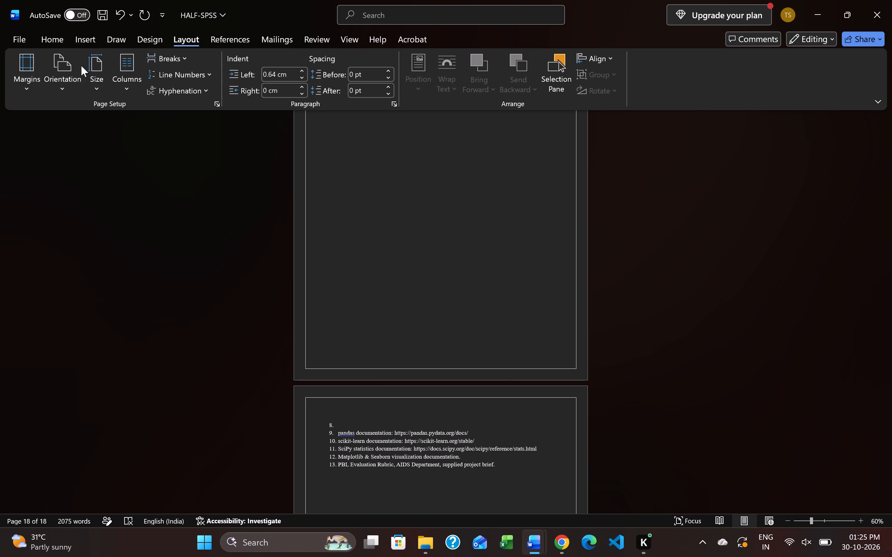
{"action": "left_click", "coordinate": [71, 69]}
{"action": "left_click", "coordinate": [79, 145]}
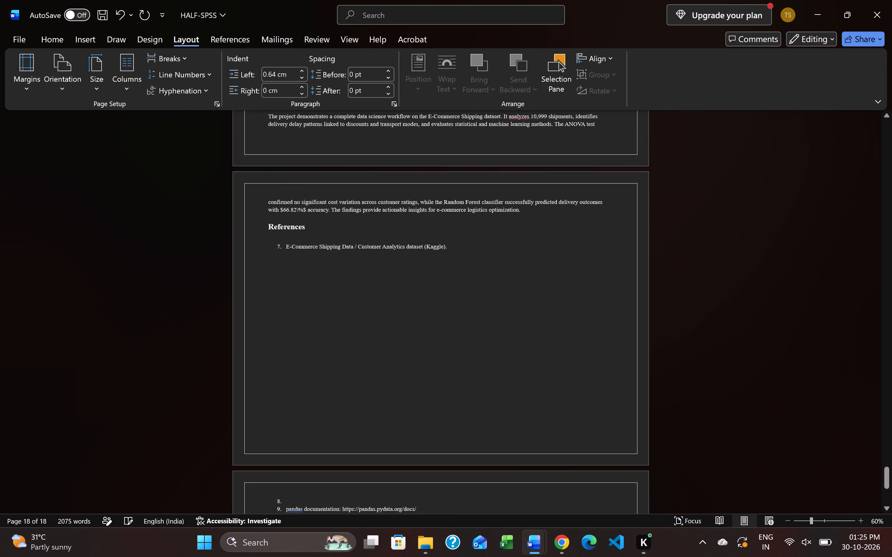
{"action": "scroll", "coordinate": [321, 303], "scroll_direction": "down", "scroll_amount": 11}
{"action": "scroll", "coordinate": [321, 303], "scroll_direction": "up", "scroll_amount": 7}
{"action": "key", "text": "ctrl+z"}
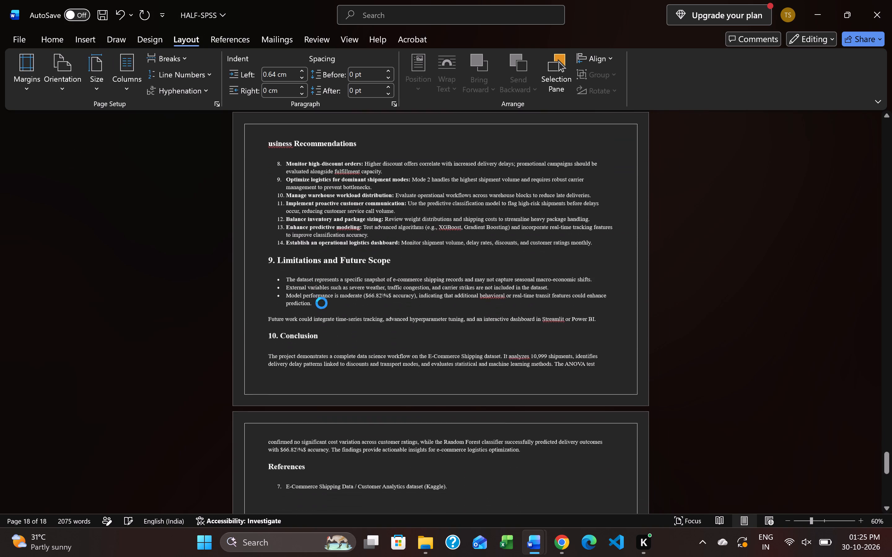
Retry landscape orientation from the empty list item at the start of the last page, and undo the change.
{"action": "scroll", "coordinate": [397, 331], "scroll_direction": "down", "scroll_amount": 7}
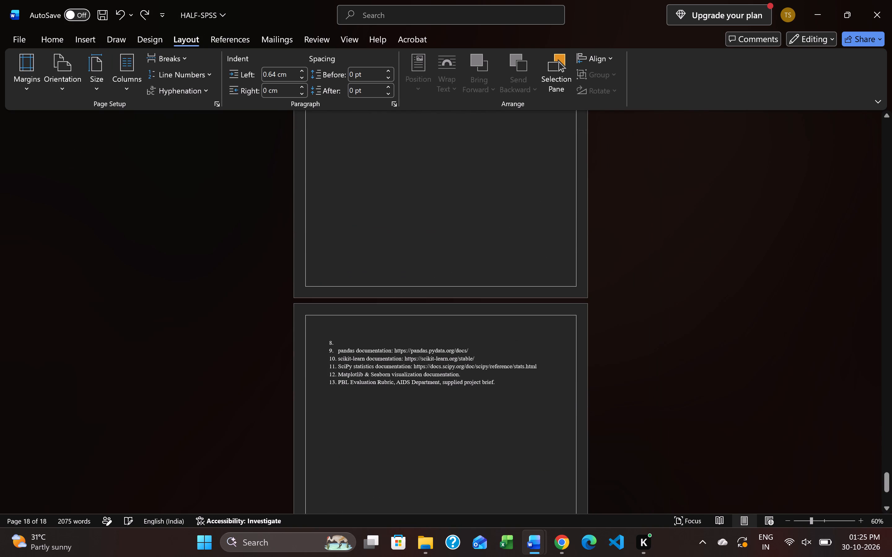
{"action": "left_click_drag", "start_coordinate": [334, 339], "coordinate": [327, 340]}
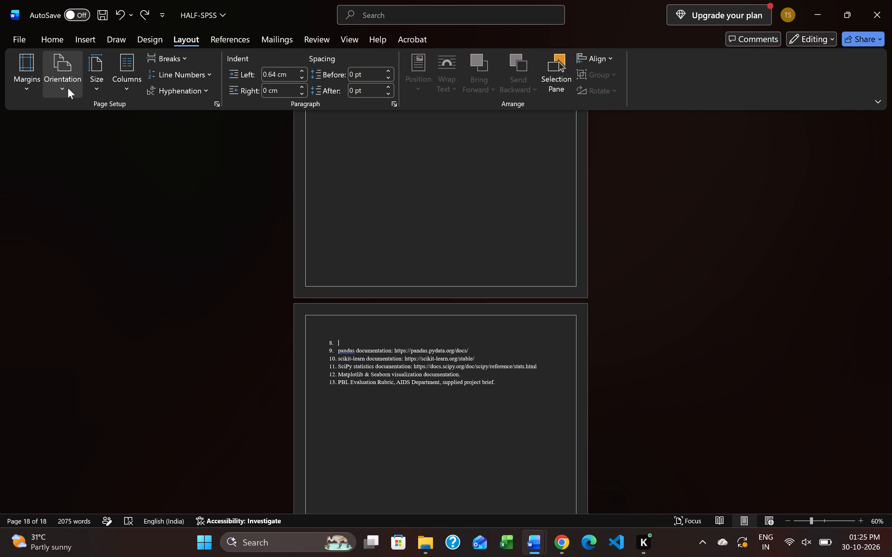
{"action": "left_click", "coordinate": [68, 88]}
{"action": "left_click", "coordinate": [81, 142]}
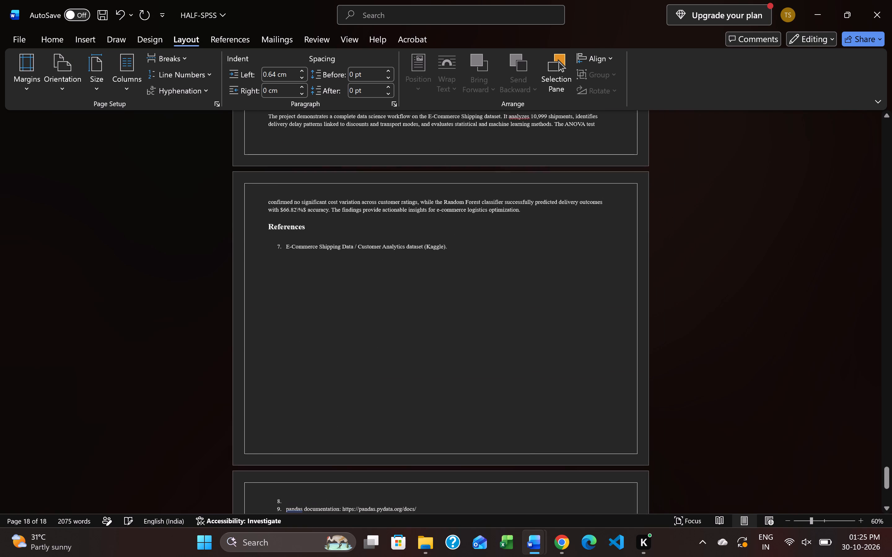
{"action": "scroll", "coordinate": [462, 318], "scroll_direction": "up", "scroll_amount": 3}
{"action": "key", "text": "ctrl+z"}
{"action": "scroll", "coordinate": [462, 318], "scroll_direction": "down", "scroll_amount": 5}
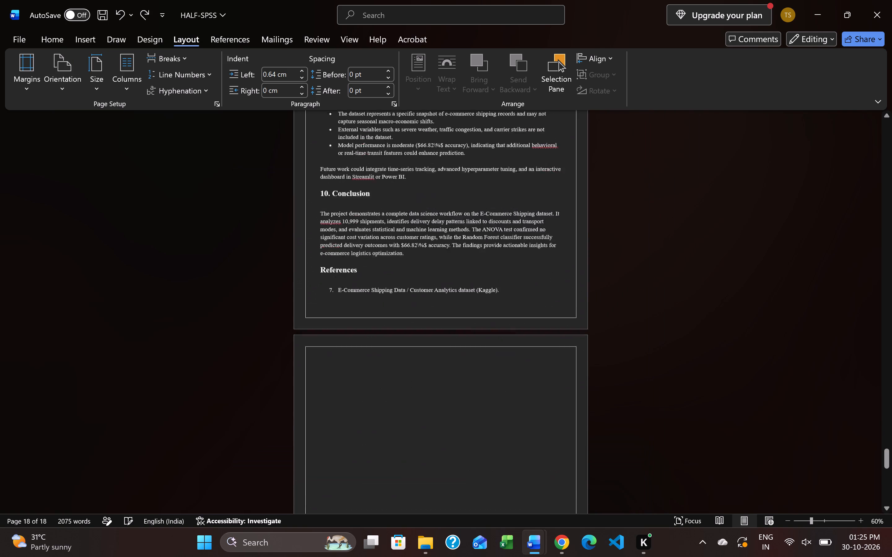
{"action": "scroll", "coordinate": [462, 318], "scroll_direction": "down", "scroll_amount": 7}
Delete all the pasted text at the end of the document, from Business Recommendations through the last reference.
{"action": "scroll", "coordinate": [404, 263], "scroll_direction": "up", "scroll_amount": 1}
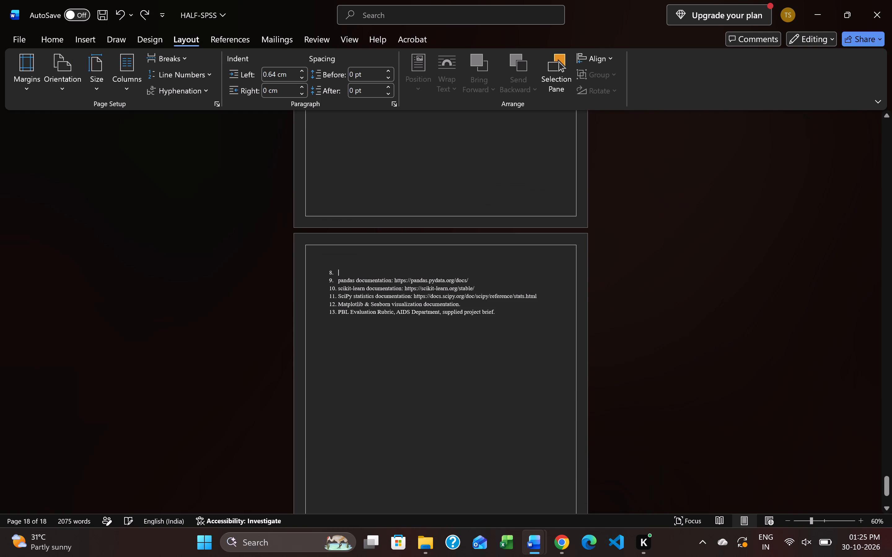
{"action": "left_click_drag", "start_coordinate": [506, 313], "coordinate": [304, 242]}
{"action": "scroll", "coordinate": [304, 242], "scroll_direction": "up", "scroll_amount": 3}
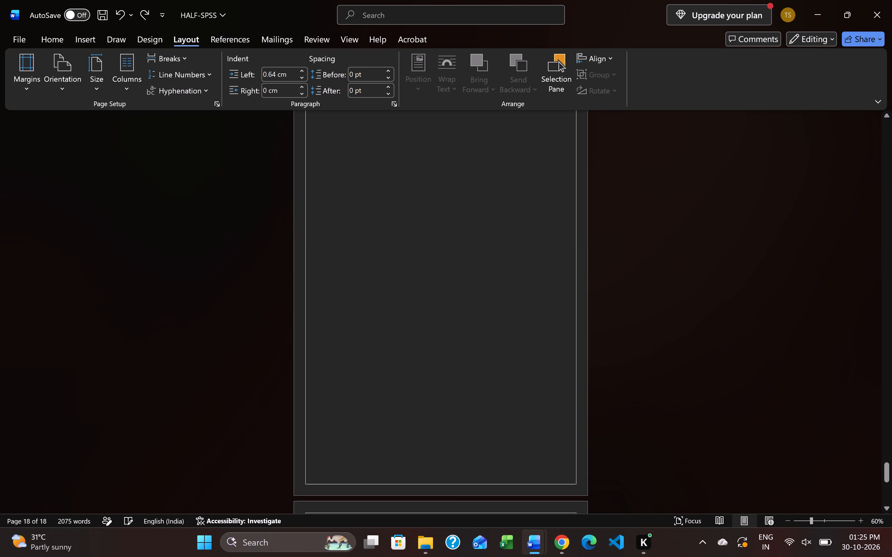
{"action": "key", "text": "BackSpace"}
{"action": "scroll", "coordinate": [304, 242], "scroll_direction": "up", "scroll_amount": 3}
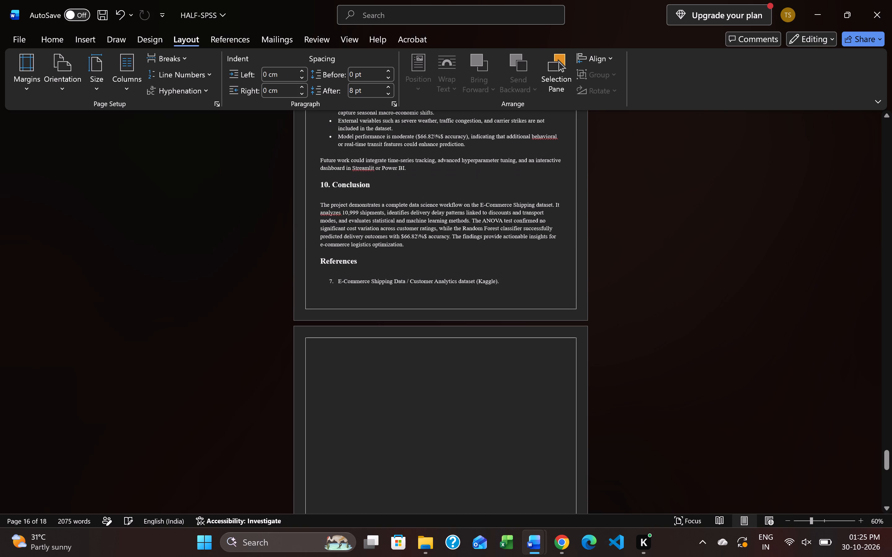
{"action": "left_click_drag", "start_coordinate": [502, 281], "coordinate": [323, 290]}
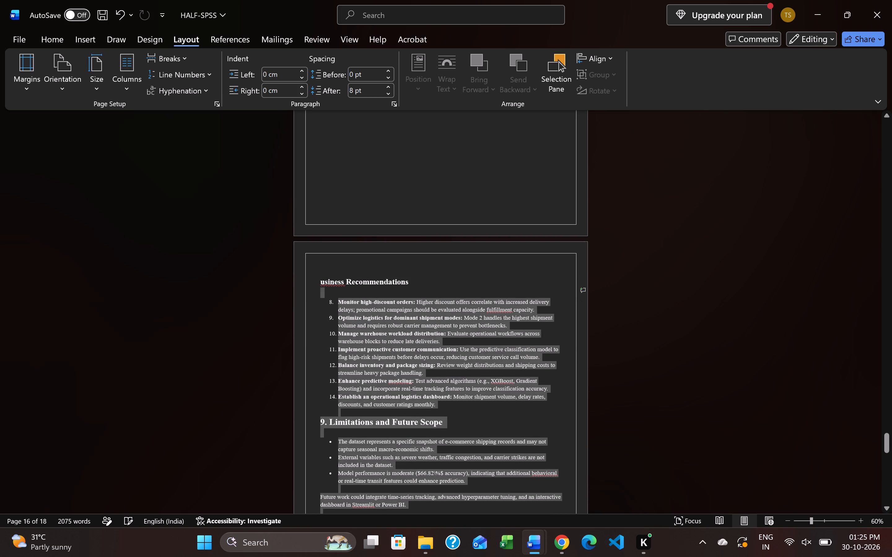
{"action": "left_click_drag", "start_coordinate": [323, 290], "coordinate": [319, 282]}
{"action": "key", "text": "BackSpace"}
{"action": "scroll", "coordinate": [319, 282], "scroll_direction": "up", "scroll_amount": 2}
{"action": "scroll", "coordinate": [319, 282], "scroll_direction": "down", "scroll_amount": 4}
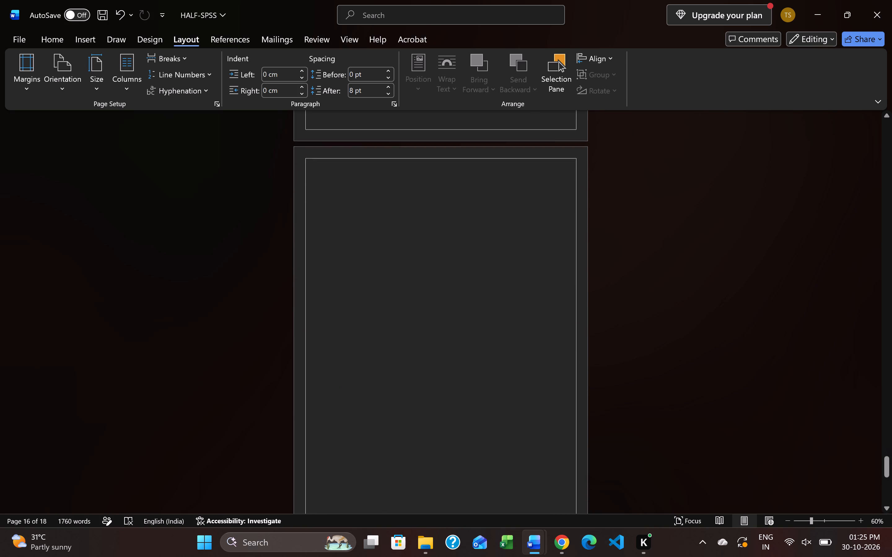
Delete the blank pages at the end of the document back to just below the original references list.
{"action": "scroll", "coordinate": [319, 282], "scroll_direction": "down", "scroll_amount": 5}
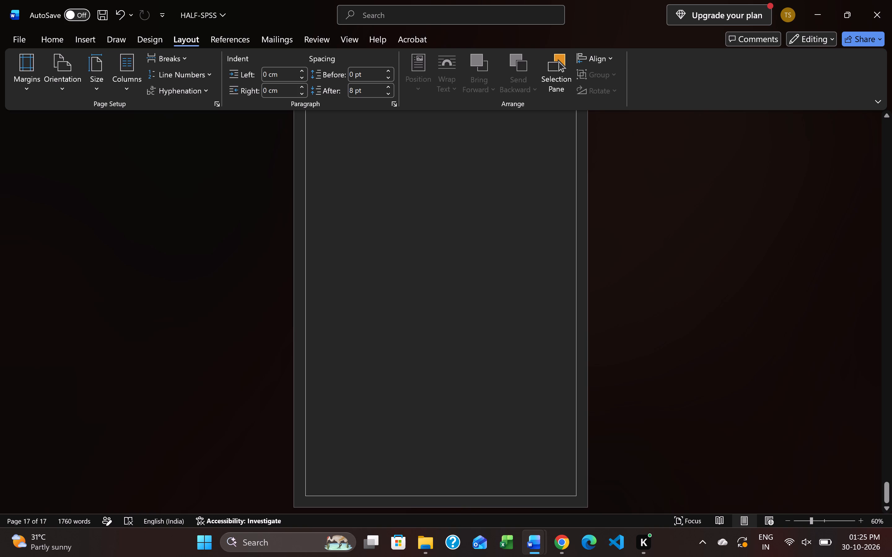
{"action": "left_click", "coordinate": [367, 291]}
{"action": "left_click", "coordinate": [414, 344]}
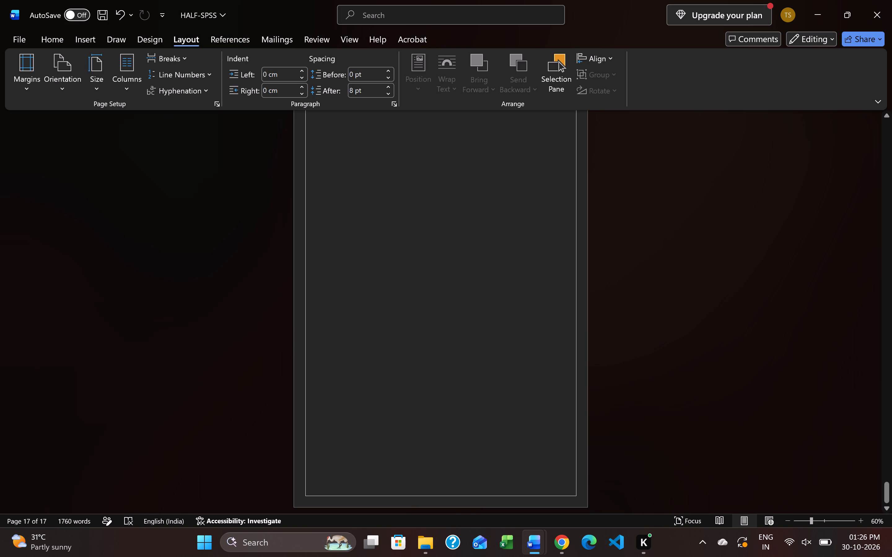
{"action": "scroll", "coordinate": [402, 271], "scroll_direction": "up", "scroll_amount": 2}
{"action": "left_click", "coordinate": [379, 330]}
{"action": "key", "text": "BackSpace"}
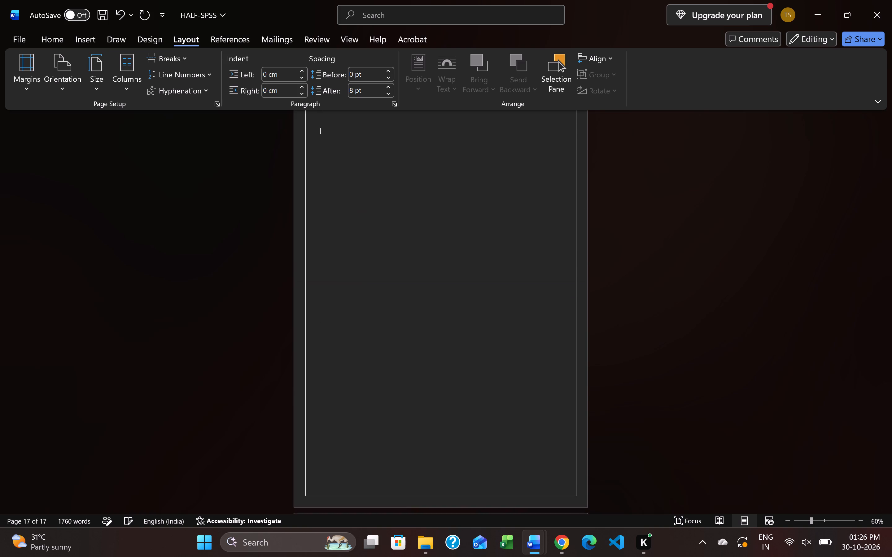
{"action": "key", "text": "BackSpace"}
{"action": "scroll", "coordinate": [388, 396], "scroll_direction": "up", "scroll_amount": 3}
{"action": "scroll", "coordinate": [388, 396], "scroll_direction": "down", "scroll_amount": 1}
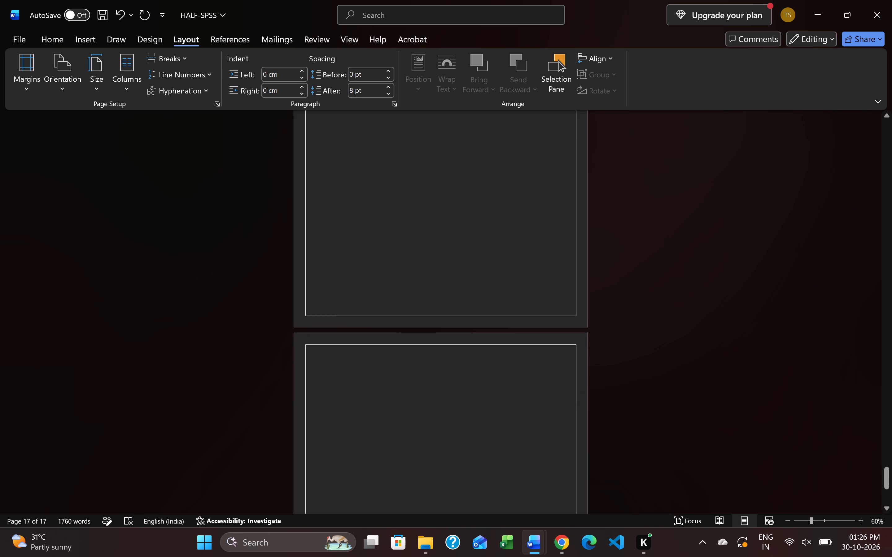
{"action": "scroll", "coordinate": [388, 396], "scroll_direction": "down", "scroll_amount": 1}
{"action": "key", "text": "BackSpace"}
{"action": "scroll", "coordinate": [388, 396], "scroll_direction": "up", "scroll_amount": 3}
{"action": "scroll", "coordinate": [318, 254], "scroll_direction": "right", "scroll_amount": 1}
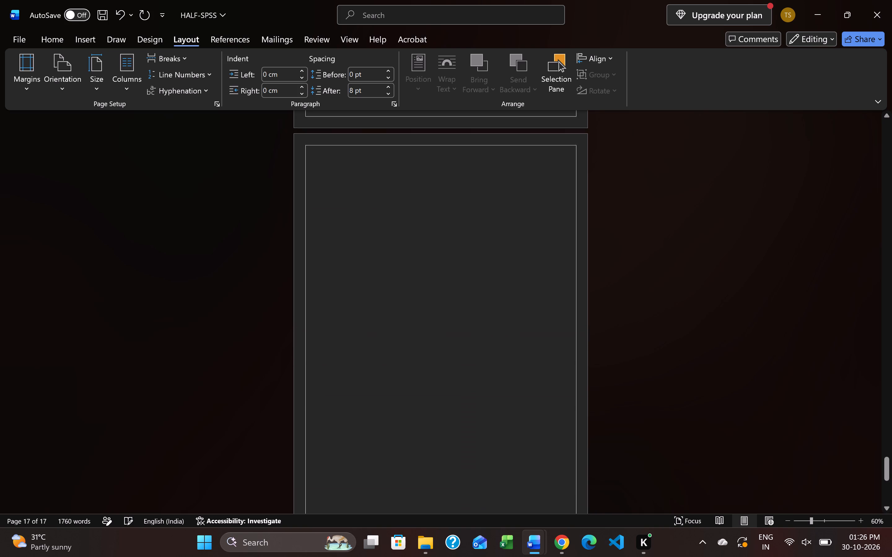
{"action": "scroll", "coordinate": [318, 254], "scroll_direction": "right", "scroll_amount": 1}
{"action": "left_click", "coordinate": [337, 437]}
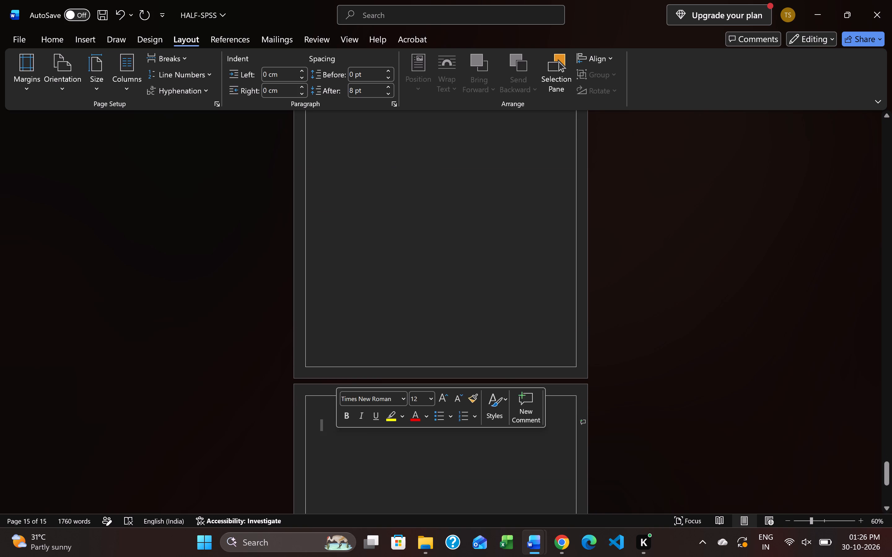
{"action": "key", "text": "BackSpace"}
{"action": "key", "text": "BackSpace"}
{"action": "key", "text": "BackSpace"}
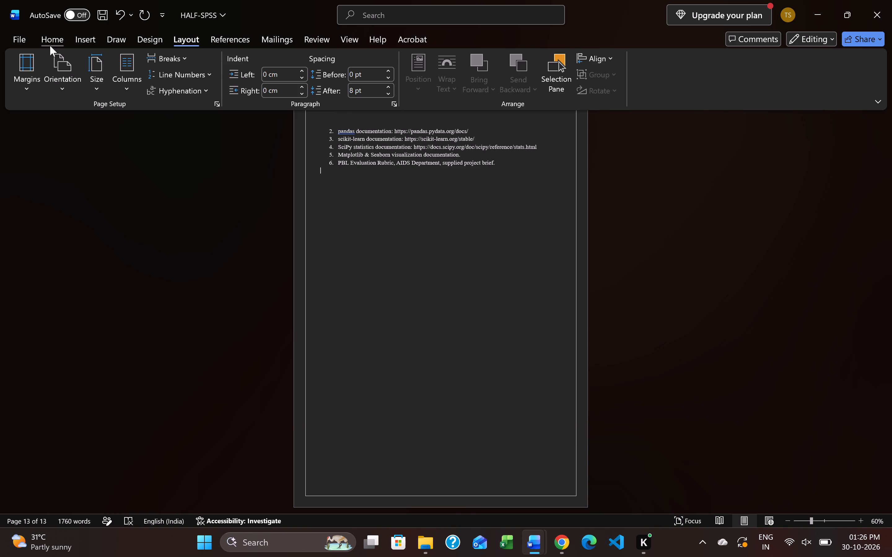
Insert a page break below the last item of the references list.
{"action": "left_click", "coordinate": [57, 39]}
{"action": "left_click", "coordinate": [78, 43]}
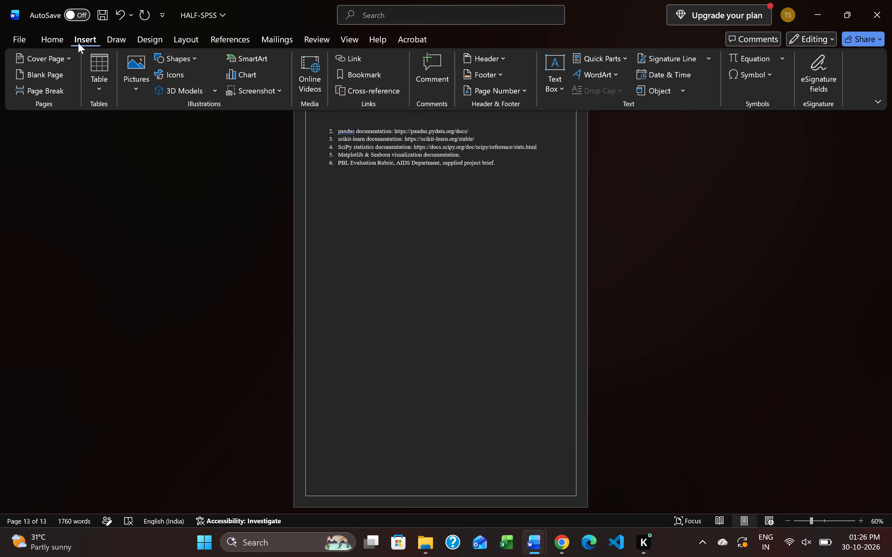
{"action": "left_click", "coordinate": [45, 93]}
{"action": "scroll", "coordinate": [357, 239], "scroll_direction": "up", "scroll_amount": 1}
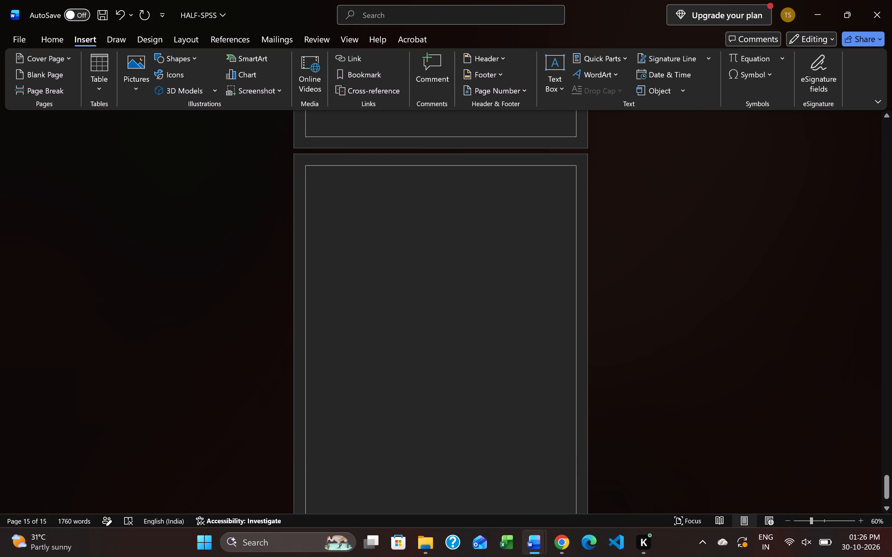
{"action": "scroll", "coordinate": [357, 239], "scroll_direction": "up", "scroll_amount": 1}
{"action": "scroll", "coordinate": [357, 239], "scroll_direction": "down", "scroll_amount": 7}
Delete the extra blank page at the end of the document and check the remaining final pages.
{"action": "left_click", "coordinate": [341, 197]}
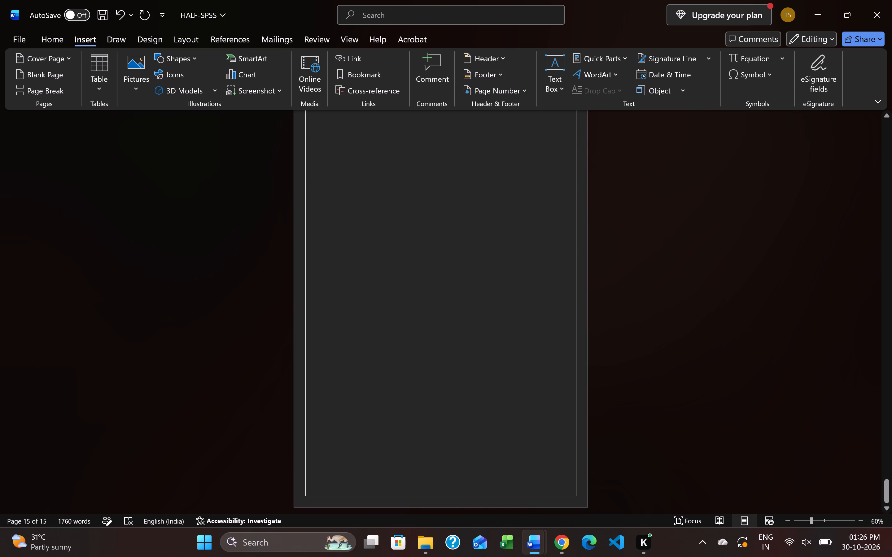
{"action": "key", "text": "BackSpace"}
{"action": "scroll", "coordinate": [390, 217], "scroll_direction": "up", "scroll_amount": 2}
{"action": "scroll", "coordinate": [390, 217], "scroll_direction": "down", "scroll_amount": 4}
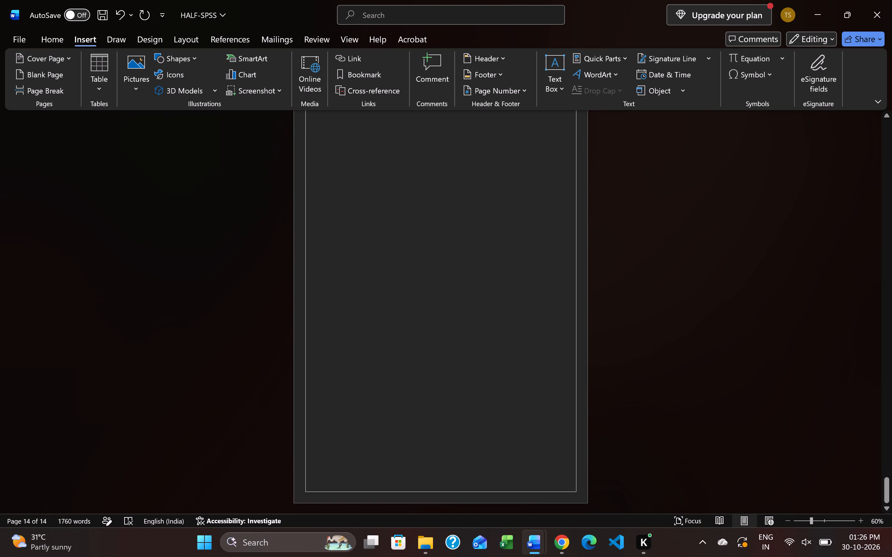
{"action": "scroll", "coordinate": [390, 217], "scroll_direction": "up", "scroll_amount": 5}
{"action": "scroll", "coordinate": [390, 217], "scroll_direction": "down", "scroll_amount": 3}
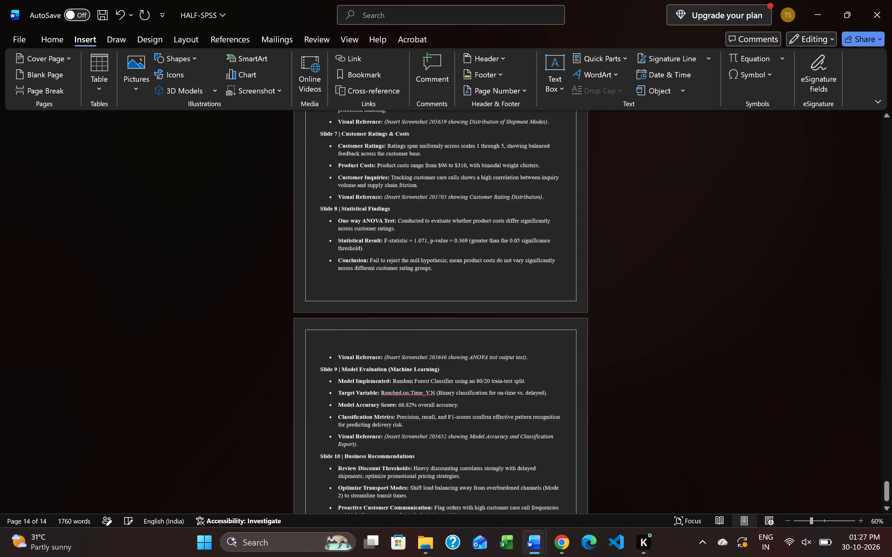
{"action": "scroll", "coordinate": [385, 212], "scroll_direction": "up", "scroll_amount": 3}
{"action": "scroll", "coordinate": [385, 212], "scroll_direction": "down", "scroll_amount": 9}
{"action": "scroll", "coordinate": [385, 212], "scroll_direction": "up", "scroll_amount": 1}
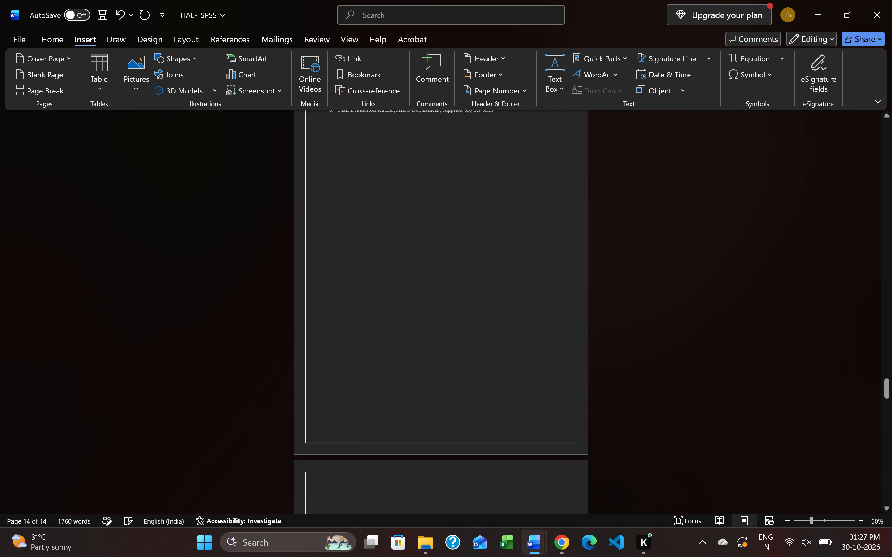
{"action": "scroll", "coordinate": [385, 212], "scroll_direction": "up", "scroll_amount": 1}
{"action": "scroll", "coordinate": [385, 212], "scroll_direction": "down", "scroll_amount": 4}
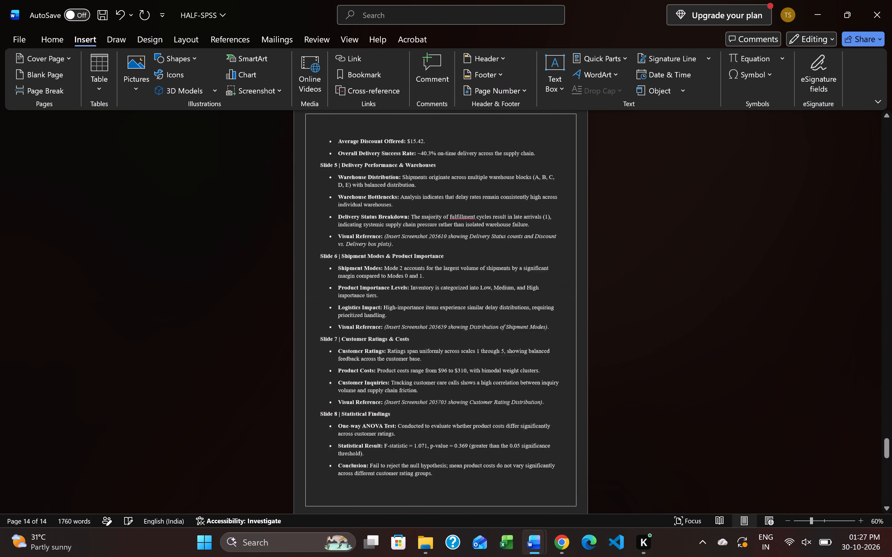
{"action": "scroll", "coordinate": [385, 212], "scroll_direction": "down", "scroll_amount": 1}
{"action": "scroll", "coordinate": [385, 212], "scroll_direction": "up", "scroll_amount": 2}
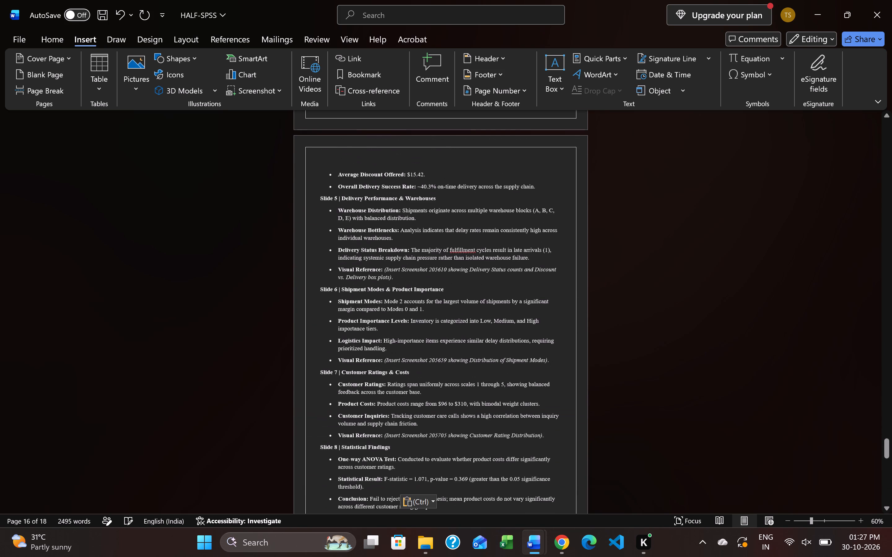
{"action": "scroll", "coordinate": [385, 212], "scroll_direction": "up", "scroll_amount": 2}
{"action": "scroll", "coordinate": [367, 279], "scroll_direction": "up", "scroll_amount": 4}
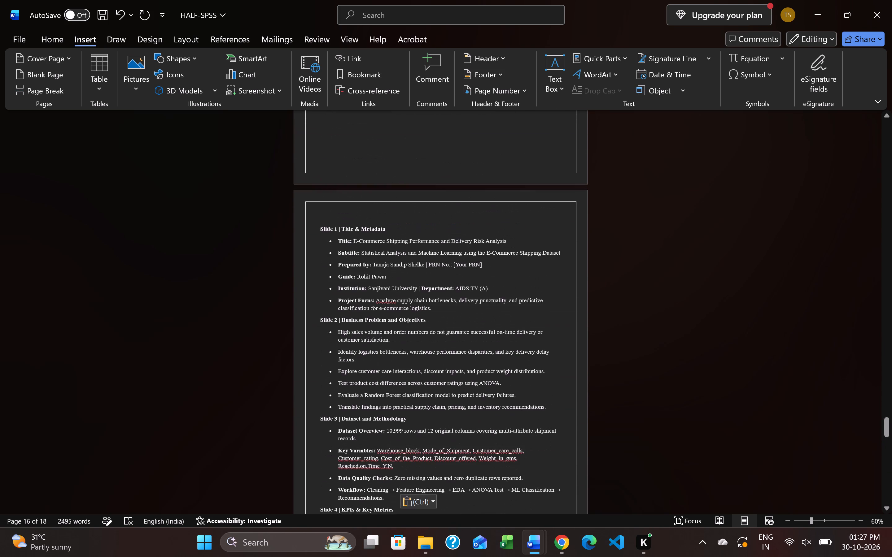
{"action": "scroll", "coordinate": [367, 279], "scroll_direction": "up", "scroll_amount": 4}
{"action": "scroll", "coordinate": [367, 279], "scroll_direction": "down", "scroll_amount": 2}
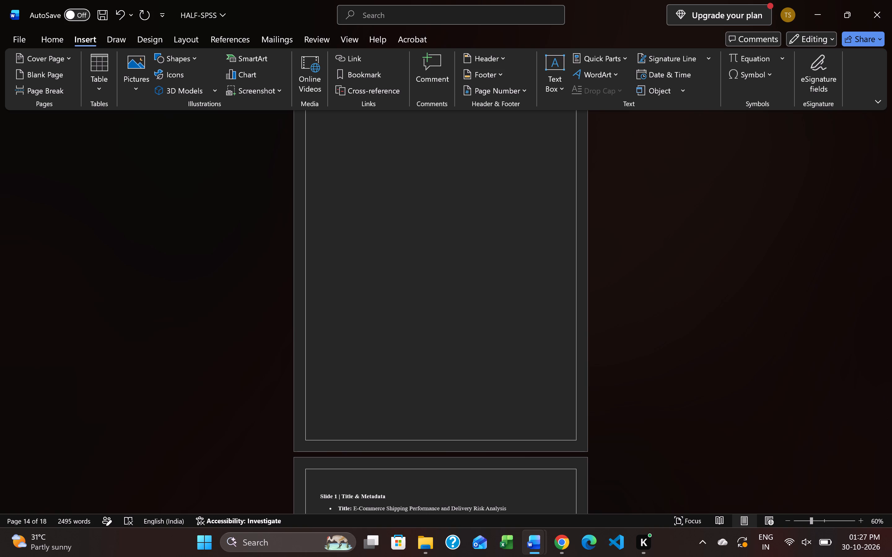
{"action": "scroll", "coordinate": [351, 308], "scroll_direction": "up", "scroll_amount": 5}
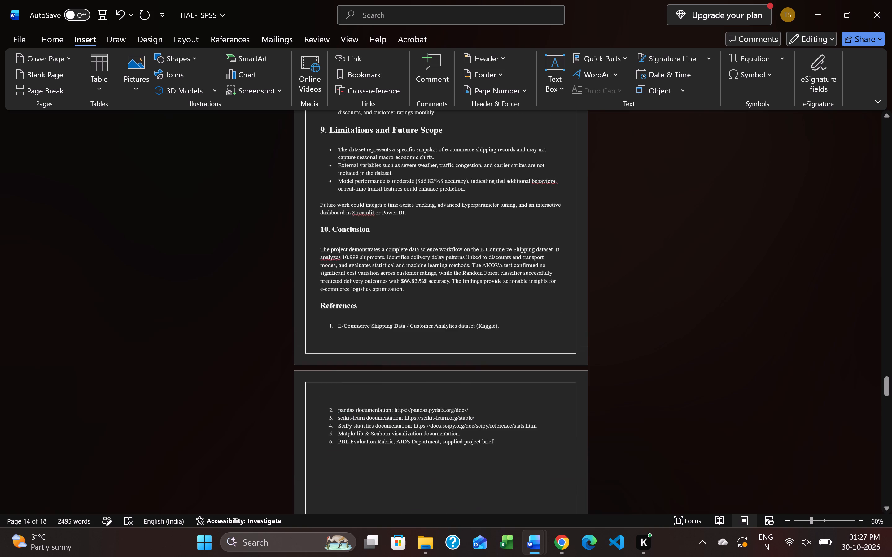
{"action": "scroll", "coordinate": [351, 308], "scroll_direction": "up", "scroll_amount": 1}
{"action": "scroll", "coordinate": [351, 308], "scroll_direction": "down", "scroll_amount": 1}
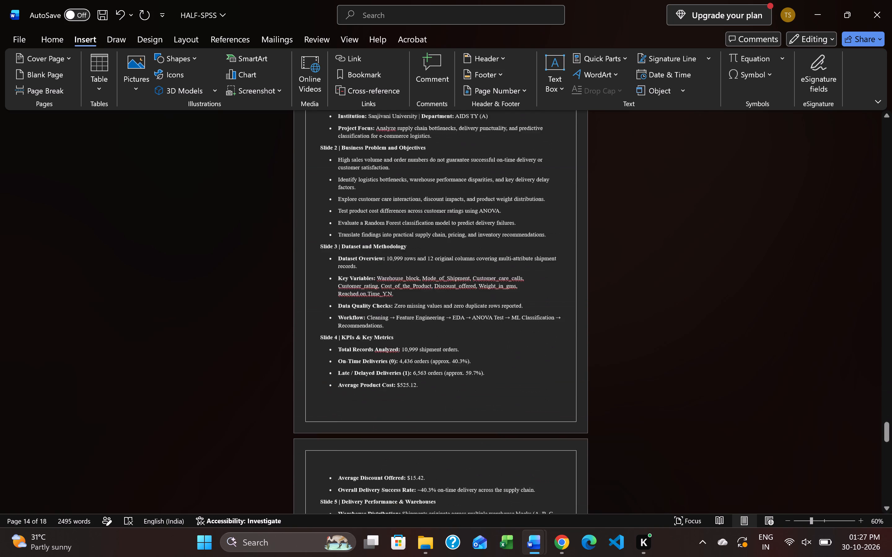
{"action": "scroll", "coordinate": [374, 309], "scroll_direction": "down", "scroll_amount": 2}
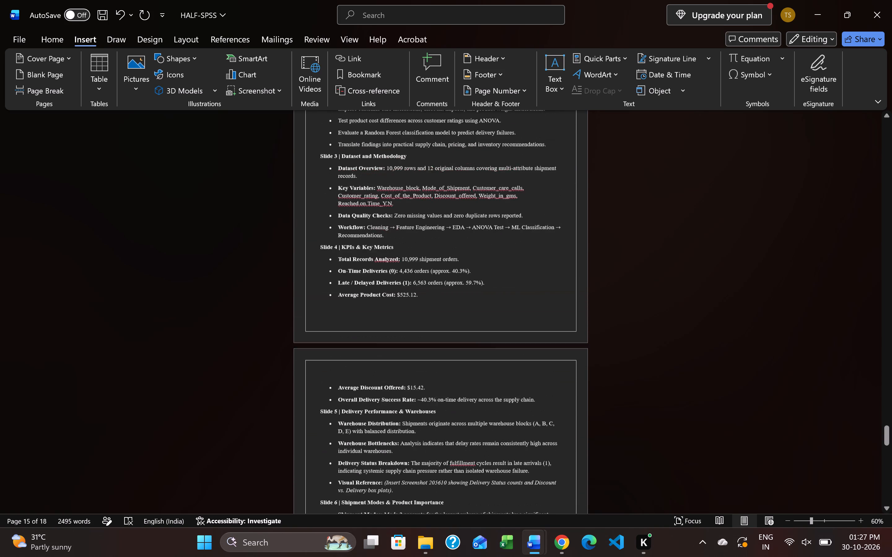
{"action": "scroll", "coordinate": [374, 309], "scroll_direction": "down", "scroll_amount": 3}
{"action": "scroll", "coordinate": [374, 309], "scroll_direction": "up", "scroll_amount": 5}
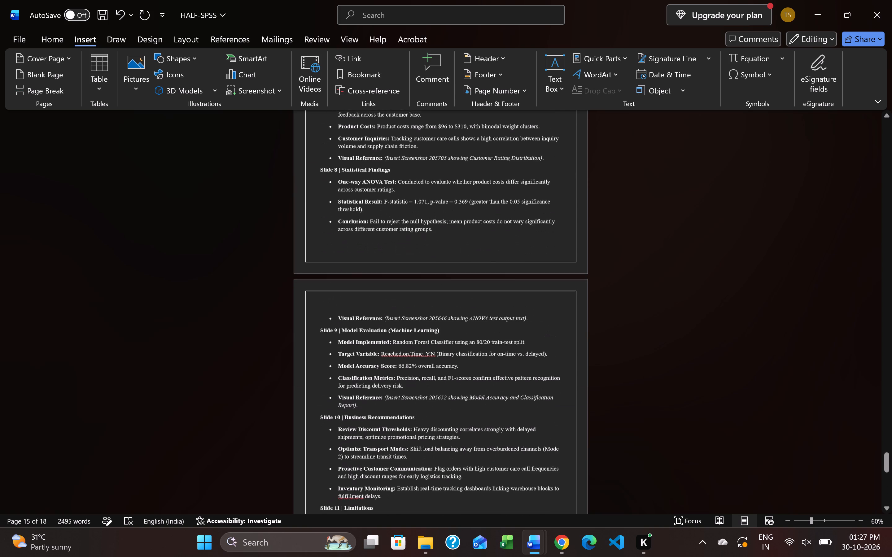
{"action": "scroll", "coordinate": [374, 309], "scroll_direction": "up", "scroll_amount": 4}
{"action": "scroll", "coordinate": [350, 241], "scroll_direction": "up", "scroll_amount": 3}
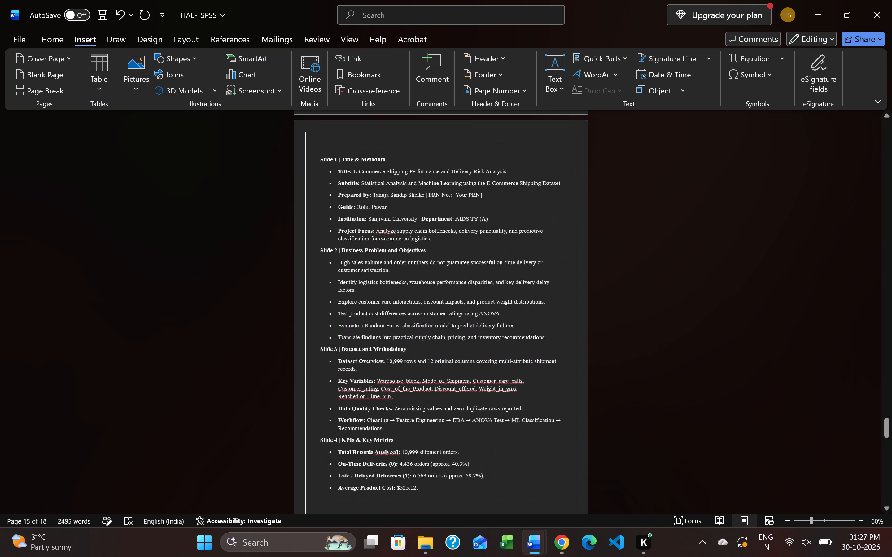
{"action": "scroll", "coordinate": [350, 241], "scroll_direction": "up", "scroll_amount": 4}
{"action": "scroll", "coordinate": [350, 241], "scroll_direction": "down", "scroll_amount": 1}
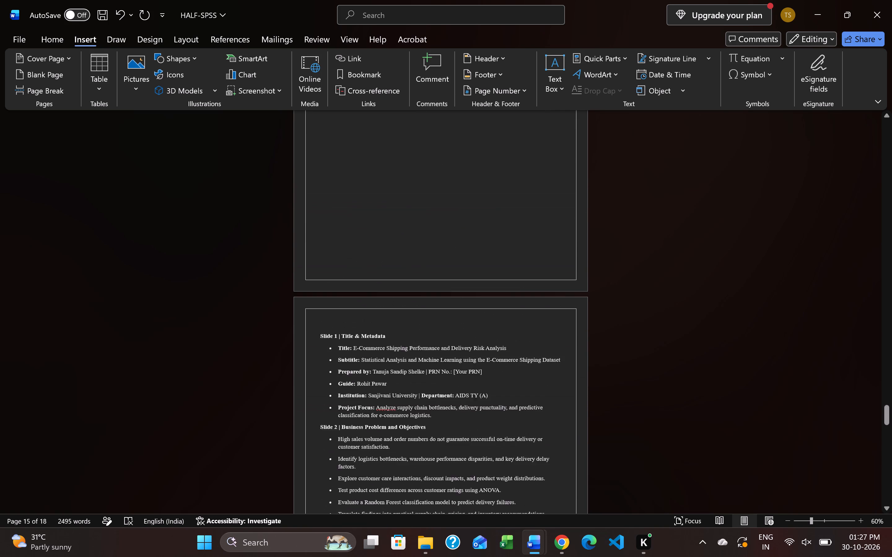
{"action": "scroll", "coordinate": [350, 241], "scroll_direction": "down", "scroll_amount": 2}
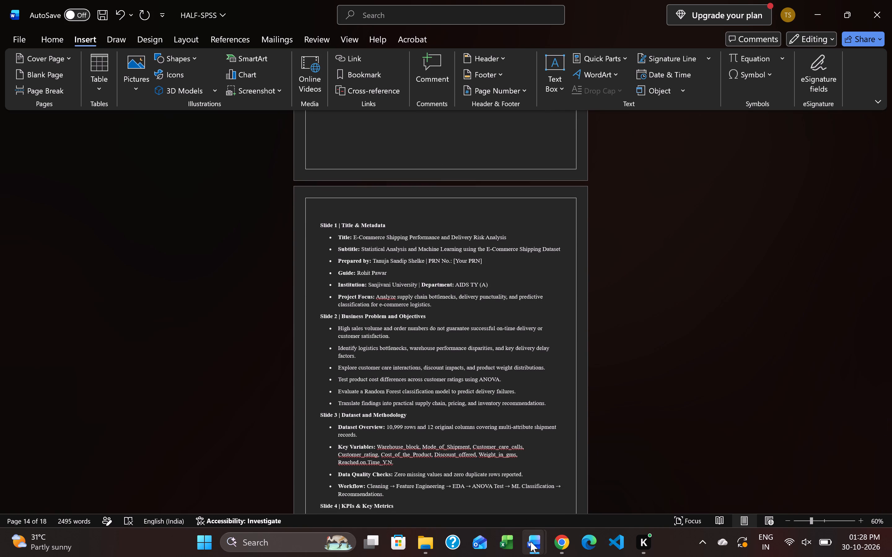
Switch to the Retail_Sales_Performance_Report_and_Presentation document to view its slide layout, and return to HALF-SPSS.
{"action": "left_click", "coordinate": [571, 492]}
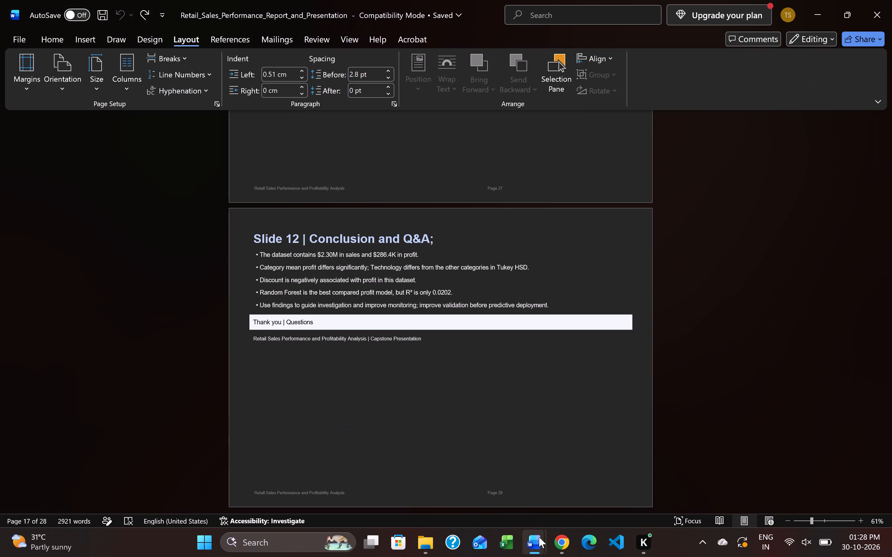
{"action": "left_click", "coordinate": [524, 465]}
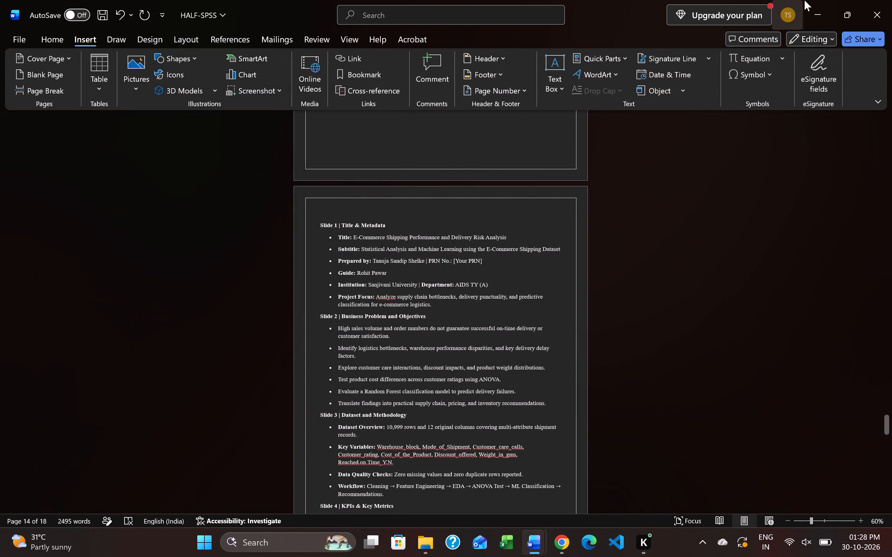
Show HALF-SPSS and the sample retail report side by side and check the formatting of the sample's Slide 12 heading and first bullet.
{"action": "left_click", "coordinate": [792, 53]}
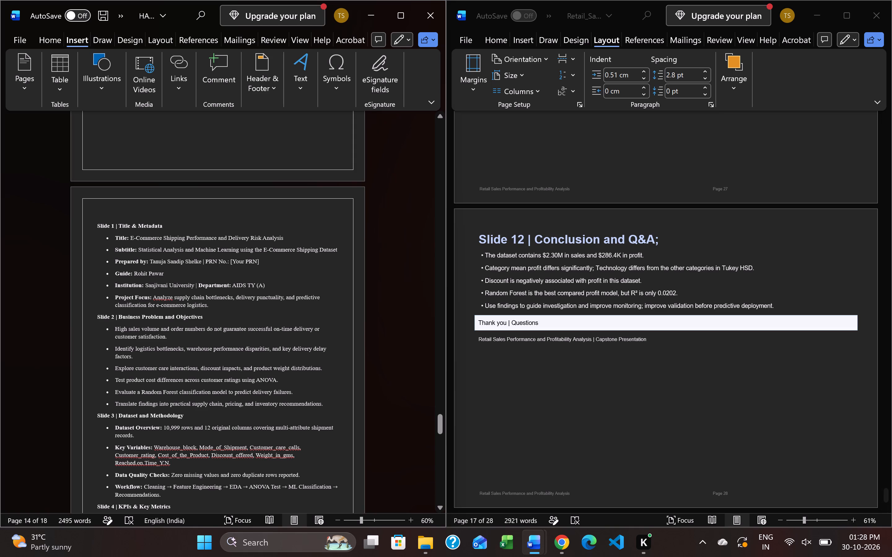
{"action": "left_click_drag", "start_coordinate": [486, 236], "coordinate": [512, 238]}
{"action": "left_click_drag", "start_coordinate": [512, 238], "coordinate": [559, 242]}
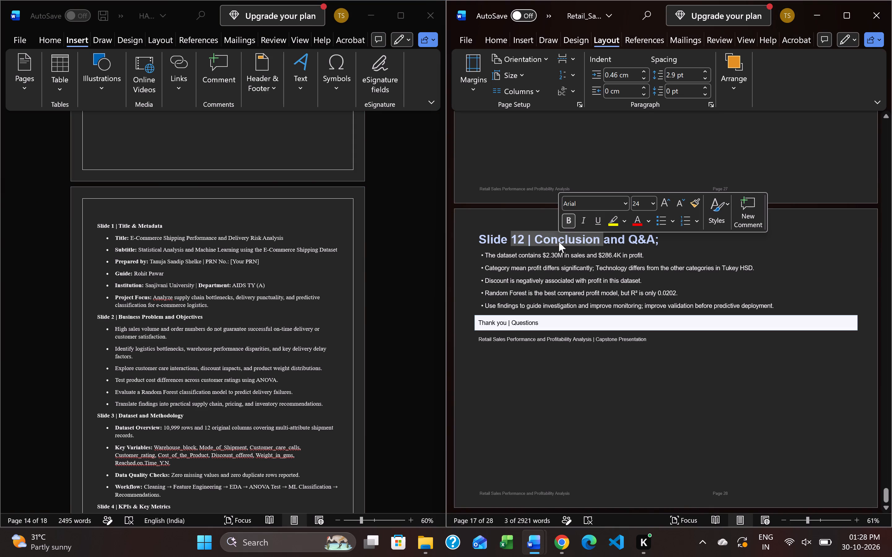
{"action": "left_click_drag", "start_coordinate": [541, 256], "coordinate": [574, 255]}
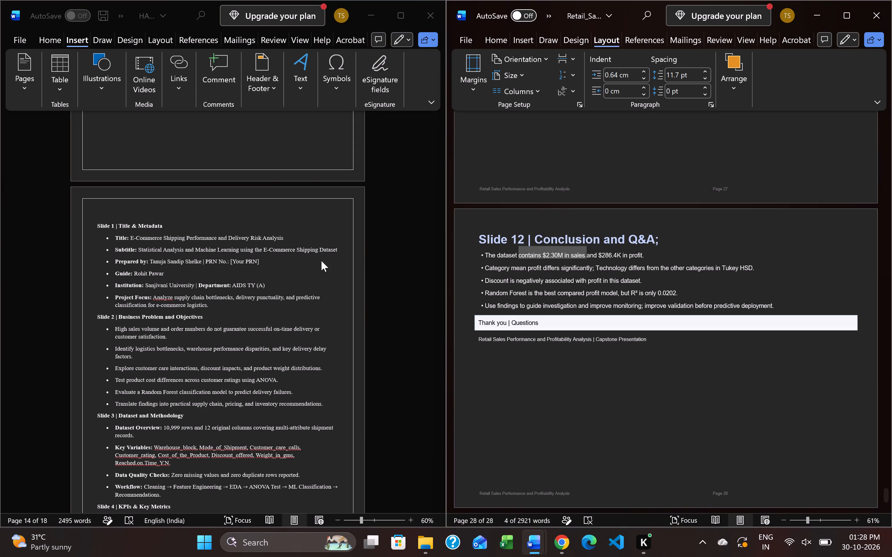
Enlarge the Slide 1, Slide 2 and Slide 3 headings in HALF-SPSS to 16 pt.
{"action": "left_click_drag", "start_coordinate": [97, 221], "coordinate": [151, 222]}
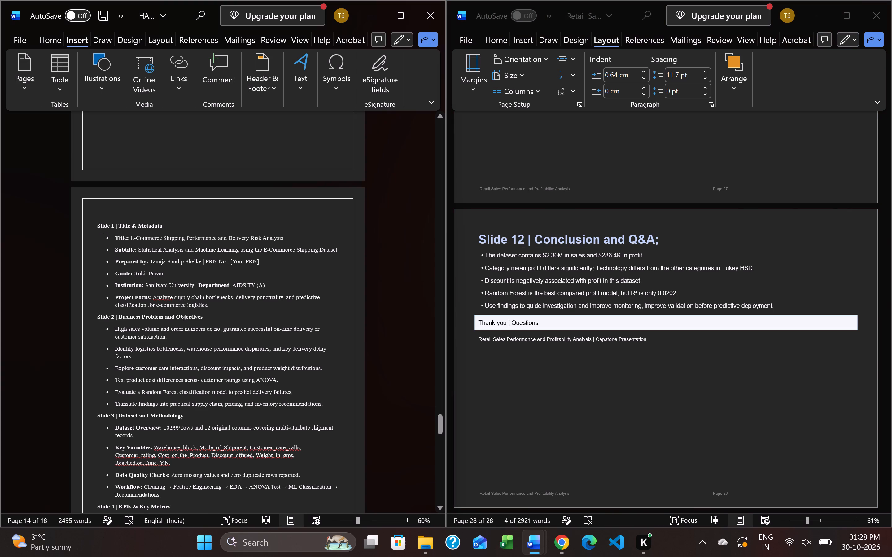
{"action": "left_click_drag", "start_coordinate": [151, 222], "coordinate": [164, 223]}
{"action": "left_click_drag", "start_coordinate": [164, 223], "coordinate": [99, 223]}
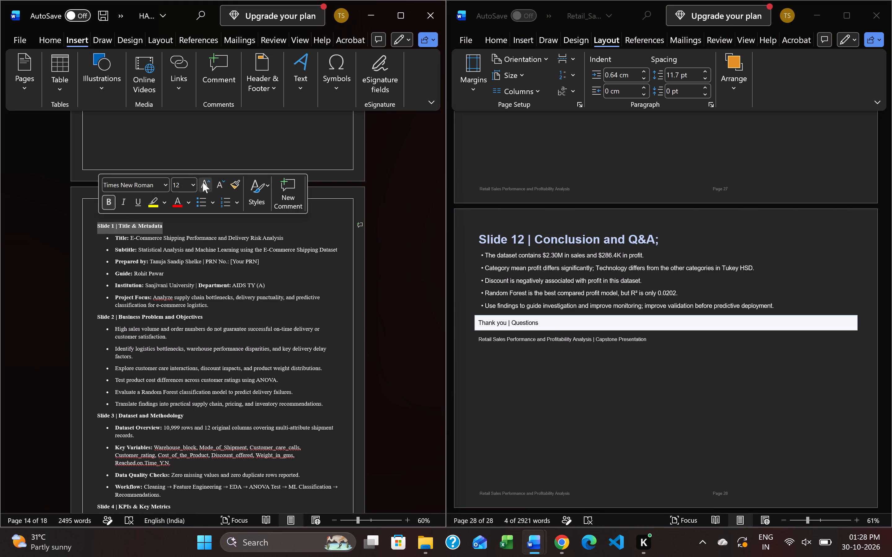
{"action": "double_click", "coordinate": [203, 182]}
{"action": "left_click", "coordinate": [161, 268]}
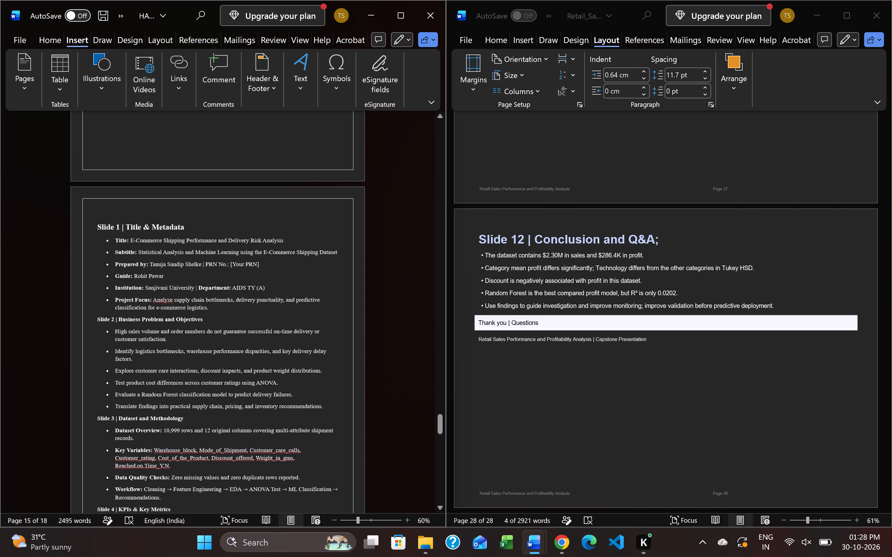
{"action": "left_click_drag", "start_coordinate": [203, 324], "coordinate": [100, 320]}
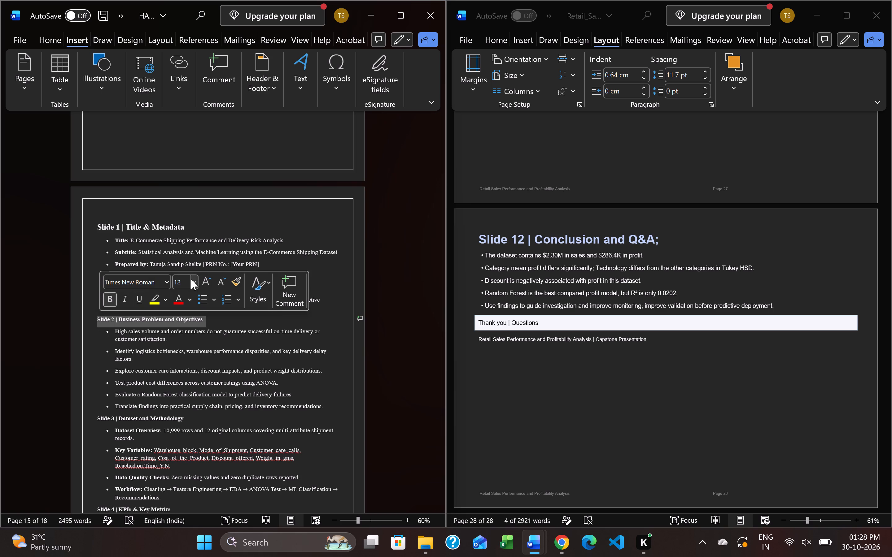
{"action": "double_click", "coordinate": [208, 278]}
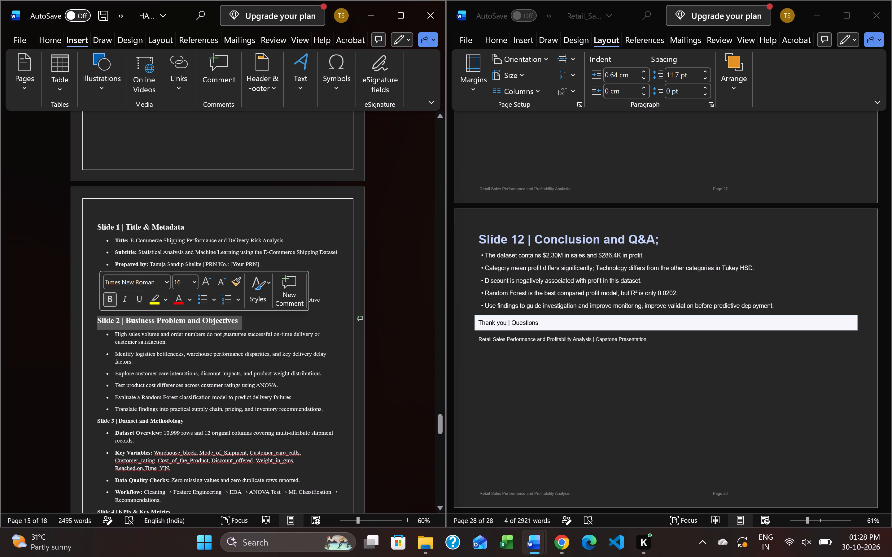
{"action": "left_click_drag", "start_coordinate": [187, 424], "coordinate": [94, 422]}
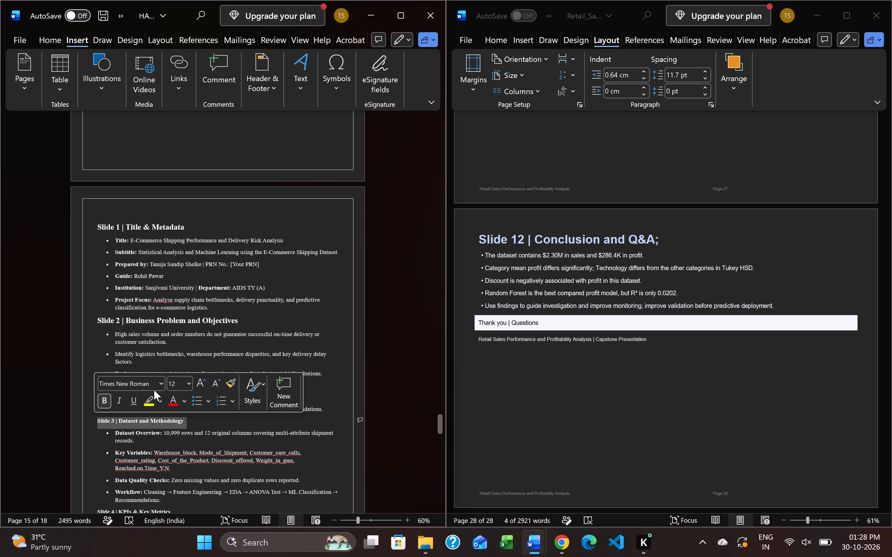
{"action": "double_click", "coordinate": [205, 387]}
{"action": "left_click", "coordinate": [212, 299]}
Enlarge the Slide 4, Slide 5 and Slide 6 headings to 16 pt.
{"action": "scroll", "coordinate": [212, 299], "scroll_direction": "down", "scroll_amount": 1}
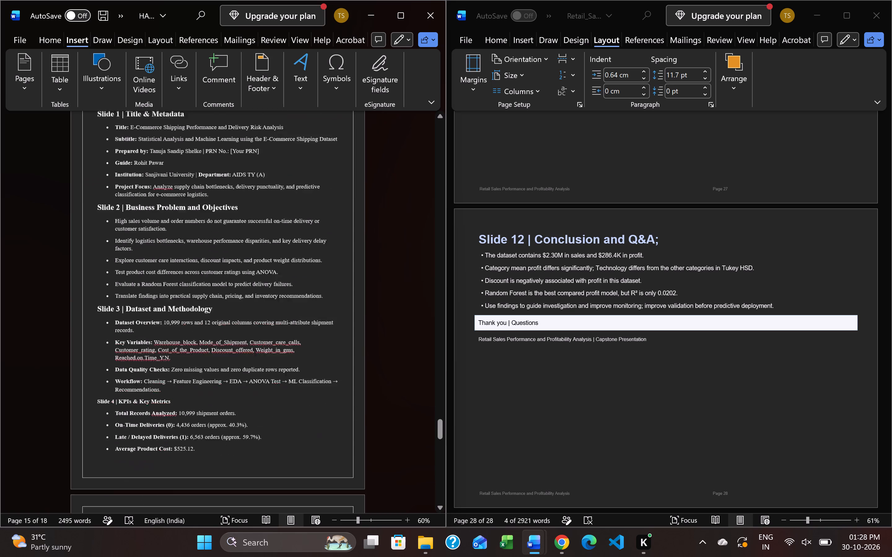
{"action": "scroll", "coordinate": [212, 299], "scroll_direction": "down", "scroll_amount": 2}
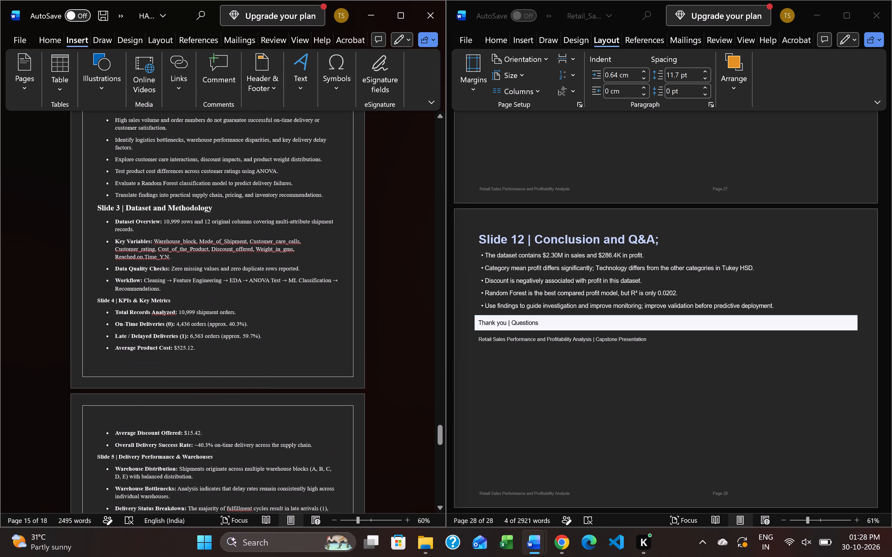
{"action": "left_click_drag", "start_coordinate": [171, 298], "coordinate": [94, 301]}
{"action": "double_click", "coordinate": [205, 263]}
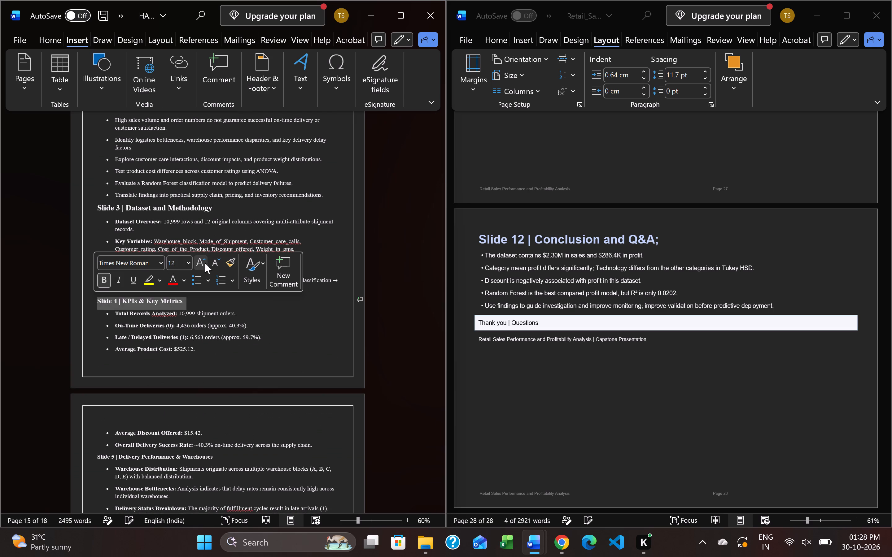
{"action": "scroll", "coordinate": [212, 354], "scroll_direction": "down", "scroll_amount": 2}
{"action": "left_click_drag", "start_coordinate": [213, 287], "coordinate": [99, 292]}
{"action": "double_click", "coordinate": [203, 251]}
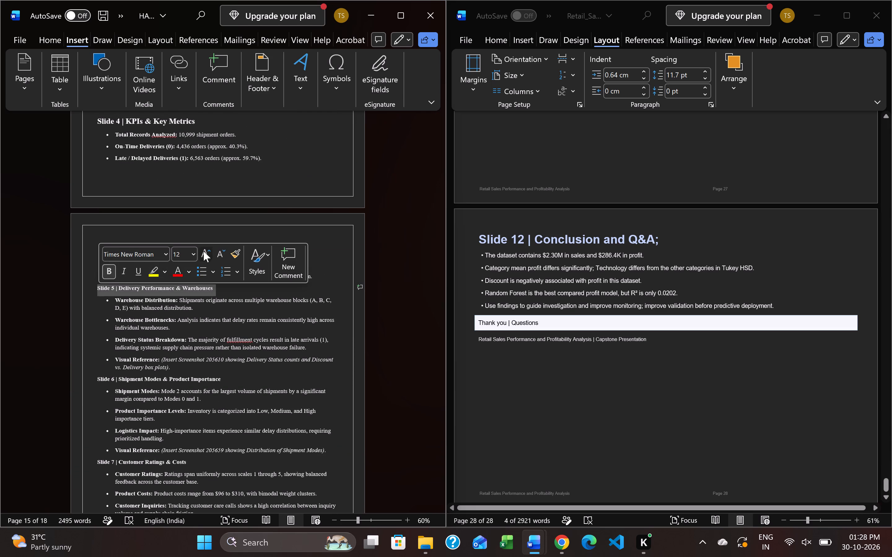
{"action": "left_click_drag", "start_coordinate": [225, 379], "coordinate": [81, 385]}
{"action": "double_click", "coordinate": [183, 347]}
Enlarge the Slide 7, Slide 8 and Slide 9 headings to 16 pt.
{"action": "scroll", "coordinate": [183, 347], "scroll_direction": "down", "scroll_amount": 1}
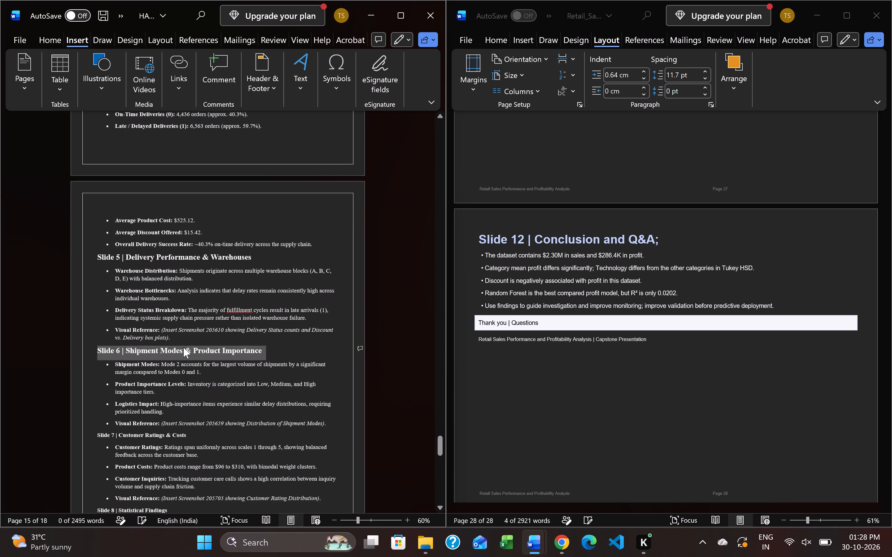
{"action": "left_click_drag", "start_coordinate": [188, 435], "coordinate": [86, 438]}
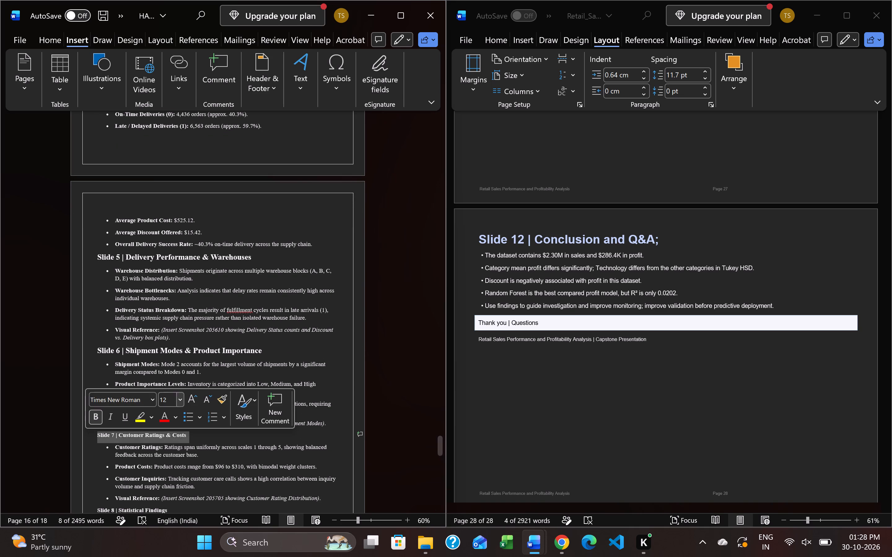
{"action": "double_click", "coordinate": [190, 401]}
{"action": "scroll", "coordinate": [192, 285], "scroll_direction": "down", "scroll_amount": 3}
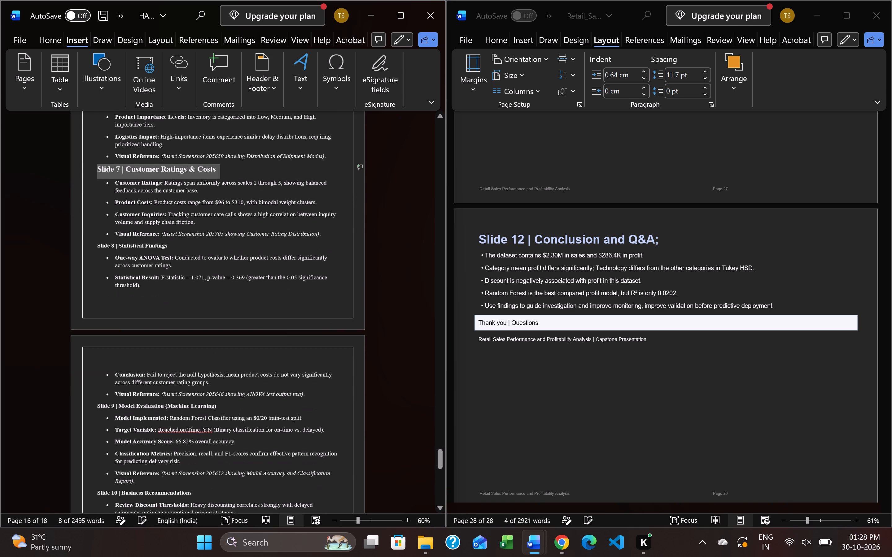
{"action": "left_click_drag", "start_coordinate": [95, 244], "coordinate": [95, 245]}
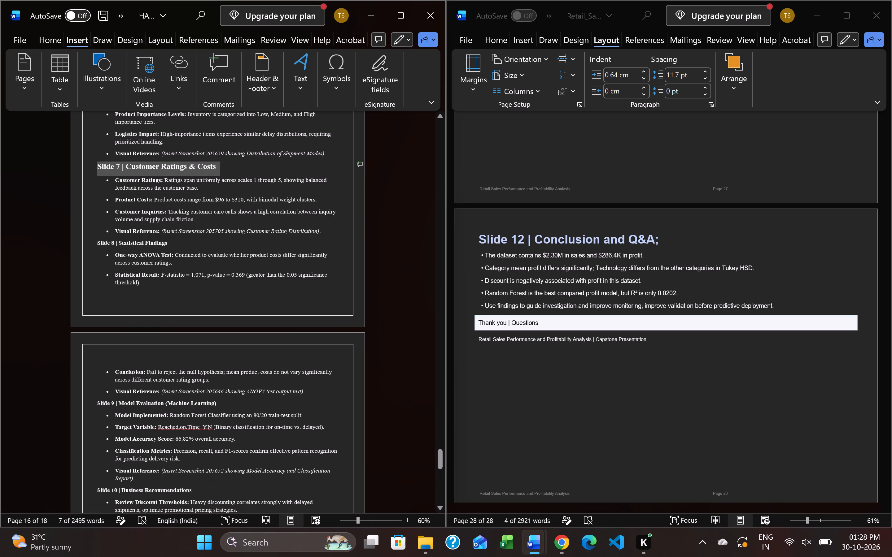
{"action": "left_click_drag", "start_coordinate": [95, 245], "coordinate": [177, 244]}
{"action": "double_click", "coordinate": [281, 211]}
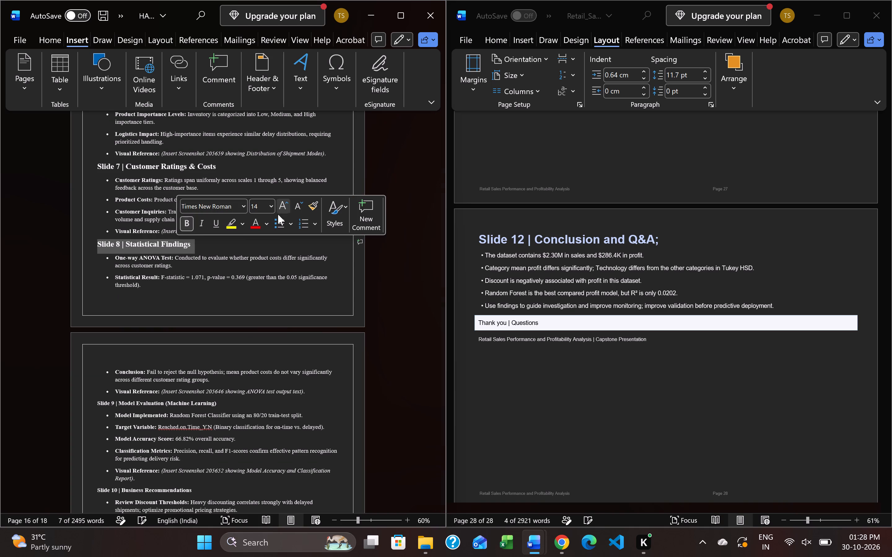
{"action": "left_click_drag", "start_coordinate": [220, 404], "coordinate": [109, 400]}
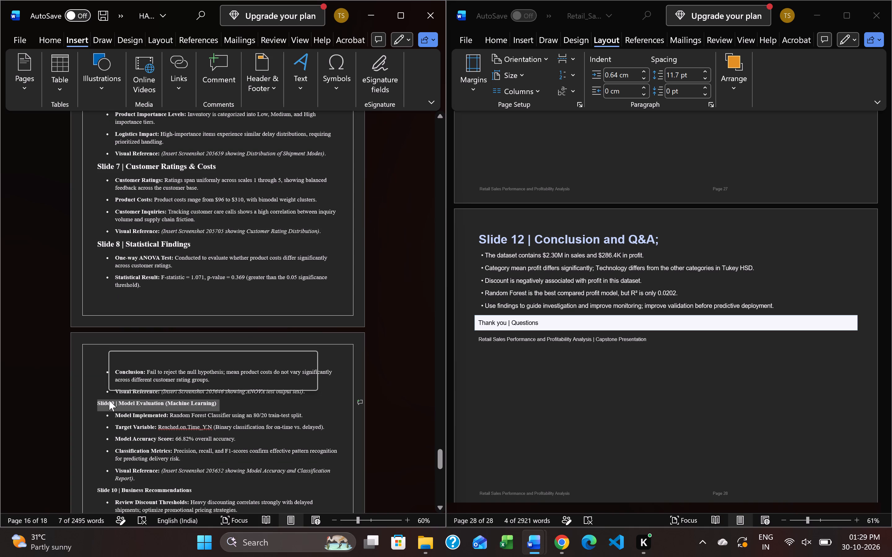
{"action": "double_click", "coordinate": [211, 362]}
Enlarge the Slide 10 heading to 14 pt and the Slide 11 and Slide 12 headings to 16 pt.
{"action": "scroll", "coordinate": [213, 443], "scroll_direction": "down", "scroll_amount": 1}
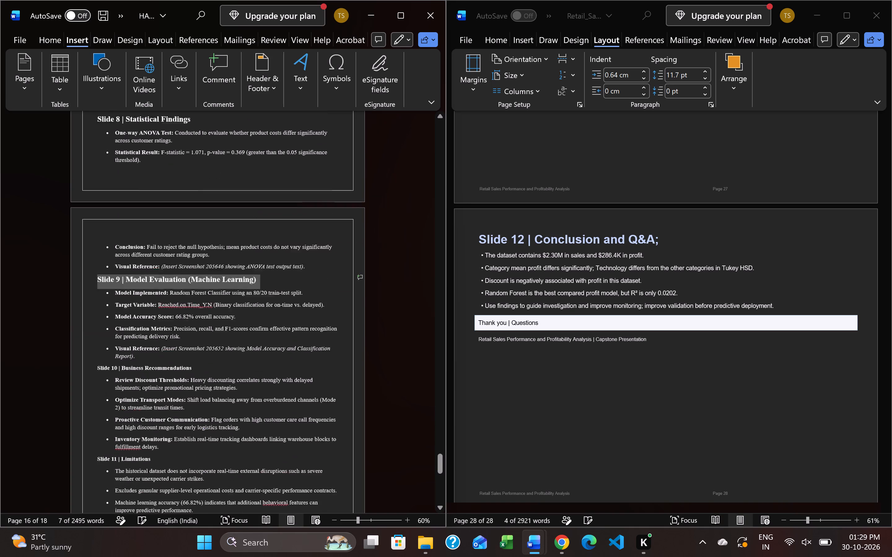
{"action": "scroll", "coordinate": [213, 443], "scroll_direction": "down", "scroll_amount": 2}
{"action": "left_click_drag", "start_coordinate": [190, 313], "coordinate": [96, 311]}
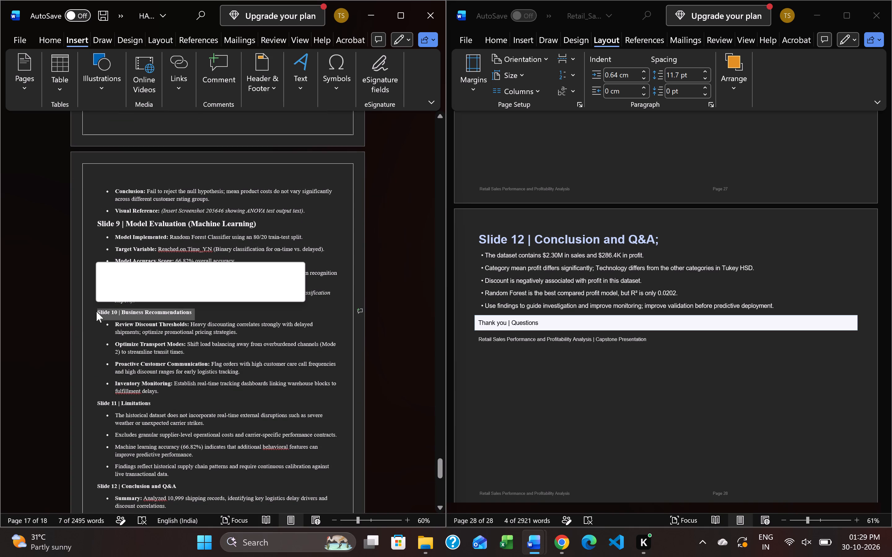
{"action": "left_click", "coordinate": [204, 275]}
{"action": "left_click_drag", "start_coordinate": [204, 275], "coordinate": [151, 402]}
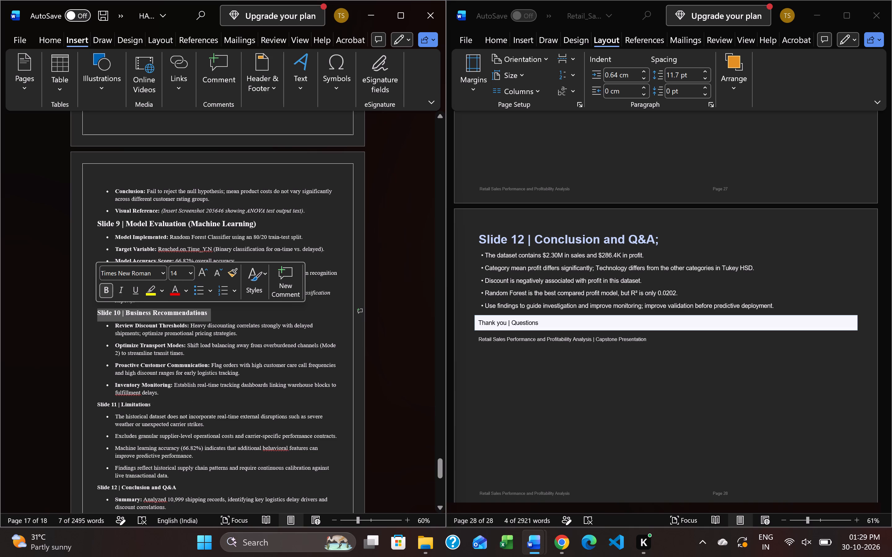
{"action": "left_click", "coordinate": [151, 402]}
{"action": "left_click_drag", "start_coordinate": [151, 402], "coordinate": [103, 402]}
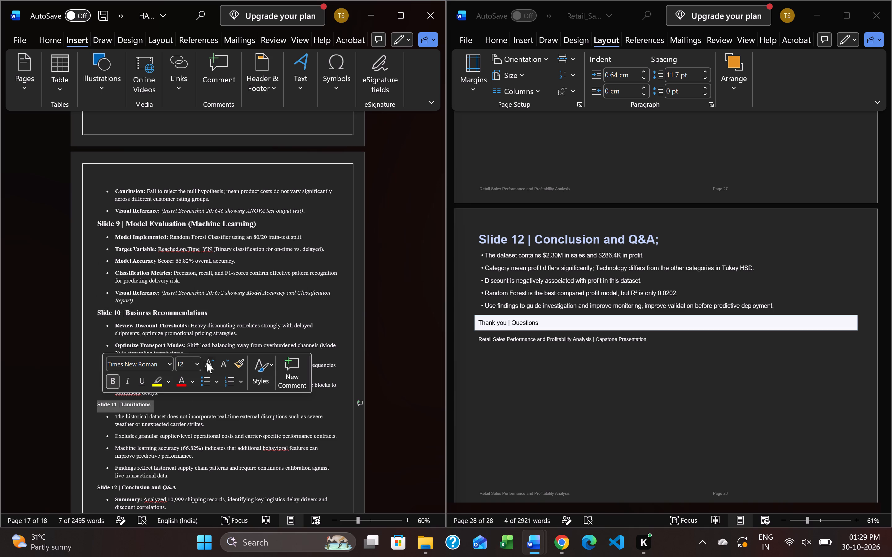
{"action": "double_click", "coordinate": [207, 362]}
{"action": "left_click_drag", "start_coordinate": [177, 493], "coordinate": [103, 488]}
{"action": "double_click", "coordinate": [202, 448]}
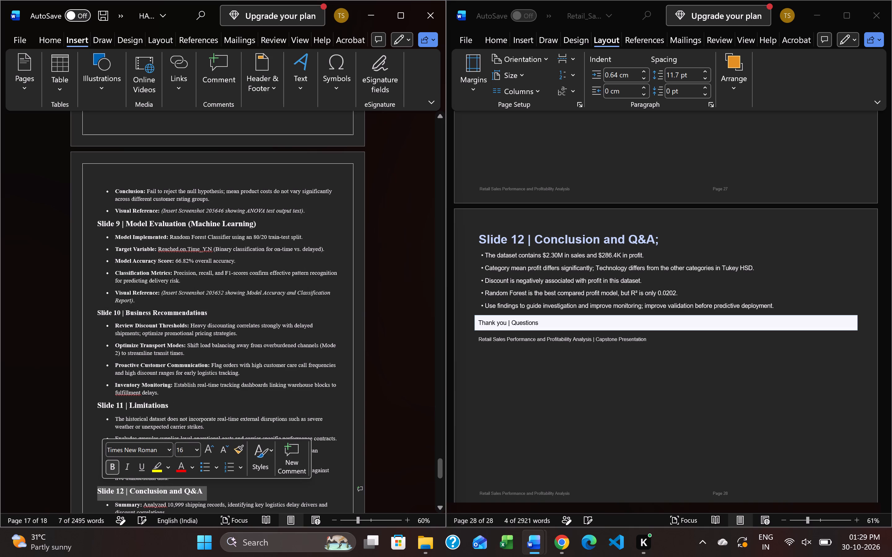
{"action": "left_click", "coordinate": [219, 362]}
Delete "Questions?" from the closing "Thank You" bullet of Slide 12 on the last page.
{"action": "scroll", "coordinate": [219, 362], "scroll_direction": "down", "scroll_amount": 1}
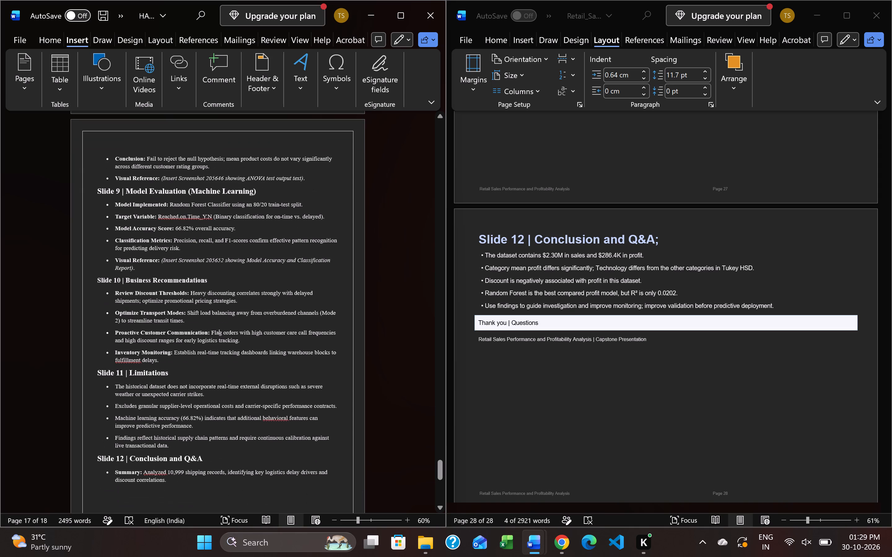
{"action": "scroll", "coordinate": [255, 331], "scroll_direction": "down", "scroll_amount": 2}
{"action": "scroll", "coordinate": [166, 355], "scroll_direction": "down", "scroll_amount": 1}
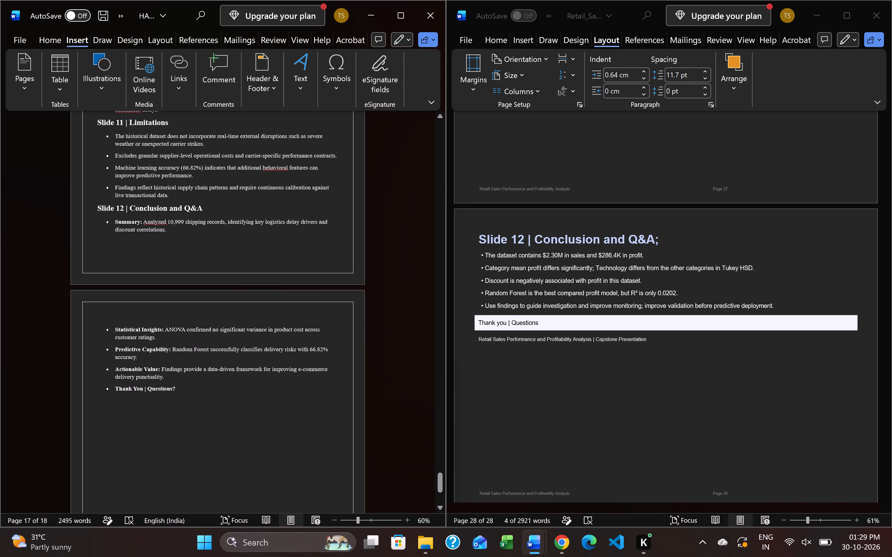
{"action": "left_click_drag", "start_coordinate": [178, 387], "coordinate": [147, 391]}
{"action": "key", "text": "BackSpace"}
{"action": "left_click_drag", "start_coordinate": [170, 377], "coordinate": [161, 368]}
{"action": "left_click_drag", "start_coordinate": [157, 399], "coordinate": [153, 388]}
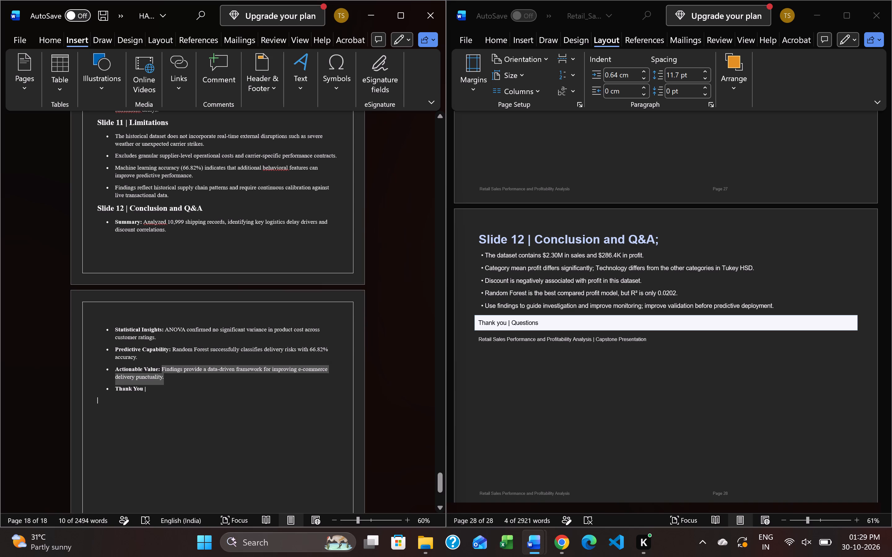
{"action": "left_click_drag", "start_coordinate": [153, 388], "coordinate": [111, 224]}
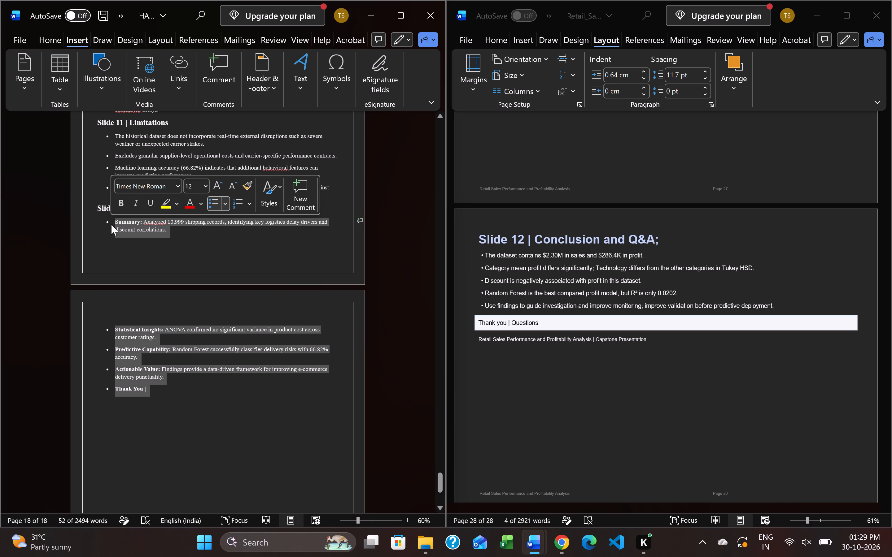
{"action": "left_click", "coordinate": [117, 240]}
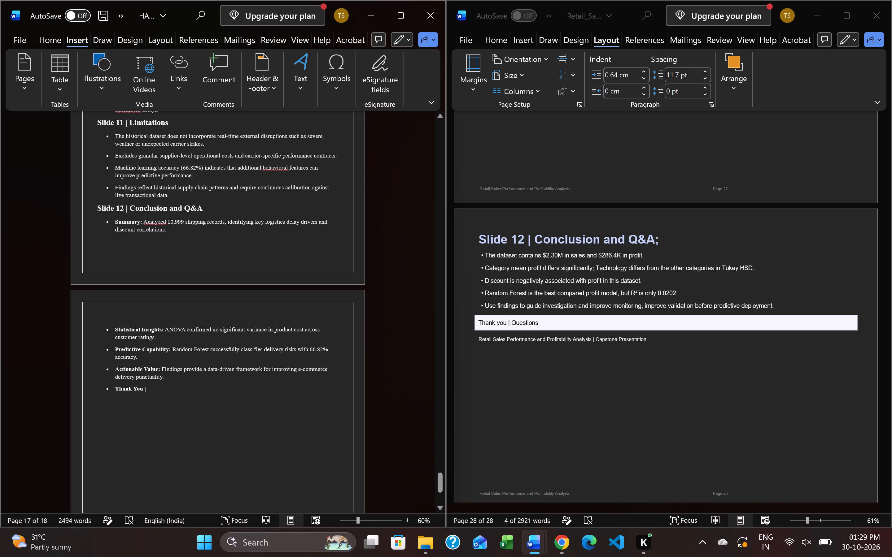
Compare the report's Part B slide pages with the corresponding slides in the sample retail report.
{"action": "scroll", "coordinate": [171, 169], "scroll_direction": "up", "scroll_amount": 2}
{"action": "scroll", "coordinate": [218, 119], "scroll_direction": "up", "scroll_amount": 5}
{"action": "scroll", "coordinate": [218, 235], "scroll_direction": "up", "scroll_amount": 1}
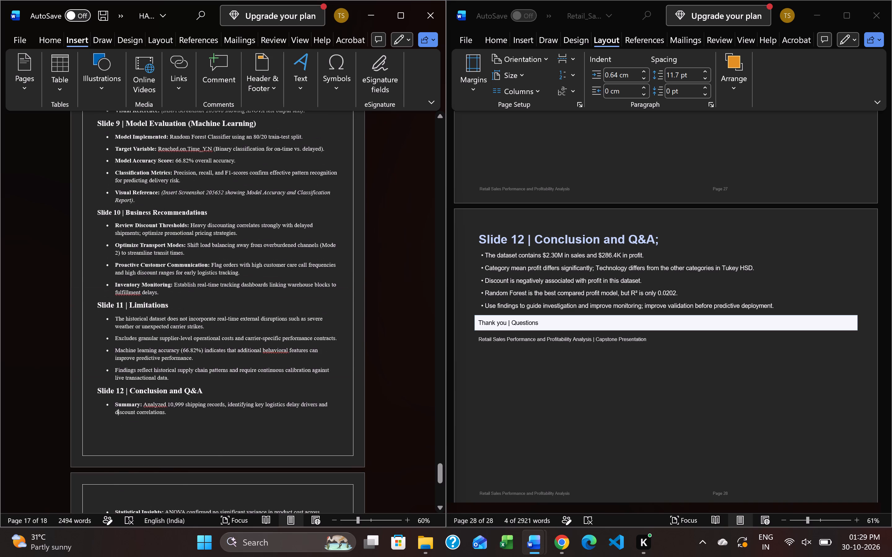
{"action": "scroll", "coordinate": [218, 235], "scroll_direction": "up", "scroll_amount": 2}
{"action": "scroll", "coordinate": [188, 362], "scroll_direction": "up", "scroll_amount": 3}
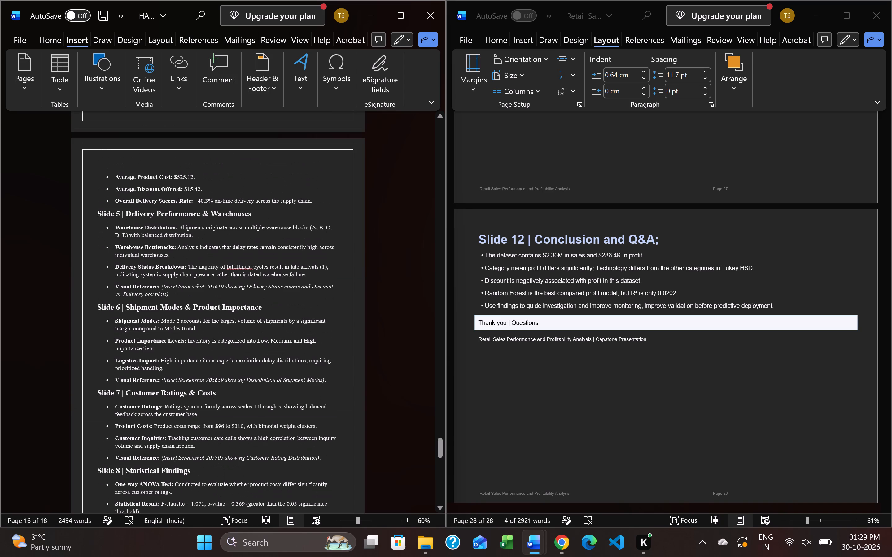
{"action": "scroll", "coordinate": [179, 269], "scroll_direction": "up", "scroll_amount": 6}
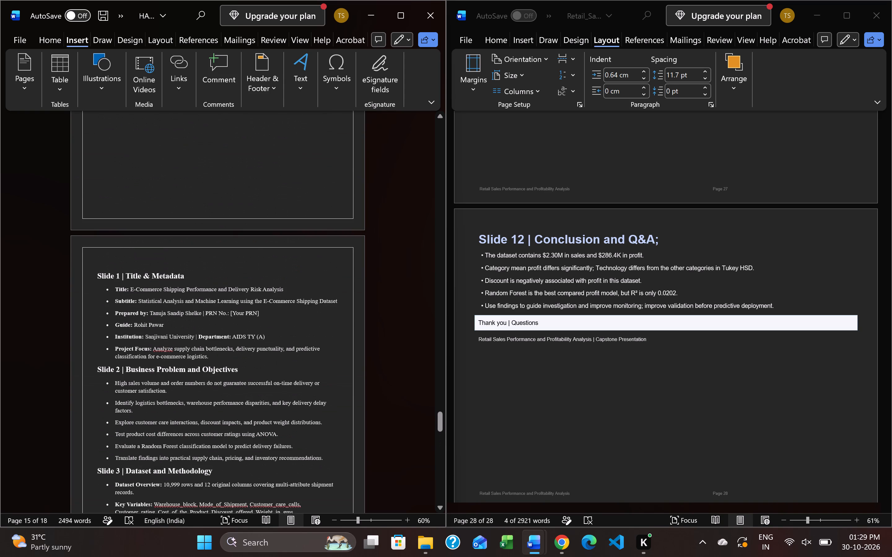
{"action": "scroll", "coordinate": [596, 222], "scroll_direction": "up", "scroll_amount": 8}
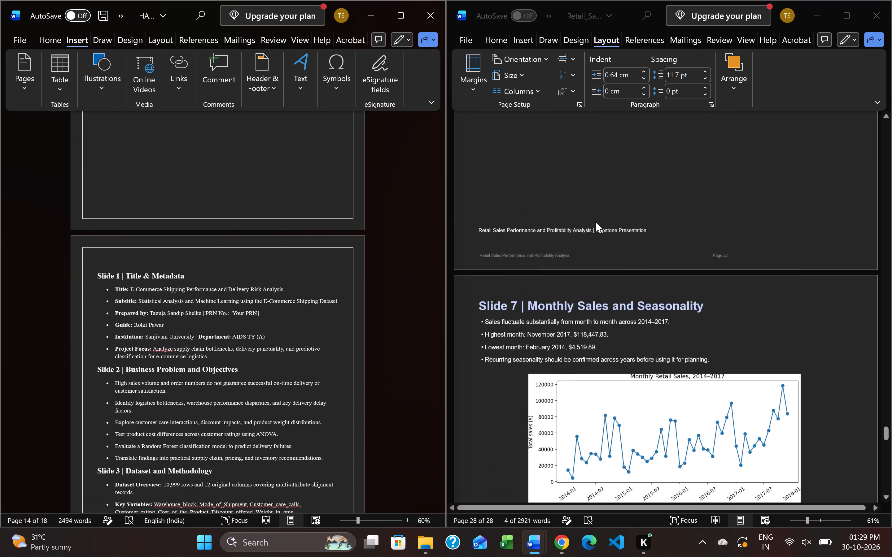
{"action": "scroll", "coordinate": [596, 222], "scroll_direction": "up", "scroll_amount": 14}
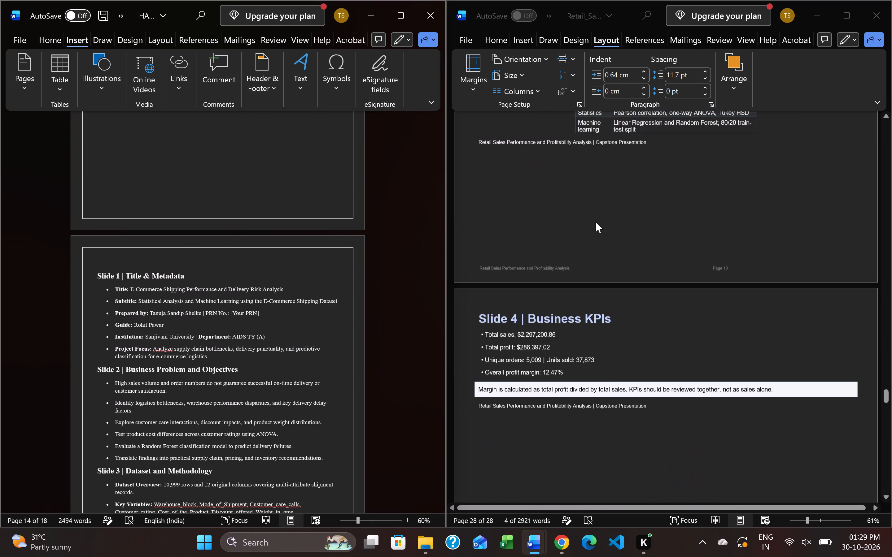
{"action": "scroll", "coordinate": [596, 222], "scroll_direction": "down", "scroll_amount": 2}
{"action": "scroll", "coordinate": [241, 427], "scroll_direction": "down", "scroll_amount": 4}
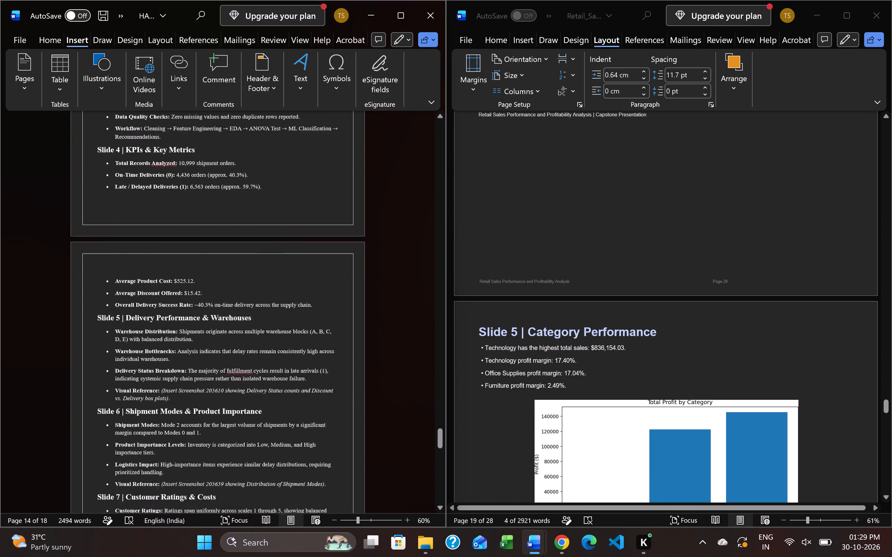
{"action": "scroll", "coordinate": [241, 427], "scroll_direction": "down", "scroll_amount": 1}
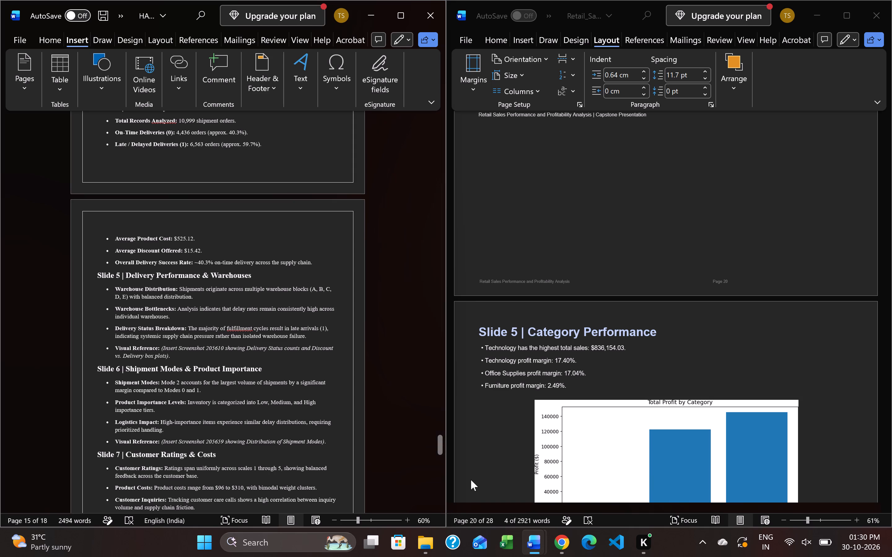
{"action": "scroll", "coordinate": [505, 273], "scroll_direction": "up", "scroll_amount": 7}
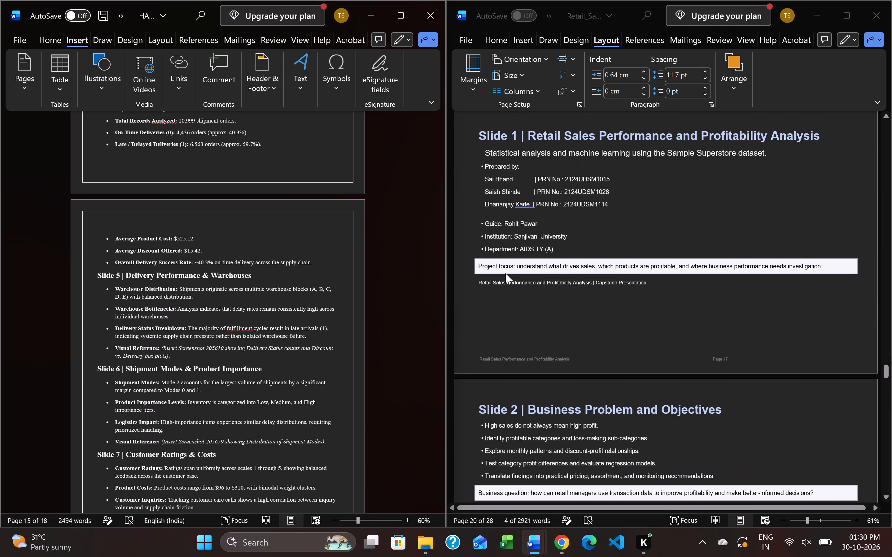
Copy the sample retail report's slide content from the Slide 1 team list through the end of Slide 12.
{"action": "scroll", "coordinate": [505, 273], "scroll_direction": "up", "scroll_amount": 2}
{"action": "left_click", "coordinate": [480, 176]}
{"action": "left_click_drag", "start_coordinate": [480, 176], "coordinate": [541, 364]}
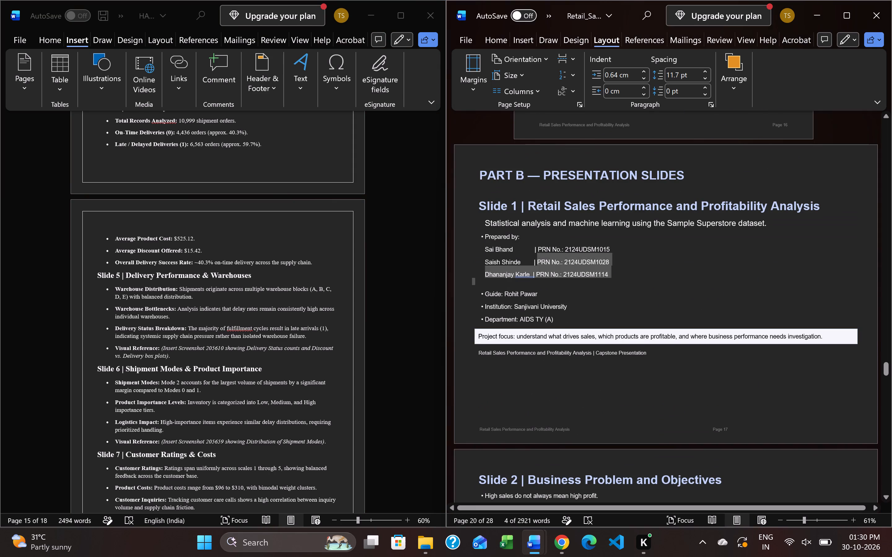
{"action": "left_click_drag", "start_coordinate": [541, 364], "coordinate": [604, 556]}
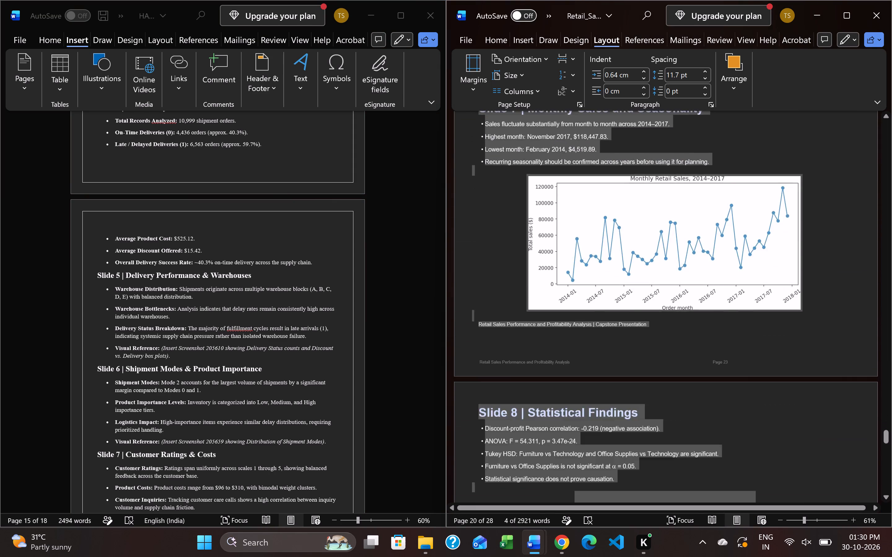
{"action": "left_click_drag", "start_coordinate": [604, 556], "coordinate": [634, 556]}
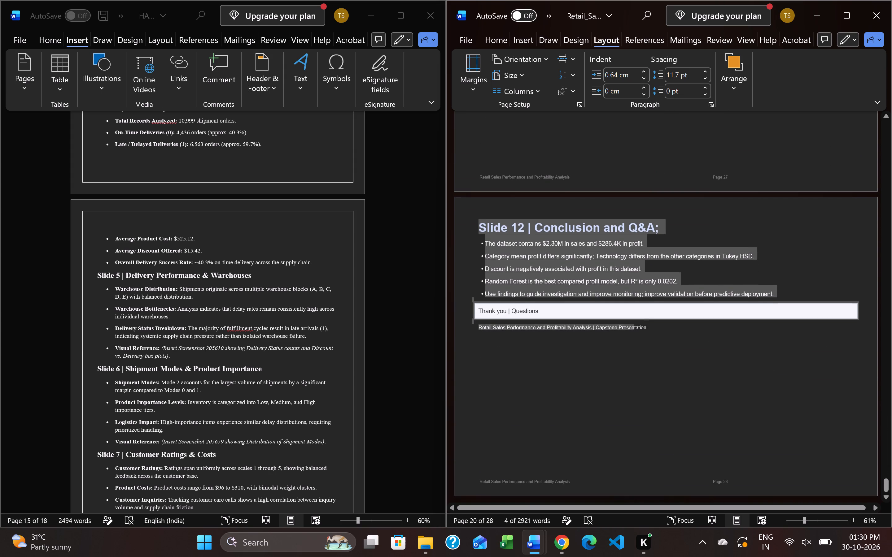
{"action": "left_click_drag", "start_coordinate": [634, 556], "coordinate": [721, 382]}
{"action": "key", "text": "ctrl+c"}
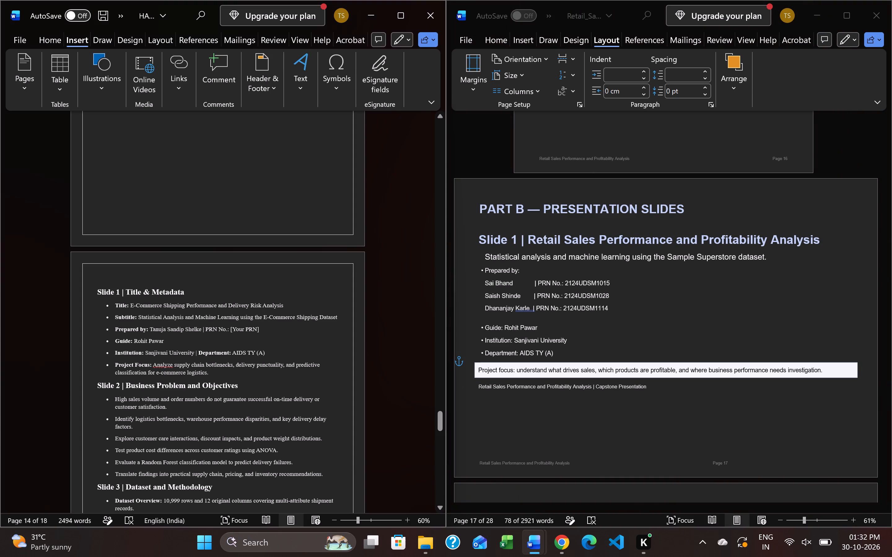
{"action": "left_click", "coordinate": [97, 292]}
{"action": "key", "text": "ctrl+v"}
{"action": "key", "text": "shift+Return"}
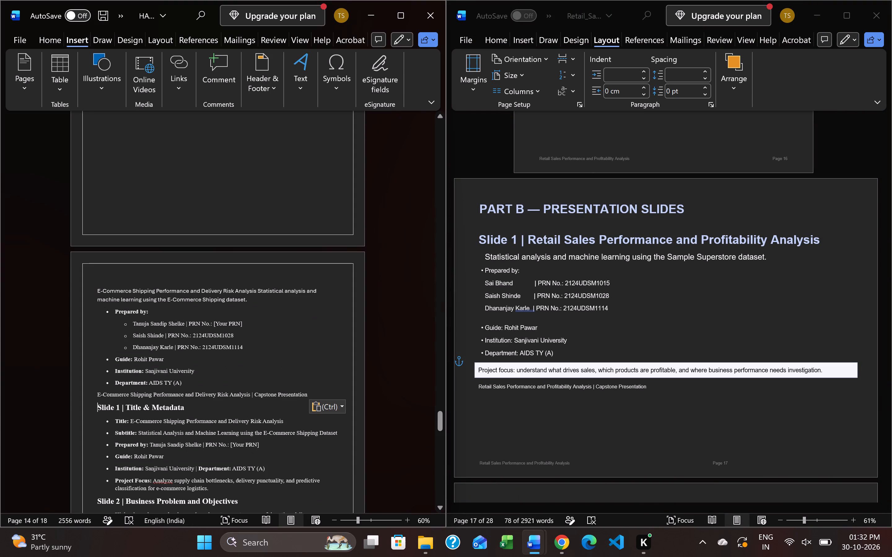
Set the font of the whole pasted title-slide block to Times New Roman.
{"action": "left_click_drag", "start_coordinate": [96, 288], "coordinate": [98, 290]}
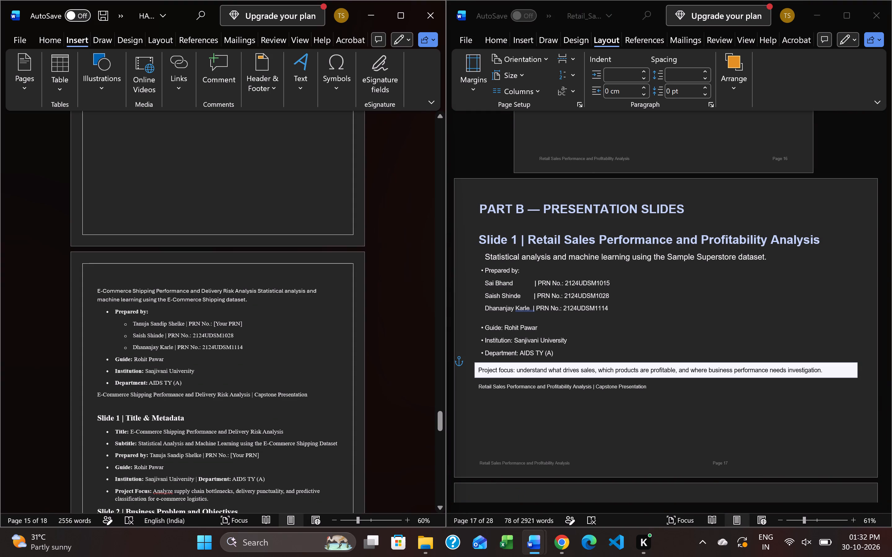
{"action": "left_click_drag", "start_coordinate": [98, 290], "coordinate": [320, 399]}
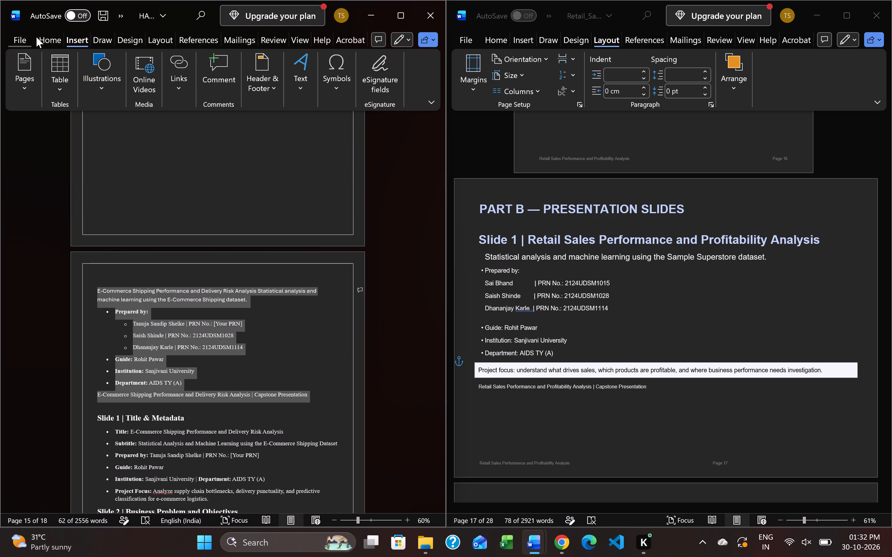
{"action": "left_click", "coordinate": [47, 43]}
{"action": "left_click", "coordinate": [78, 53]}
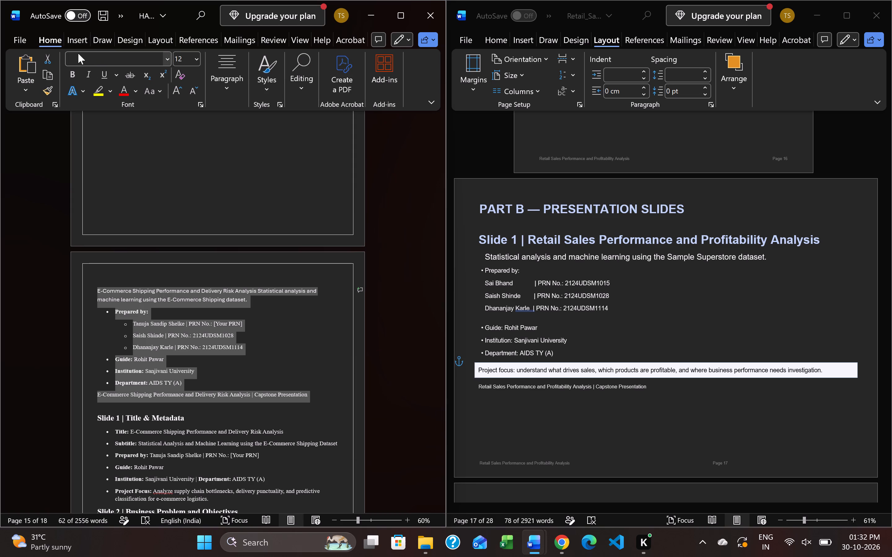
{"action": "left_click", "coordinate": [87, 54]}
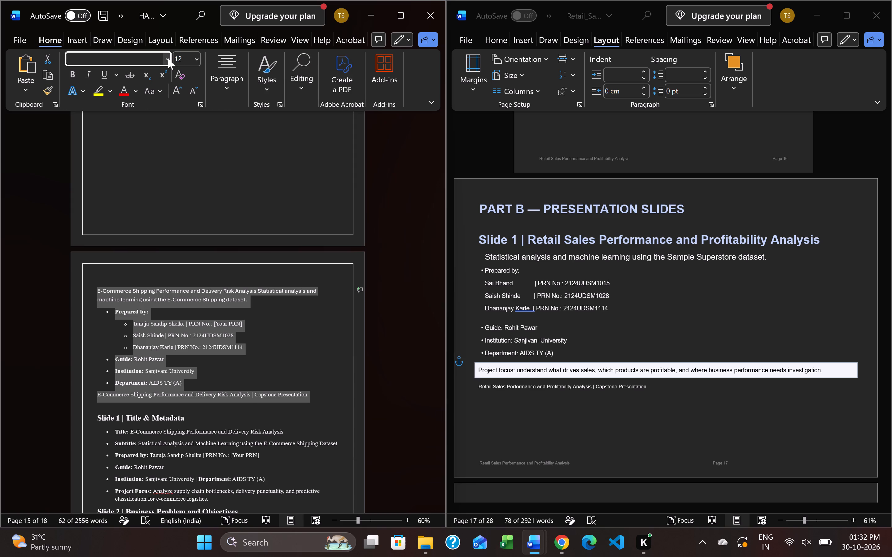
{"action": "left_click", "coordinate": [168, 58]}
{"action": "left_click", "coordinate": [104, 156]}
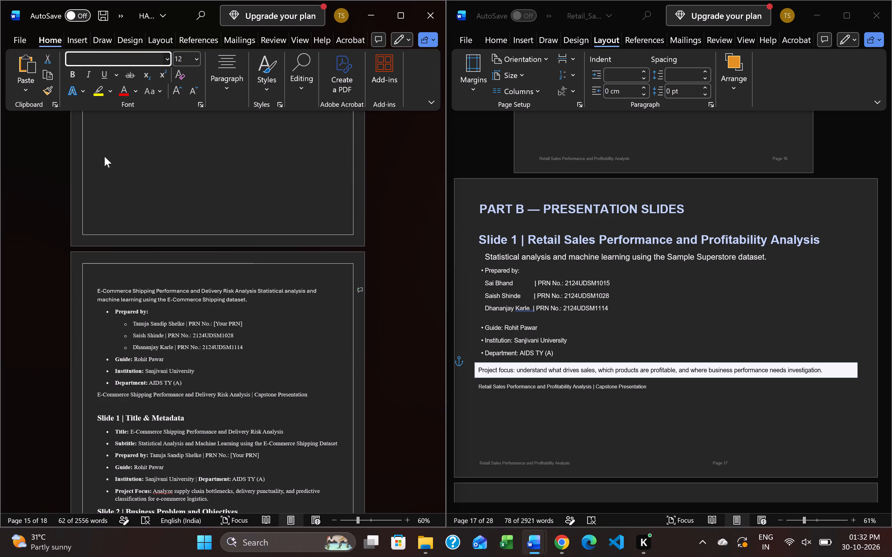
{"action": "left_click", "coordinate": [213, 308]}
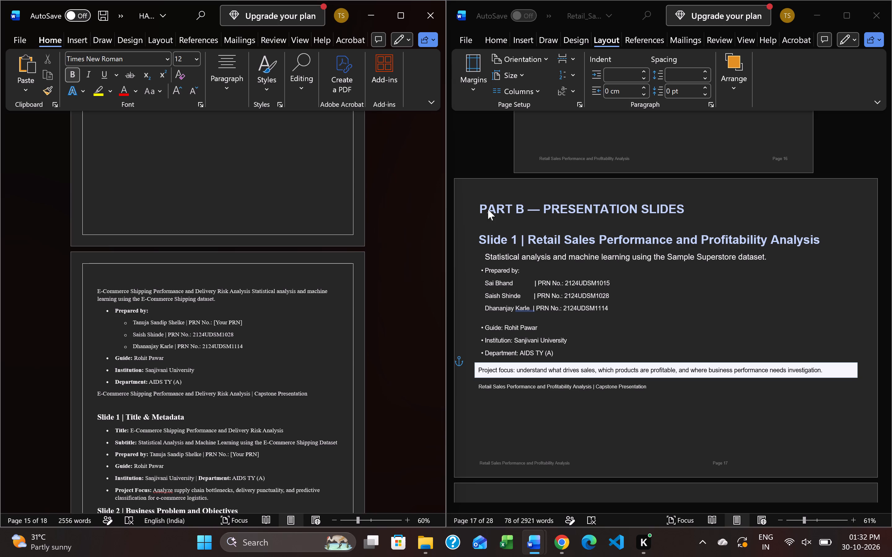
Copy the "PART B — PRESENTATION SLIDES" heading from the sample retail report, paste it above the title-slide text, and remove its indent.
{"action": "left_click", "coordinate": [480, 205]}
{"action": "left_click", "coordinate": [480, 205]}
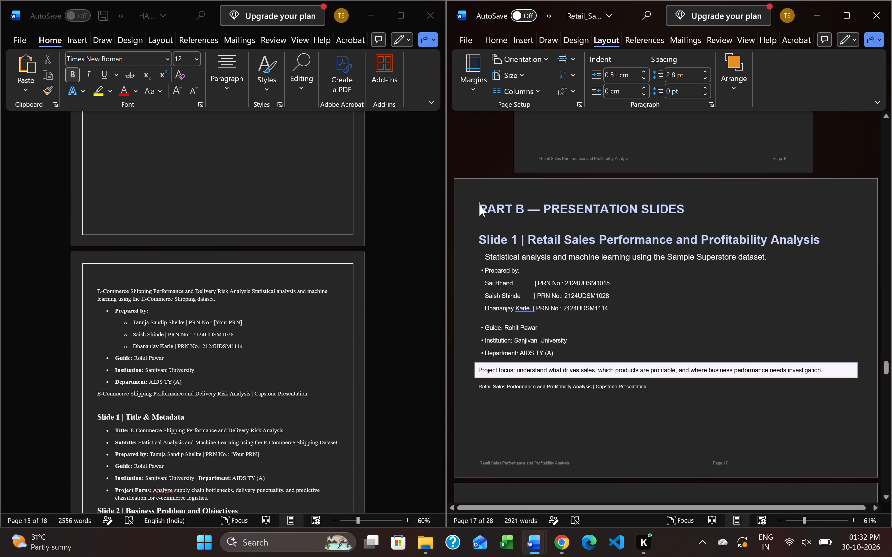
{"action": "left_click_drag", "start_coordinate": [480, 205], "coordinate": [646, 205]}
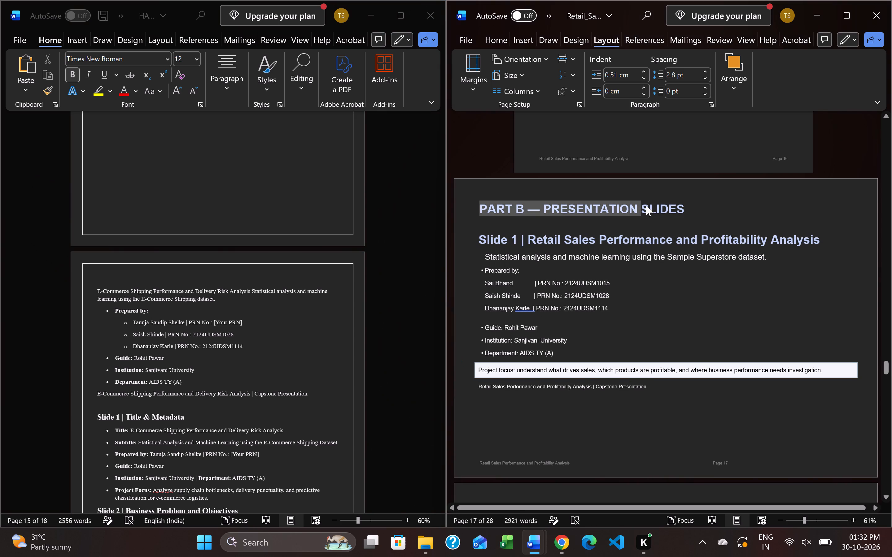
{"action": "left_click_drag", "start_coordinate": [646, 205], "coordinate": [680, 203]}
{"action": "key", "text": "ctrl+c"}
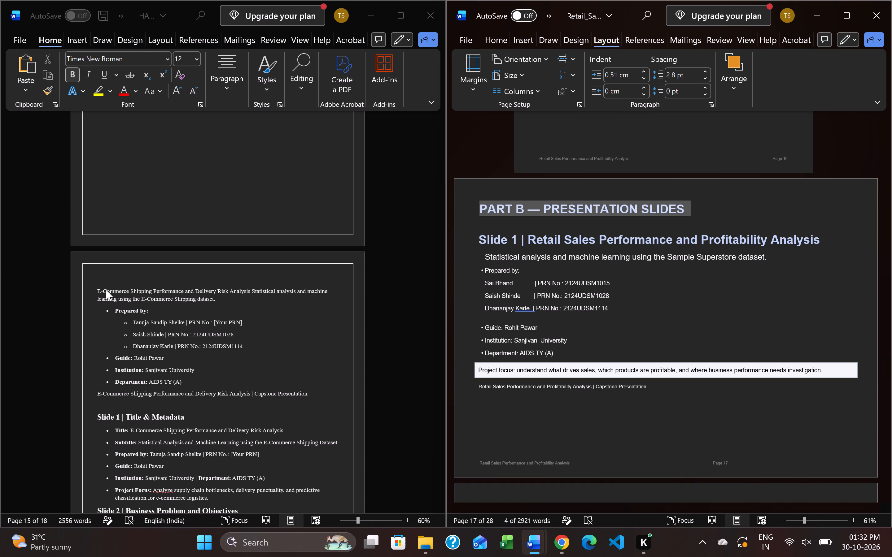
{"action": "left_click", "coordinate": [96, 289]}
{"action": "left_click", "coordinate": [95, 291]}
{"action": "key", "text": "ctrl+v"}
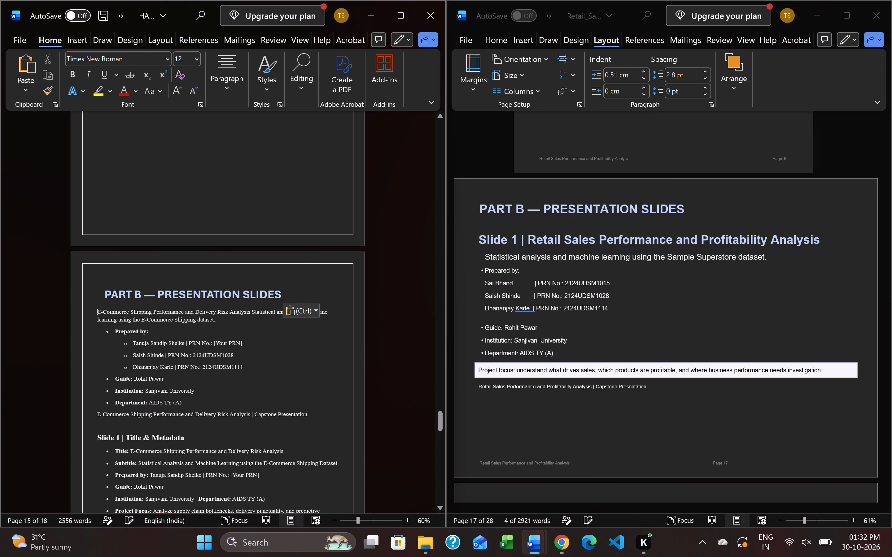
{"action": "key", "text": "BackSpace"}
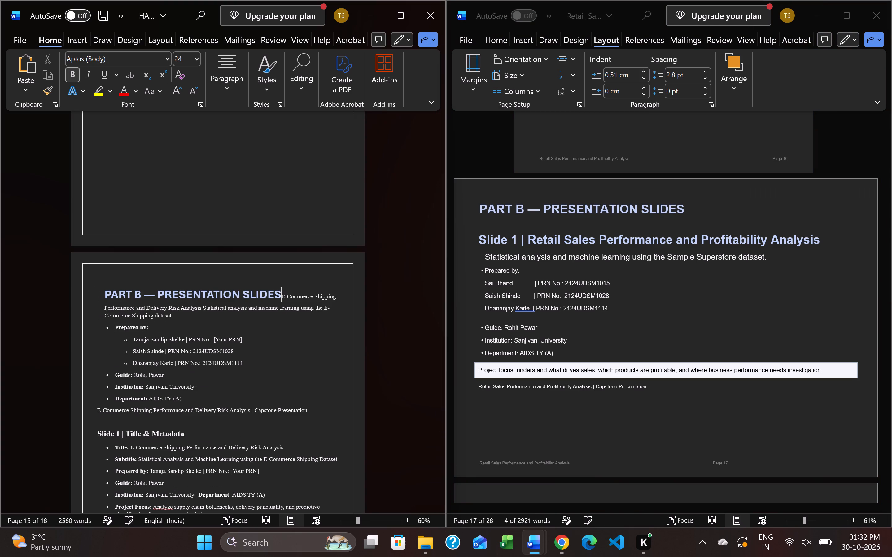
{"action": "key", "text": "Return"}
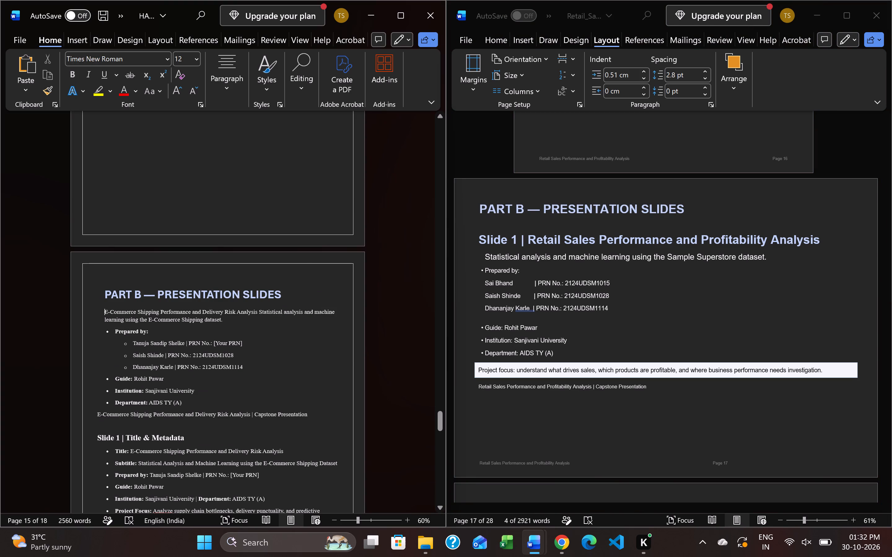
{"action": "left_click", "coordinate": [107, 295]}
{"action": "key", "text": "BackSpace"}
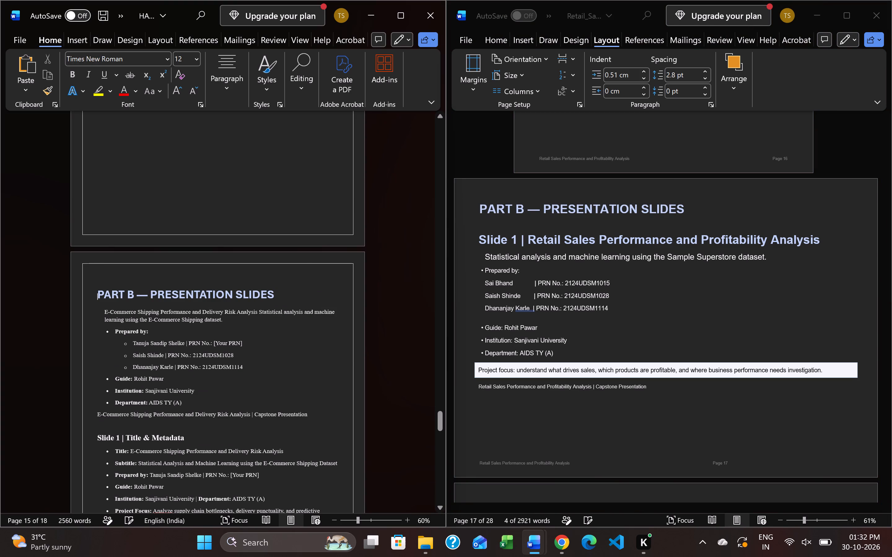
Format the pasted "PART B — PRESENTATION SLIDES" heading in Times New Roman with a near-black theme font colour.
{"action": "left_click_drag", "start_coordinate": [100, 293], "coordinate": [271, 298]}
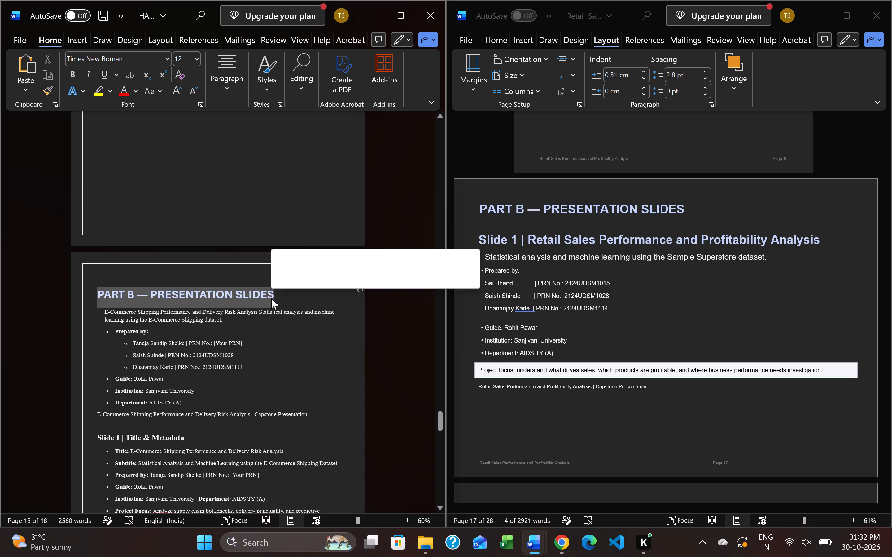
{"action": "left_click", "coordinate": [339, 262]}
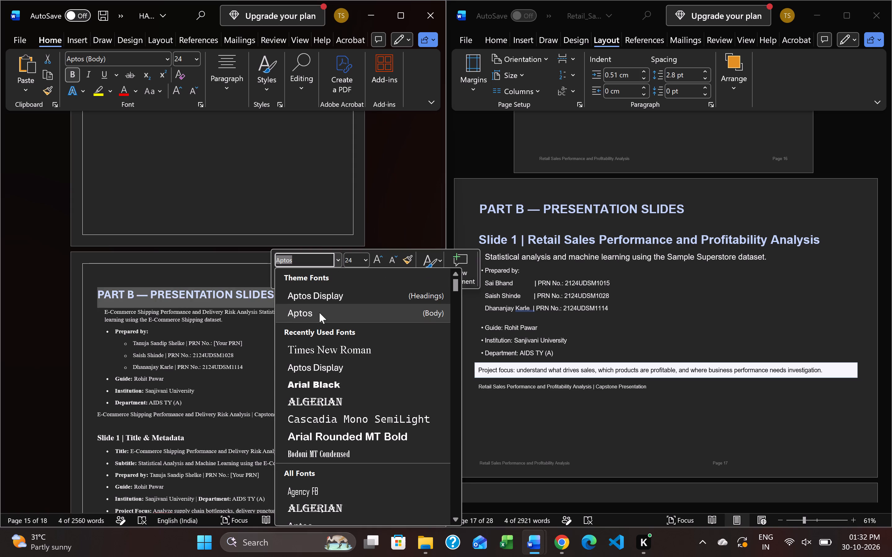
{"action": "left_click", "coordinate": [320, 355]}
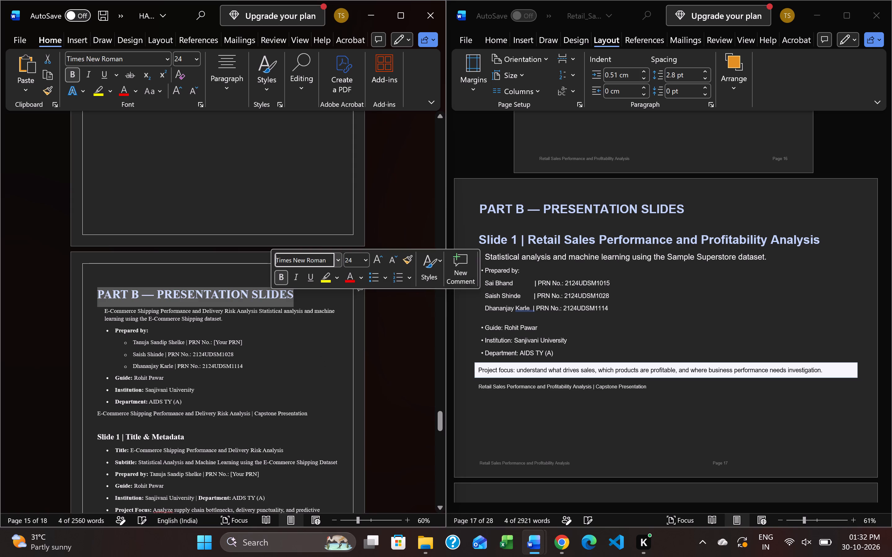
{"action": "left_click", "coordinate": [361, 277]}
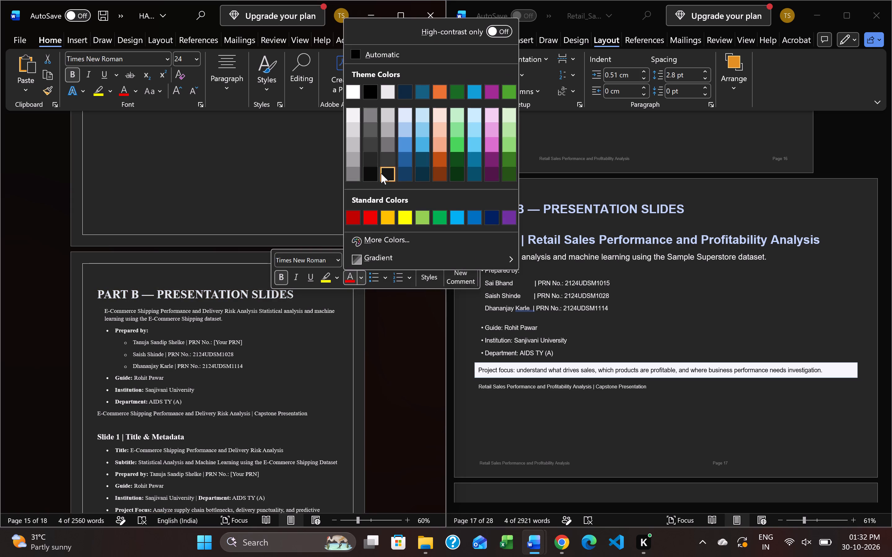
{"action": "left_click", "coordinate": [371, 175]}
{"action": "left_click", "coordinate": [238, 278]}
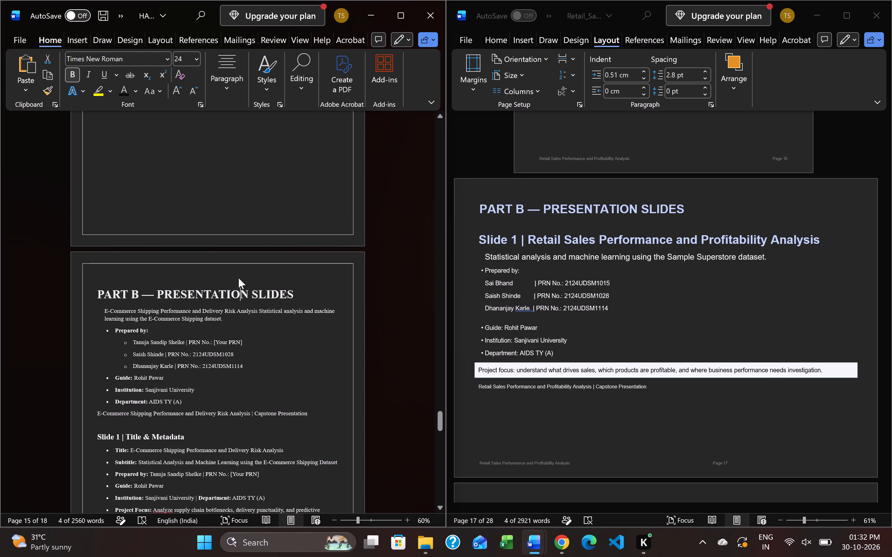
{"action": "left_click", "coordinate": [295, 294]}
{"action": "left_click", "coordinate": [295, 294]}
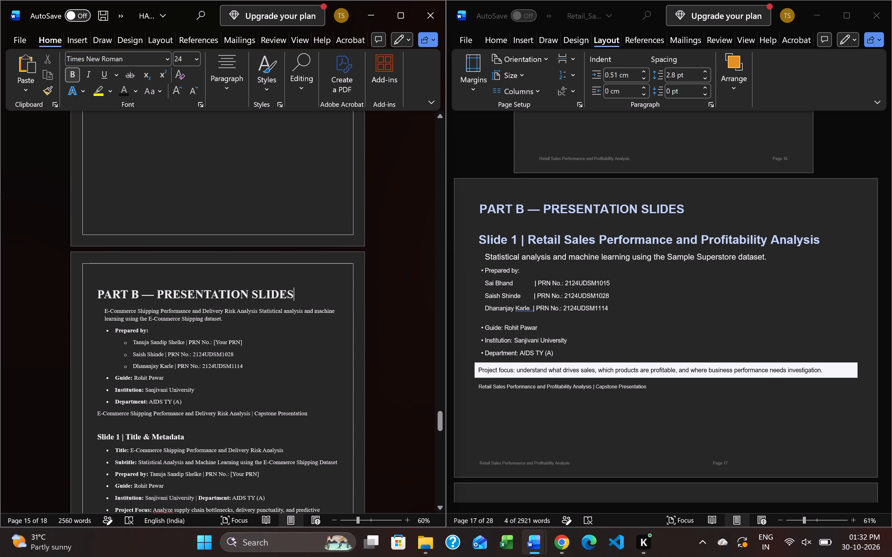
{"action": "left_click", "coordinate": [295, 294]}
Compare the sample retail report's Contents and Part A pages with the capstone report's front pages.
{"action": "scroll", "coordinate": [295, 294], "scroll_direction": "up", "scroll_amount": 1}
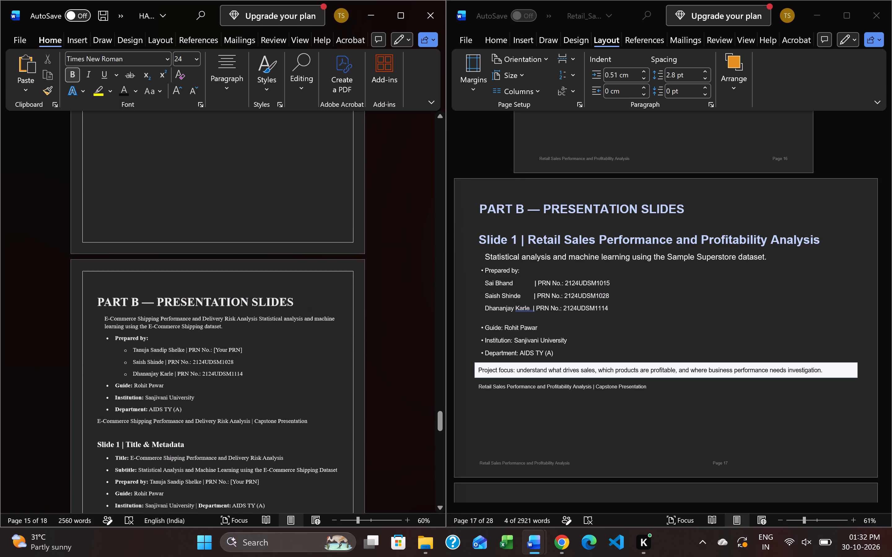
{"action": "scroll", "coordinate": [295, 294], "scroll_direction": "up", "scroll_amount": 1}
{"action": "scroll", "coordinate": [562, 246], "scroll_direction": "up", "scroll_amount": 20}
{"action": "scroll", "coordinate": [562, 246], "scroll_direction": "up", "scroll_amount": 20}
{"action": "scroll", "coordinate": [562, 246], "scroll_direction": "up", "scroll_amount": 1}
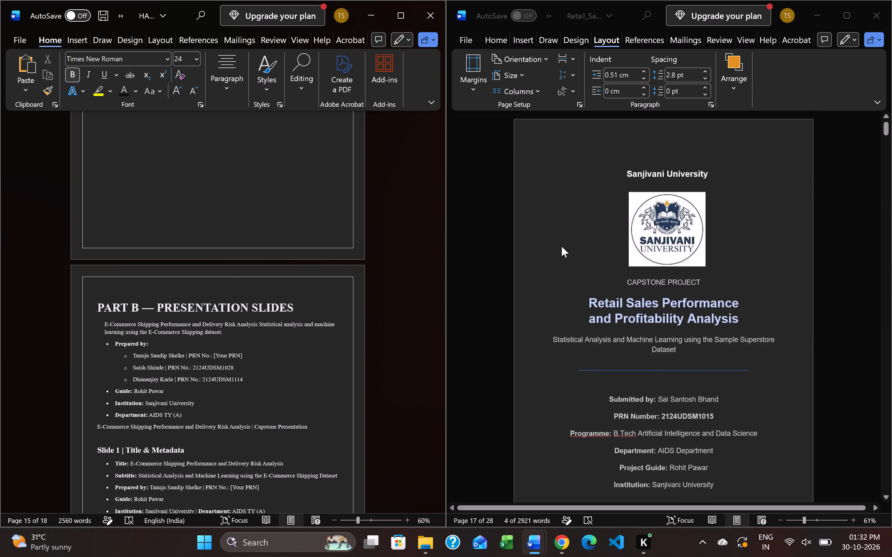
{"action": "scroll", "coordinate": [562, 246], "scroll_direction": "down", "scroll_amount": 10}
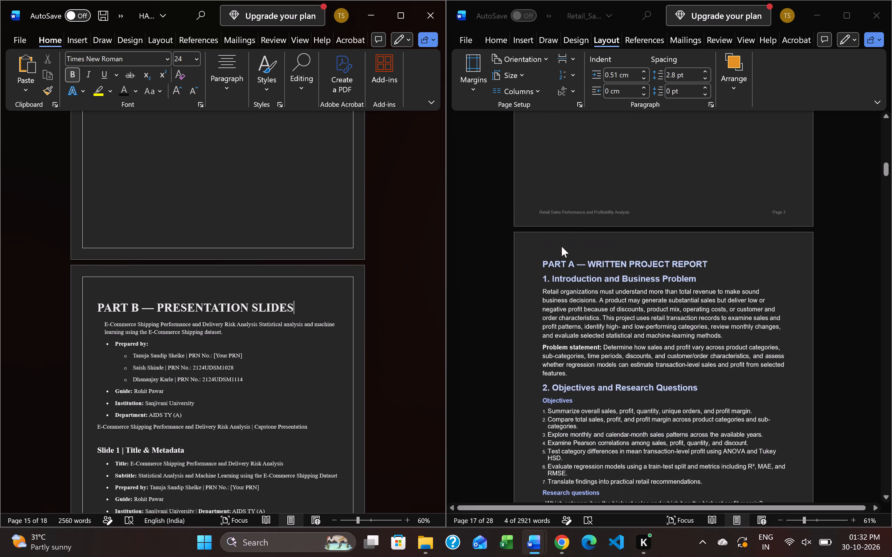
{"action": "scroll", "coordinate": [562, 246], "scroll_direction": "down", "scroll_amount": 1}
{"action": "scroll", "coordinate": [562, 246], "scroll_direction": "up", "scroll_amount": 1}
{"action": "scroll", "coordinate": [104, 279], "scroll_direction": "up", "scroll_amount": 7}
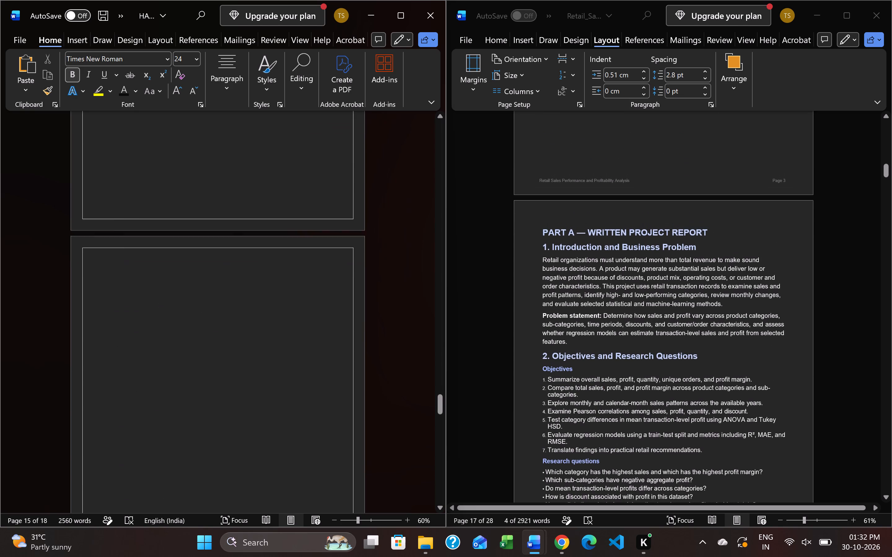
{"action": "scroll", "coordinate": [104, 279], "scroll_direction": "up", "scroll_amount": 20}
{"action": "scroll", "coordinate": [104, 279], "scroll_direction": "up", "scroll_amount": 20}
{"action": "scroll", "coordinate": [104, 279], "scroll_direction": "up", "scroll_amount": 2}
{"action": "scroll", "coordinate": [104, 279], "scroll_direction": "down", "scroll_amount": 3}
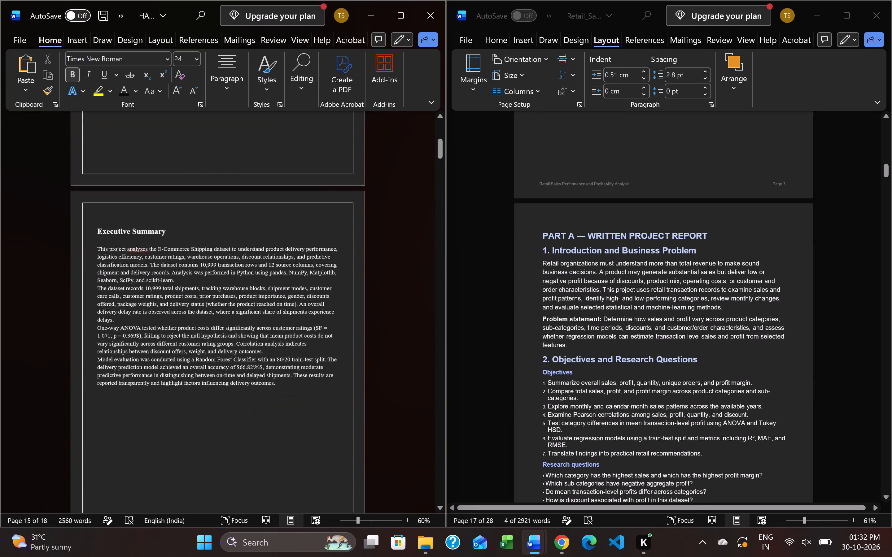
{"action": "scroll", "coordinate": [173, 244], "scroll_direction": "up", "scroll_amount": 1}
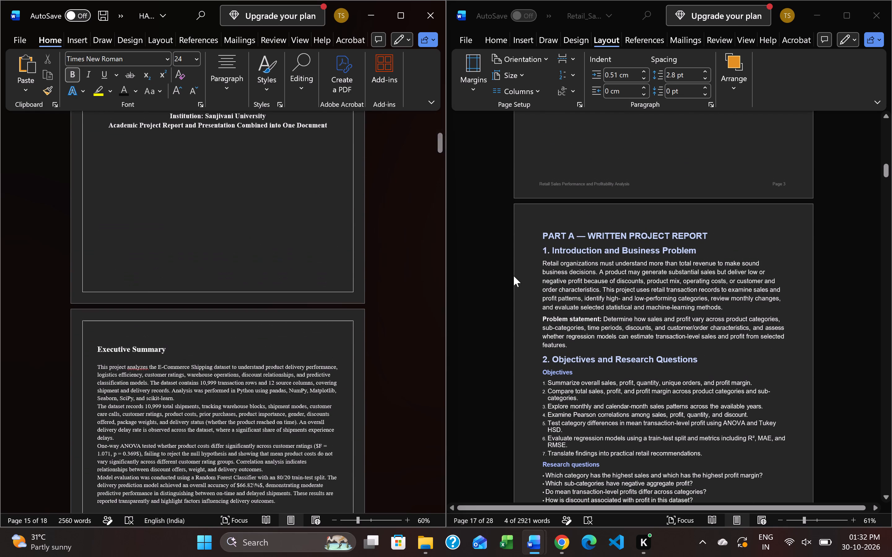
{"action": "scroll", "coordinate": [514, 276], "scroll_direction": "up", "scroll_amount": 4}
{"action": "scroll", "coordinate": [514, 276], "scroll_direction": "down", "scroll_amount": 1}
{"action": "scroll", "coordinate": [193, 371], "scroll_direction": "down", "scroll_amount": 1}
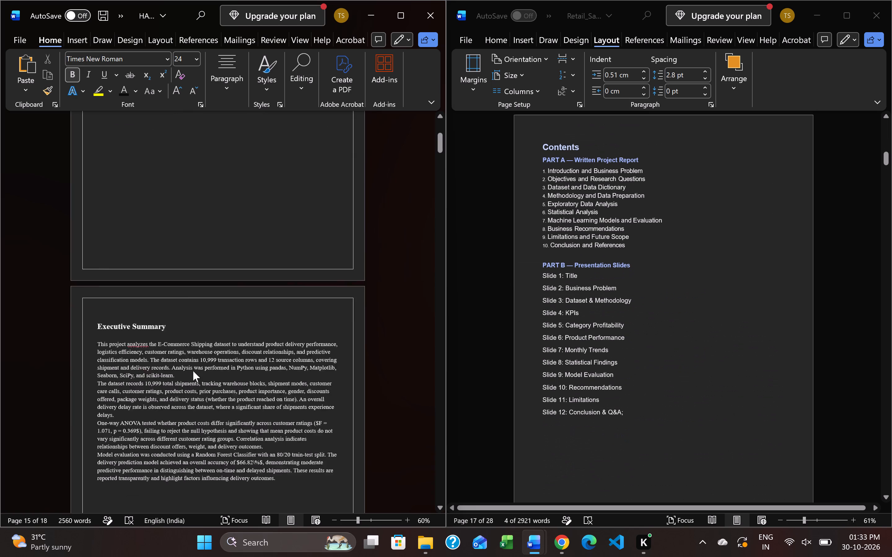
Increase the font size of the capstone report's "PART A — WRITTEN PROJECT REPORT" heading to 18.
{"action": "scroll", "coordinate": [193, 371], "scroll_direction": "down", "scroll_amount": 7}
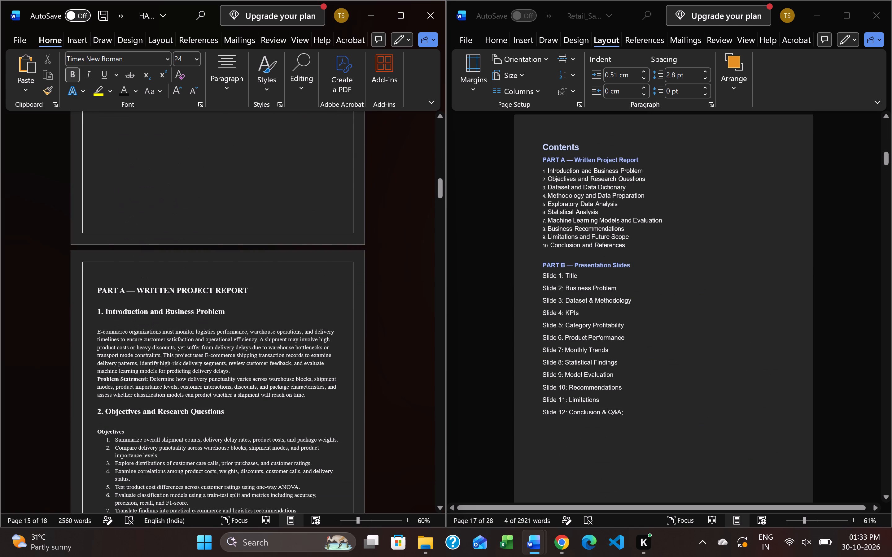
{"action": "scroll", "coordinate": [300, 296], "scroll_direction": "down", "scroll_amount": 1}
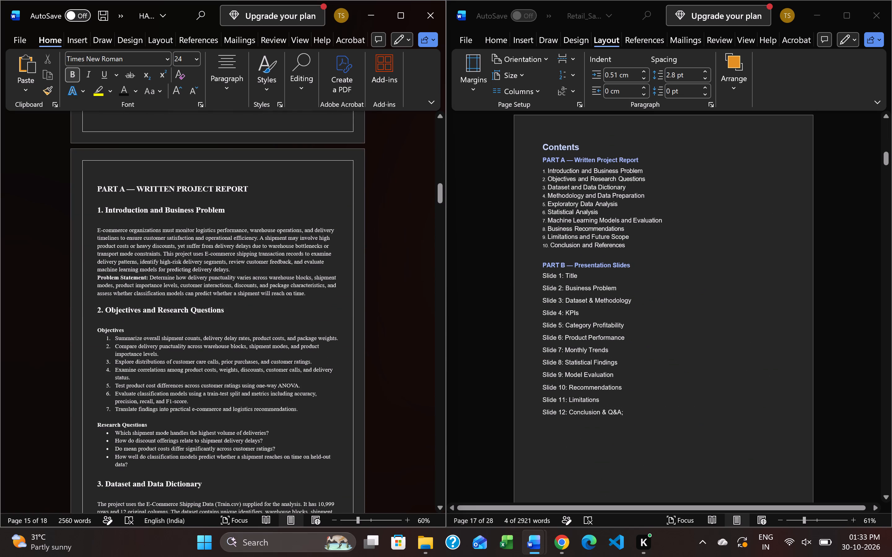
{"action": "left_click_drag", "start_coordinate": [247, 188], "coordinate": [227, 187]}
{"action": "left_click", "coordinate": [235, 295]}
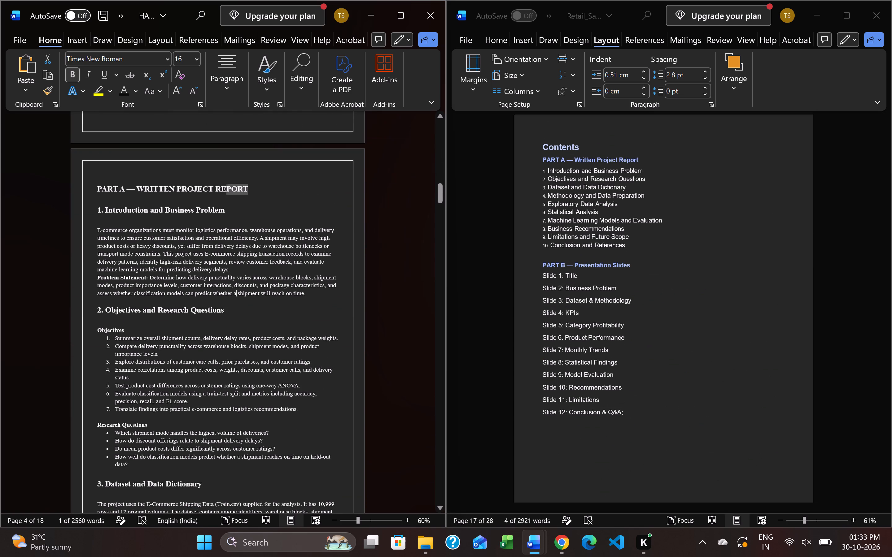
{"action": "scroll", "coordinate": [235, 295], "scroll_direction": "right", "scroll_amount": 1}
{"action": "left_click_drag", "start_coordinate": [245, 167], "coordinate": [93, 159]}
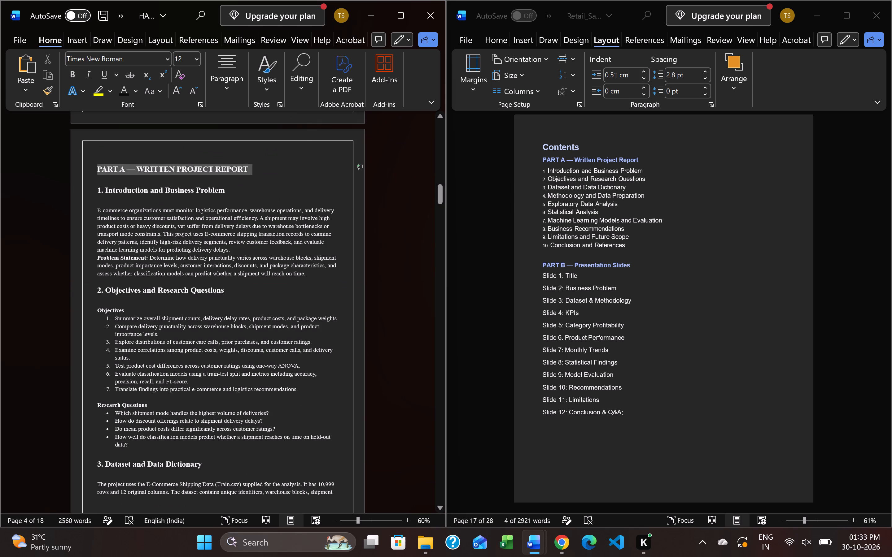
{"action": "left_click_drag", "start_coordinate": [93, 159], "coordinate": [94, 160]}
{"action": "left_click", "coordinate": [200, 119]}
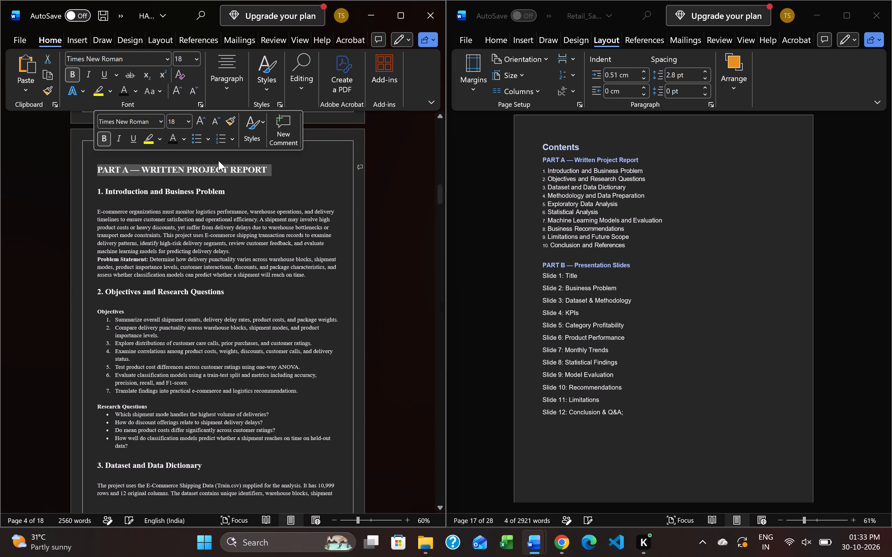
{"action": "left_click_drag", "start_coordinate": [225, 187], "coordinate": [204, 190]}
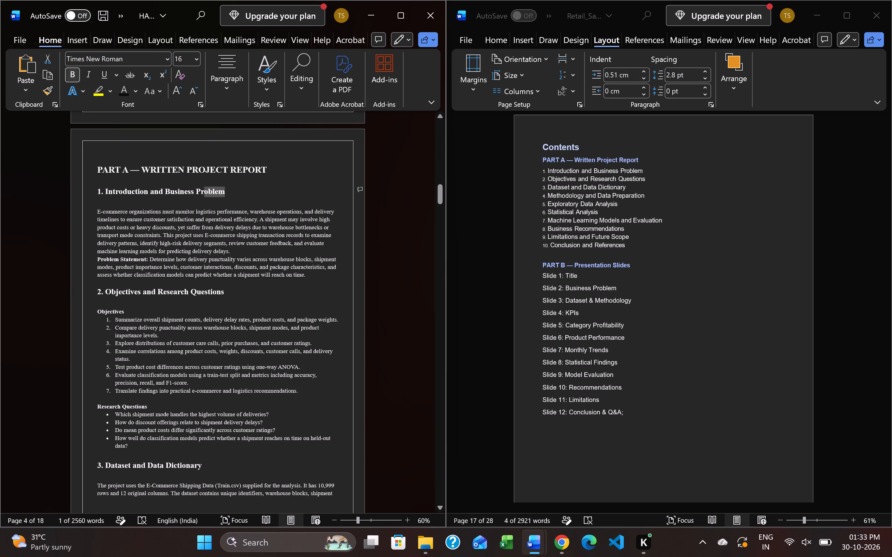
{"action": "left_click", "coordinate": [281, 291]}
Reduce the font size of the capstone report's "PART B — PRESENTATION SLIDES" heading to 18.
{"action": "scroll", "coordinate": [281, 291], "scroll_direction": "down", "scroll_amount": 19}
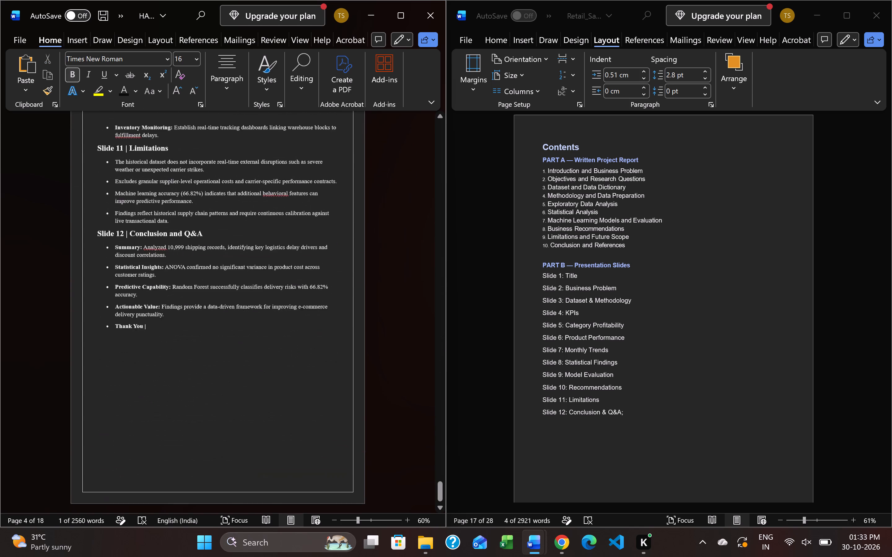
{"action": "scroll", "coordinate": [281, 291], "scroll_direction": "down", "scroll_amount": 3}
{"action": "scroll", "coordinate": [281, 291], "scroll_direction": "up", "scroll_amount": 10}
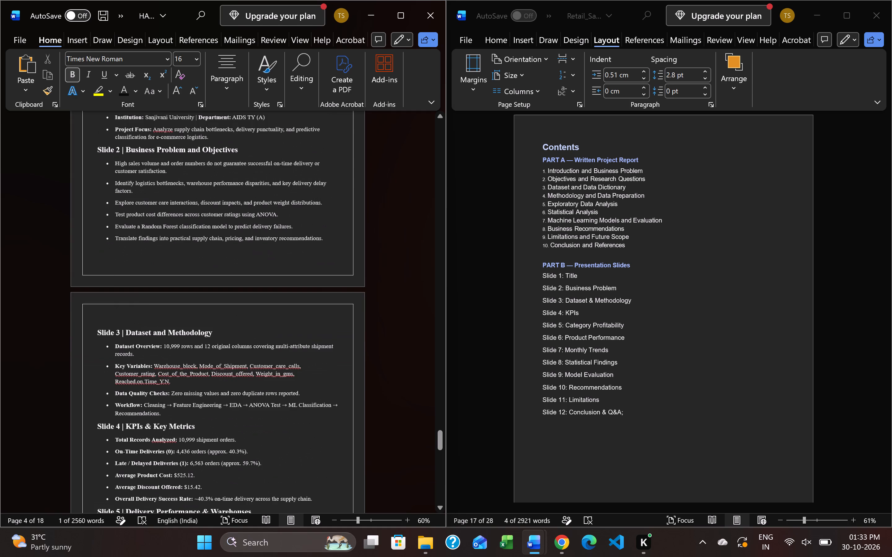
{"action": "scroll", "coordinate": [216, 291], "scroll_direction": "up", "scroll_amount": 3}
{"action": "left_click_drag", "start_coordinate": [292, 248], "coordinate": [98, 234]}
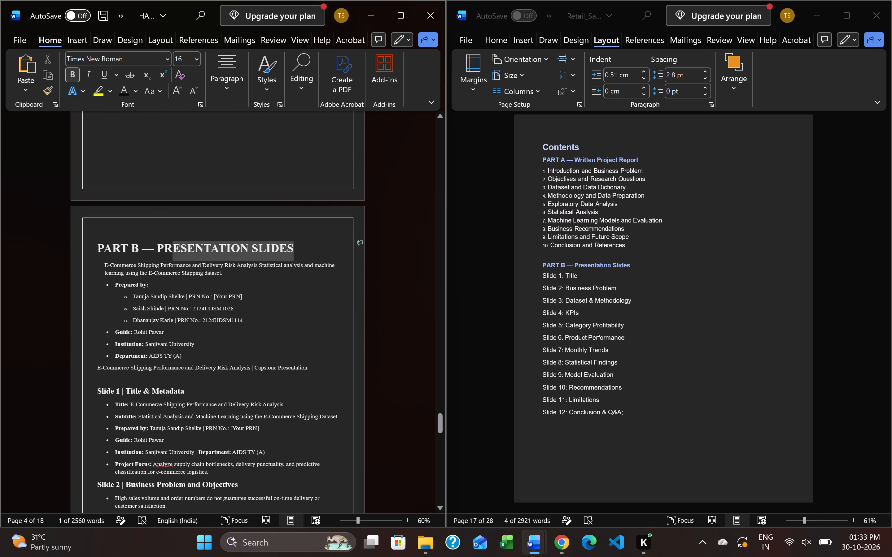
{"action": "left_click_drag", "start_coordinate": [98, 234], "coordinate": [68, 228]}
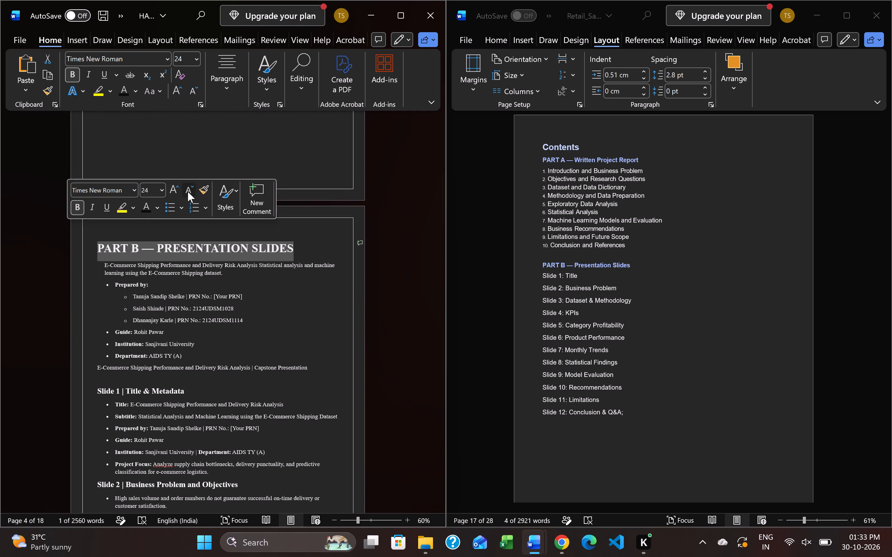
{"action": "triple_click", "coordinate": [188, 192]}
{"action": "left_click", "coordinate": [162, 189]}
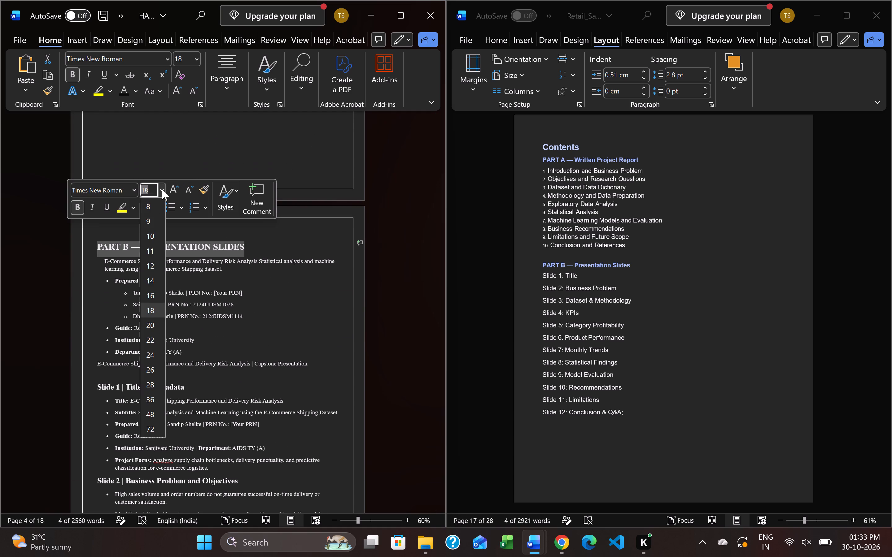
{"action": "left_click", "coordinate": [258, 243]}
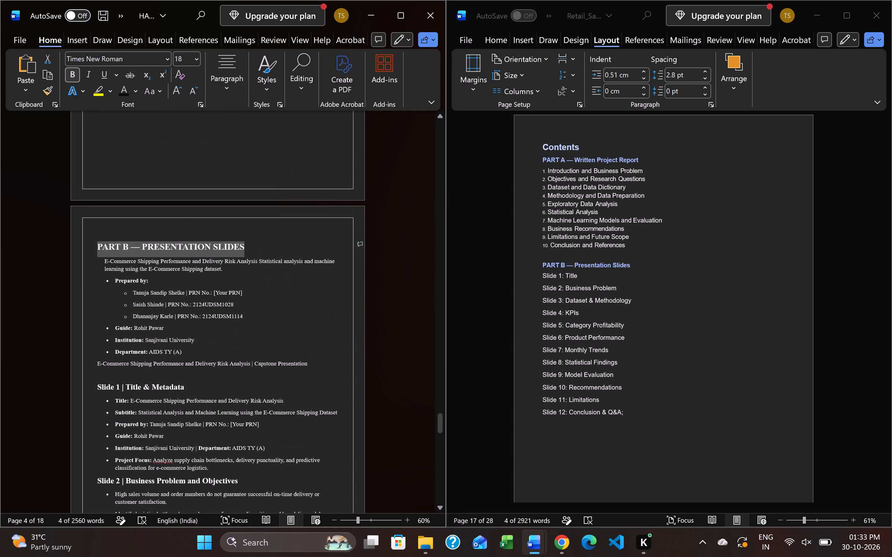
{"action": "left_click", "coordinate": [258, 243]}
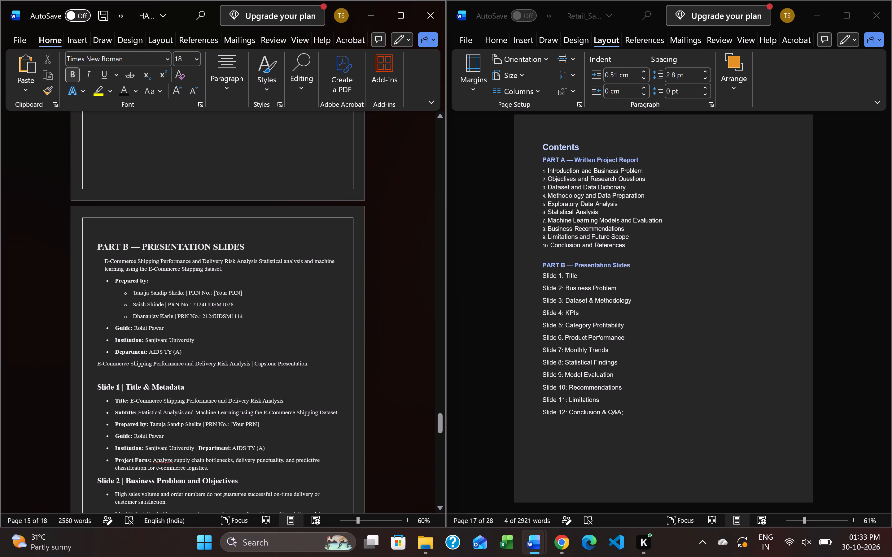
Check the sample's Slide 1 and remove the capstone report's pasted title block between the Part B heading and "Slide 1 | Title & Metadata".
{"action": "scroll", "coordinate": [612, 228], "scroll_direction": "down", "scroll_amount": 20}
{"action": "scroll", "coordinate": [612, 228], "scroll_direction": "down", "scroll_amount": 8}
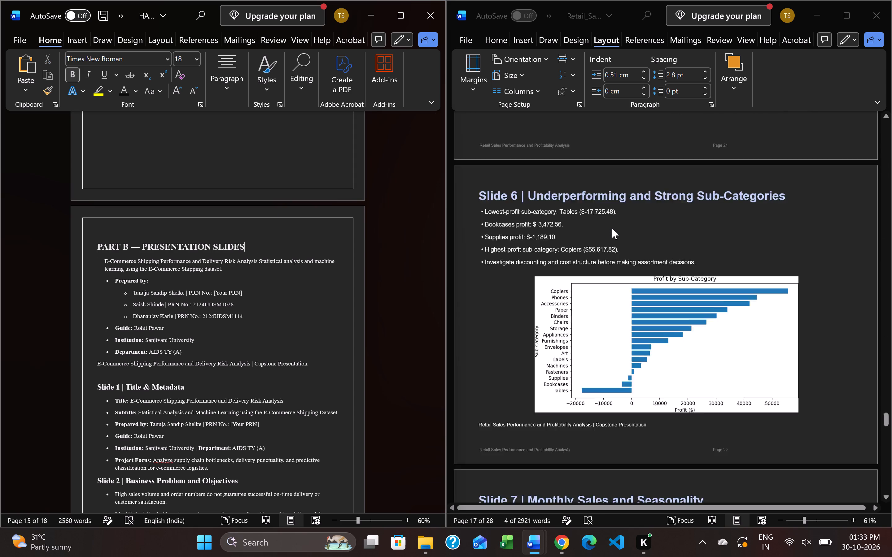
{"action": "scroll", "coordinate": [612, 228], "scroll_direction": "down", "scroll_amount": 7}
{"action": "scroll", "coordinate": [612, 228], "scroll_direction": "up", "scroll_amount": 8}
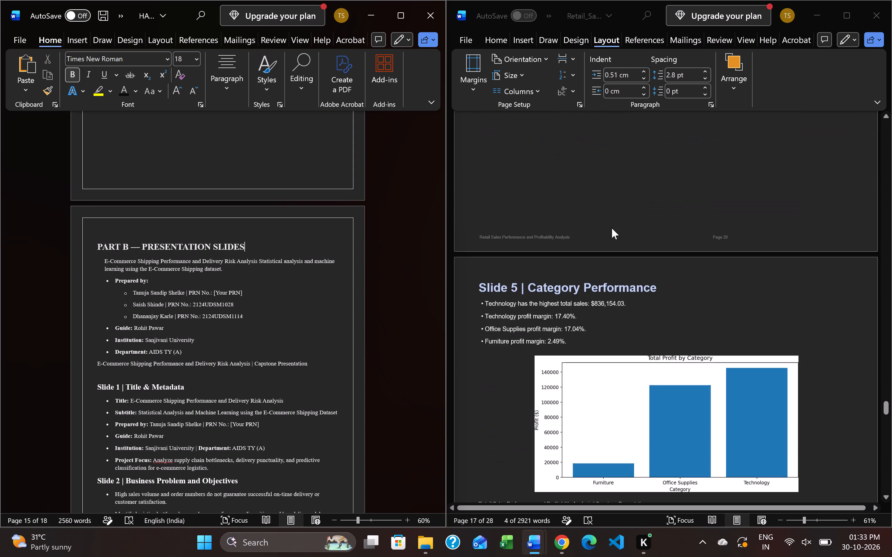
{"action": "scroll", "coordinate": [612, 228], "scroll_direction": "up", "scroll_amount": 11}
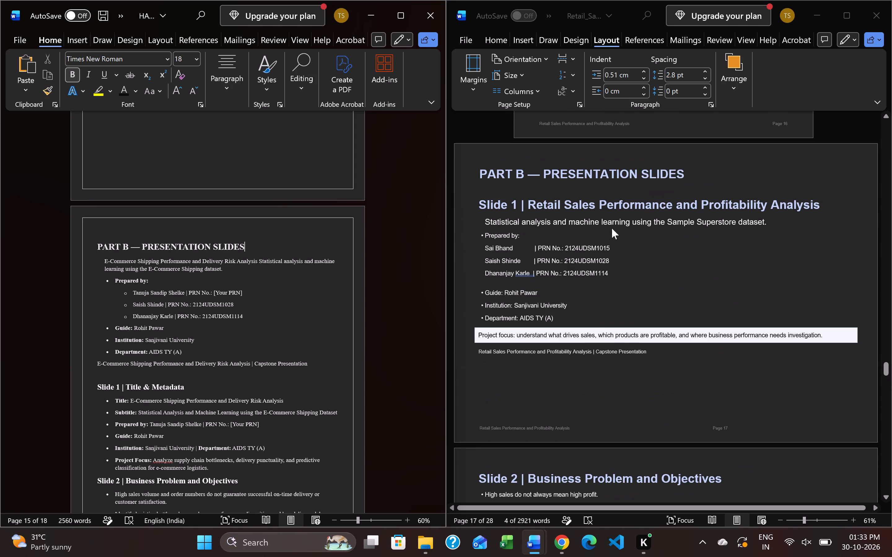
{"action": "scroll", "coordinate": [612, 228], "scroll_direction": "up", "scroll_amount": 3}
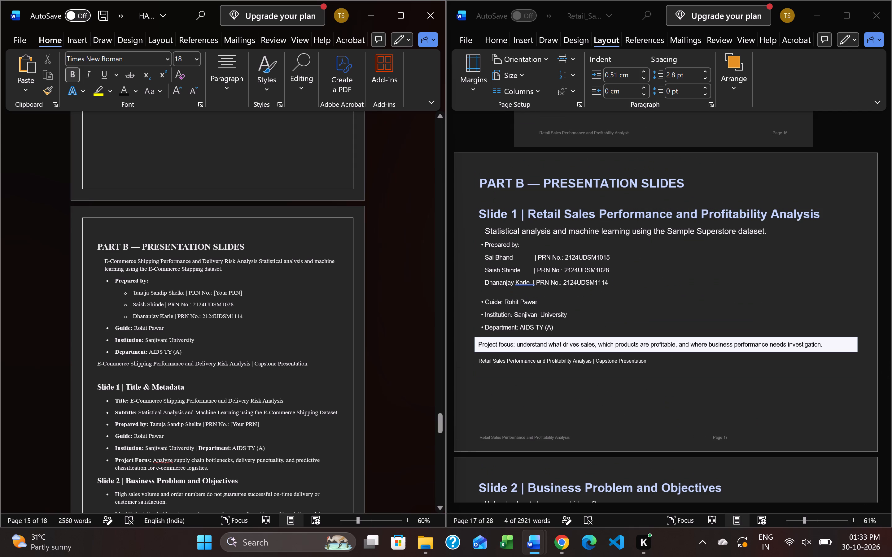
{"action": "left_click_drag", "start_coordinate": [103, 263], "coordinate": [260, 356]}
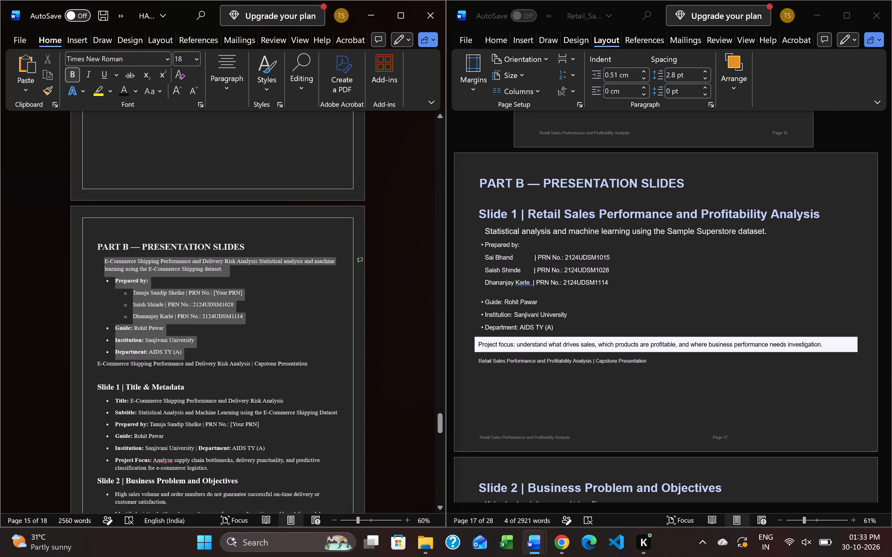
{"action": "left_click_drag", "start_coordinate": [260, 356], "coordinate": [292, 369]}
{"action": "scroll", "coordinate": [292, 369], "scroll_direction": "down", "scroll_amount": 2}
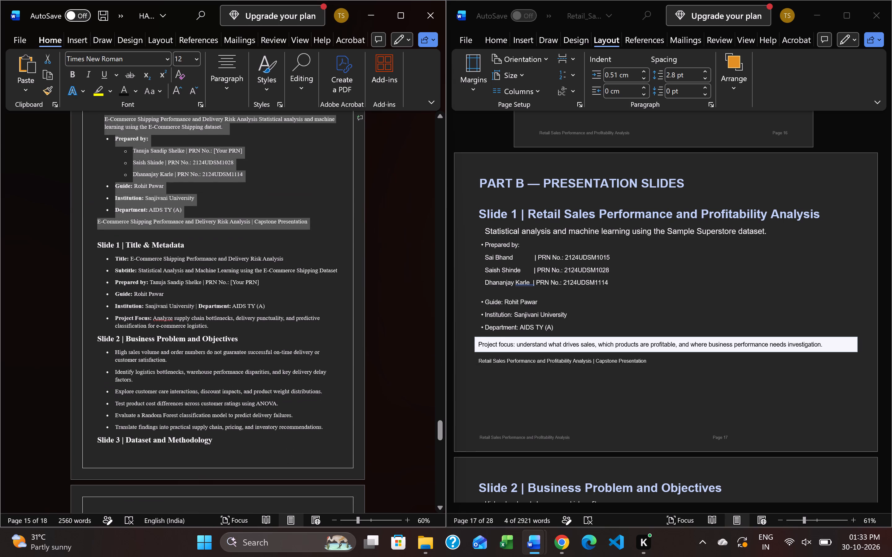
{"action": "left_click", "coordinate": [193, 271]}
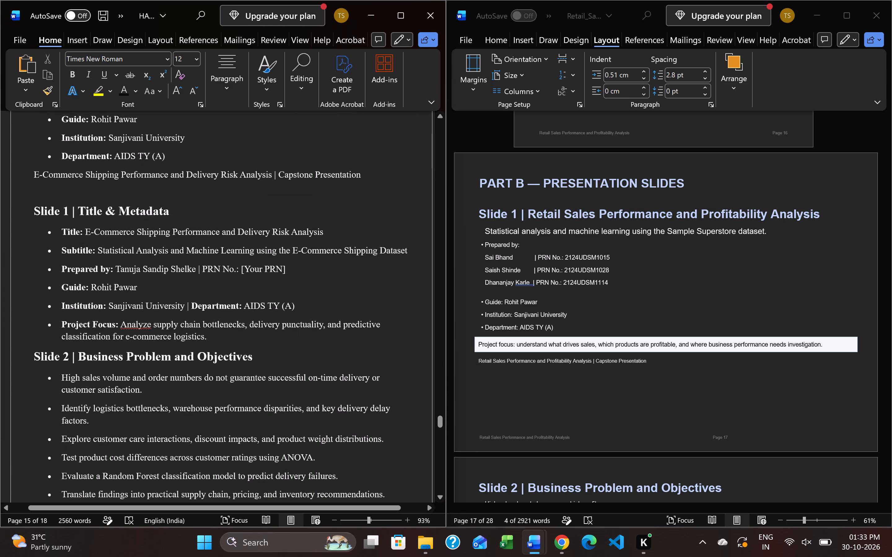
{"action": "scroll", "coordinate": [139, 305], "scroll_direction": "up", "scroll_amount": 1}
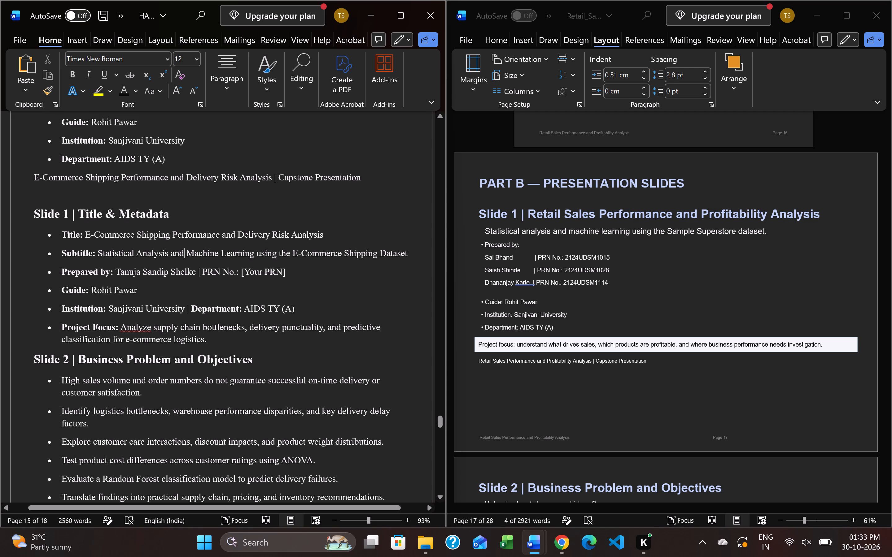
{"action": "scroll", "coordinate": [139, 305], "scroll_direction": "up", "scroll_amount": 1}
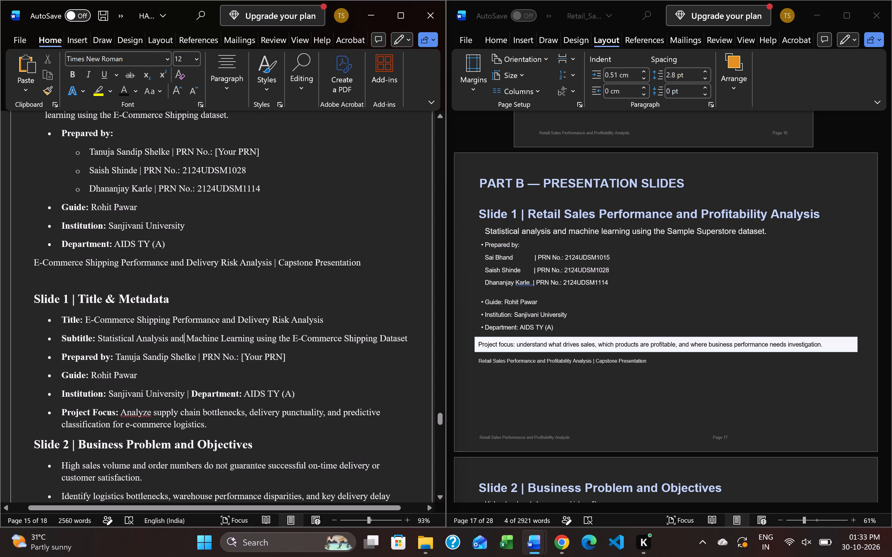
{"action": "left_click_drag", "start_coordinate": [366, 262], "coordinate": [119, 150]}
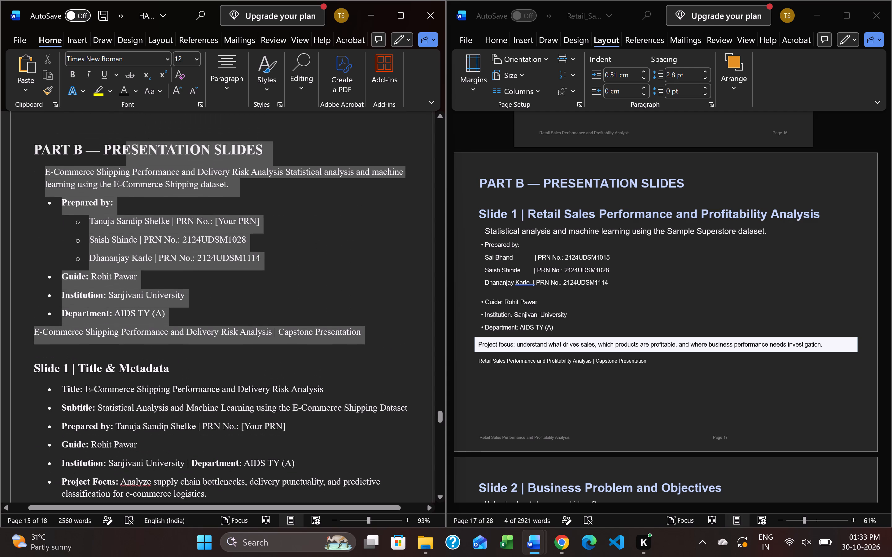
Delete the pasted title and team block between the "PART B — PRESENTATION SLIDES" heading and "Slide 1 | Title & Metadata", leaving a blank line.
{"action": "left_click_drag", "start_coordinate": [119, 150], "coordinate": [46, 172]}
{"action": "key", "text": "BackSpace"}
{"action": "key", "text": "BackSpace"}
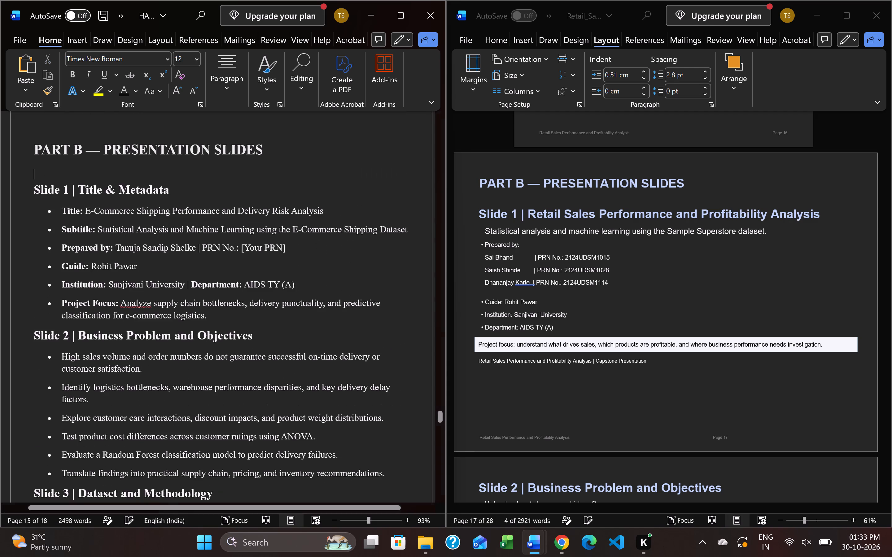
{"action": "key", "text": "Return"}
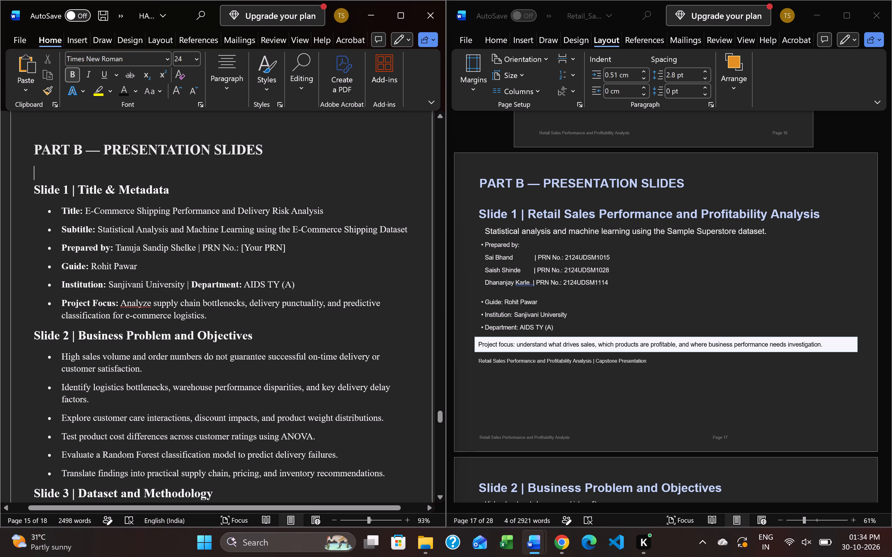
Replace the "[Your PRN]" placeholder in Slide 1's "Prepared by" entry with the first team member's PRN.
{"action": "left_click_drag", "start_coordinate": [242, 248], "coordinate": [291, 245]}
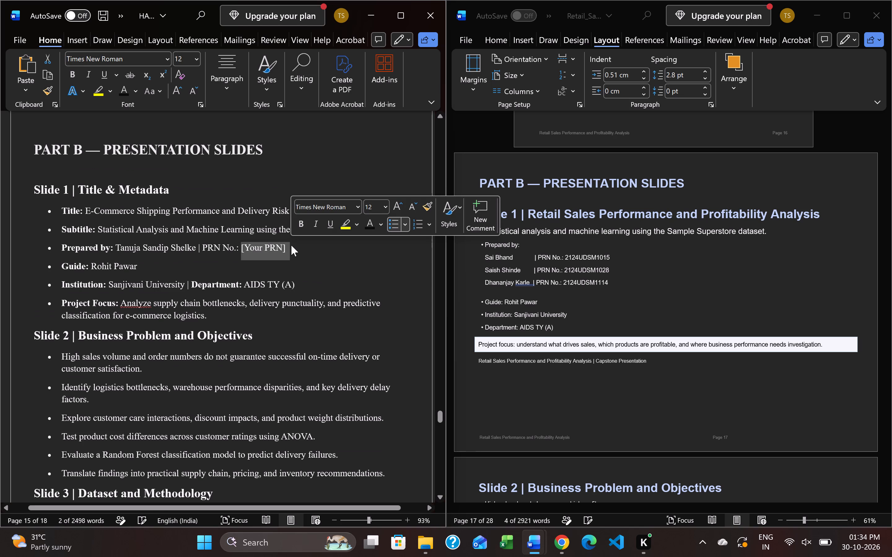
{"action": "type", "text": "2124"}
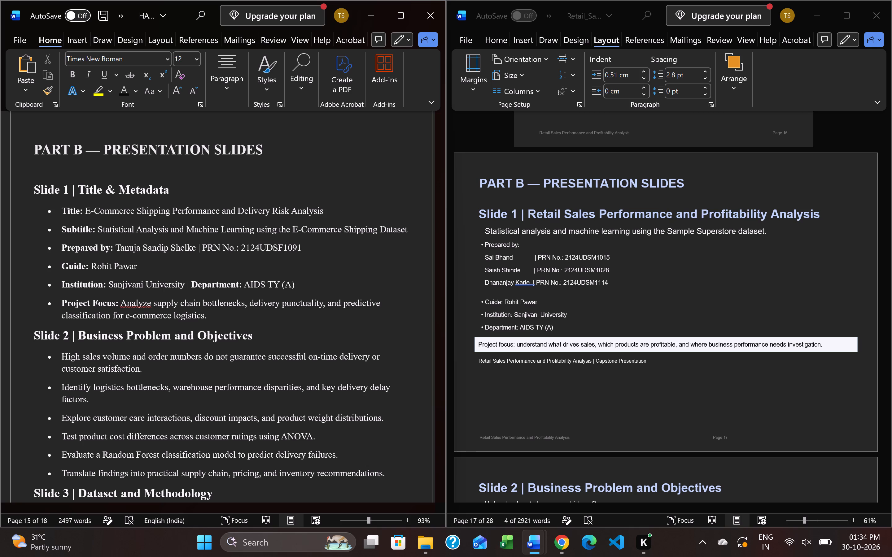
Put the first team member's entry on its own unbulleted line under "Prepared by:", with an empty line below it for another member.
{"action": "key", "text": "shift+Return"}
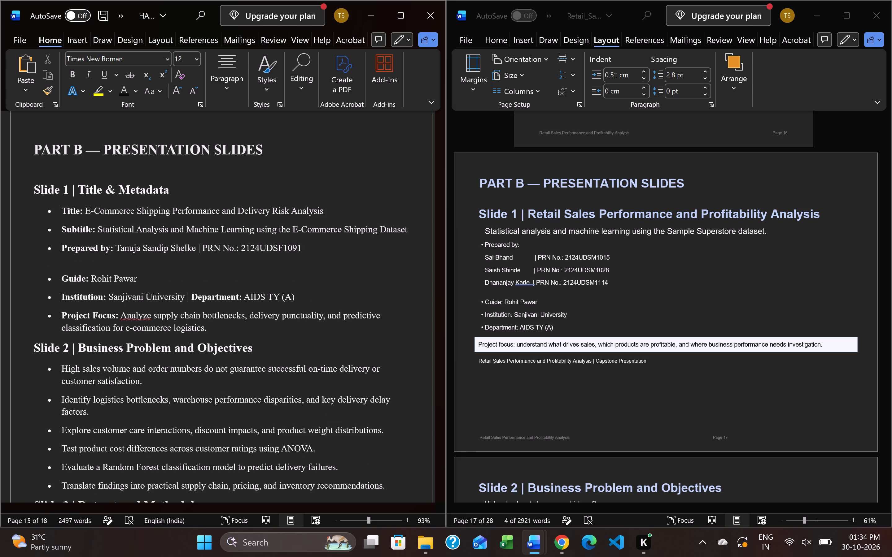
{"action": "left_click", "coordinate": [115, 246]}
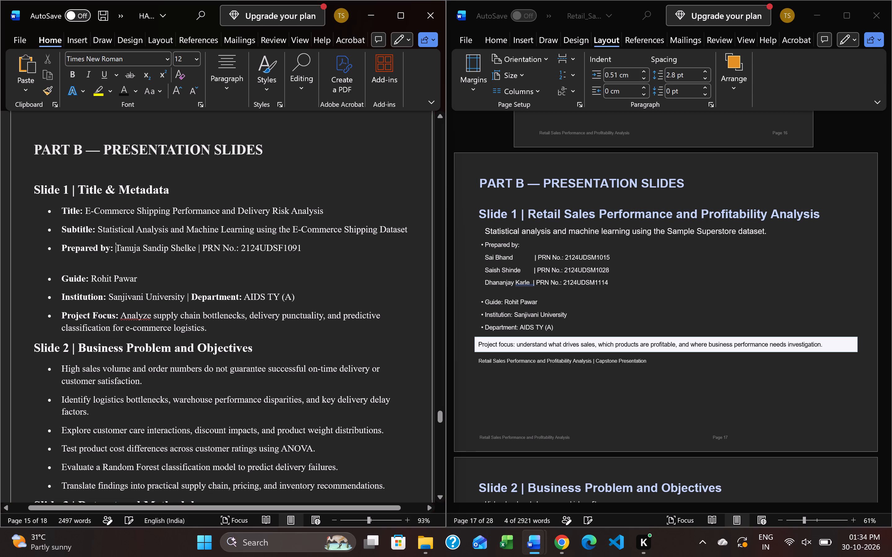
{"action": "key", "text": "Return"}
{"action": "key", "text": "BackSpace"}
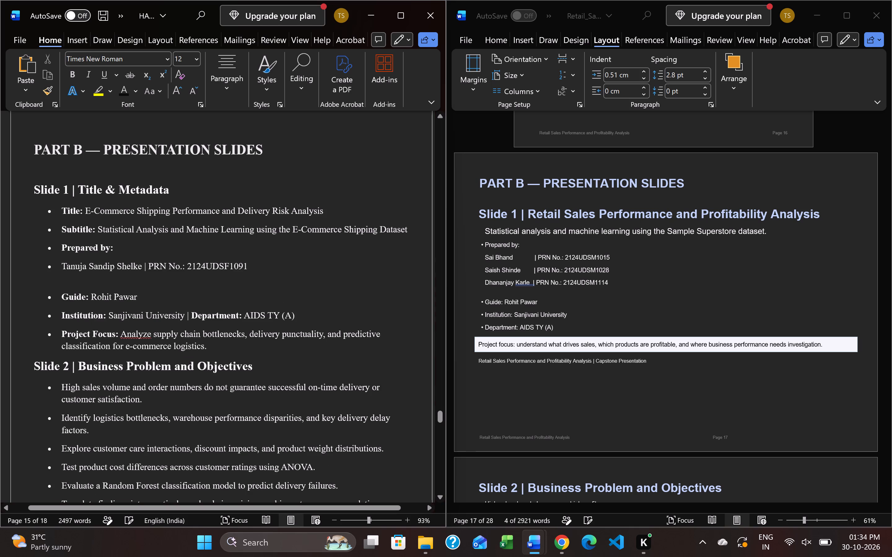
Add the second team member's name and a "|" separator on the line below the first member in Slide 1.
{"action": "left_click", "coordinate": [68, 273]}
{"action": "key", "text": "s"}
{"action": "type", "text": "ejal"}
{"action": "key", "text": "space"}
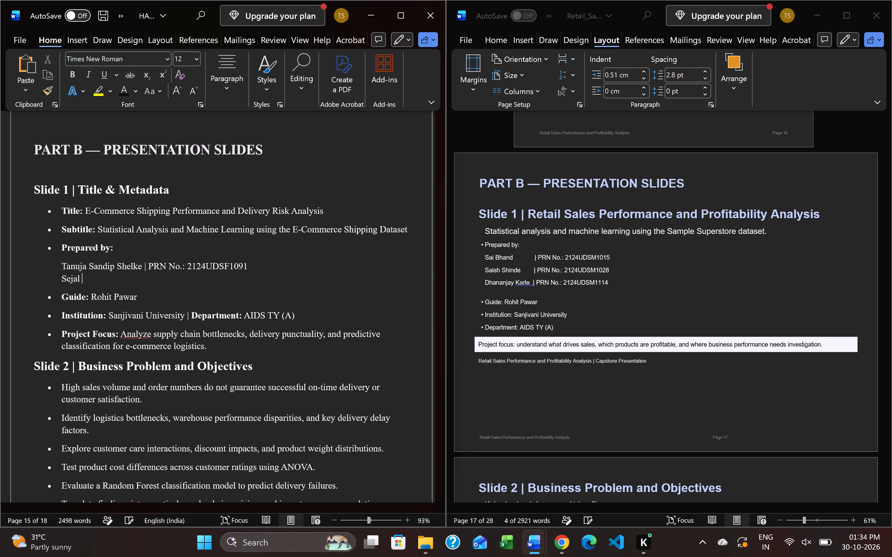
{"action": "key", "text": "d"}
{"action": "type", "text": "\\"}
Complete the second author's line under "Prepared by:" in Slide 1 with "| PRN No.:" and the author's PRN.
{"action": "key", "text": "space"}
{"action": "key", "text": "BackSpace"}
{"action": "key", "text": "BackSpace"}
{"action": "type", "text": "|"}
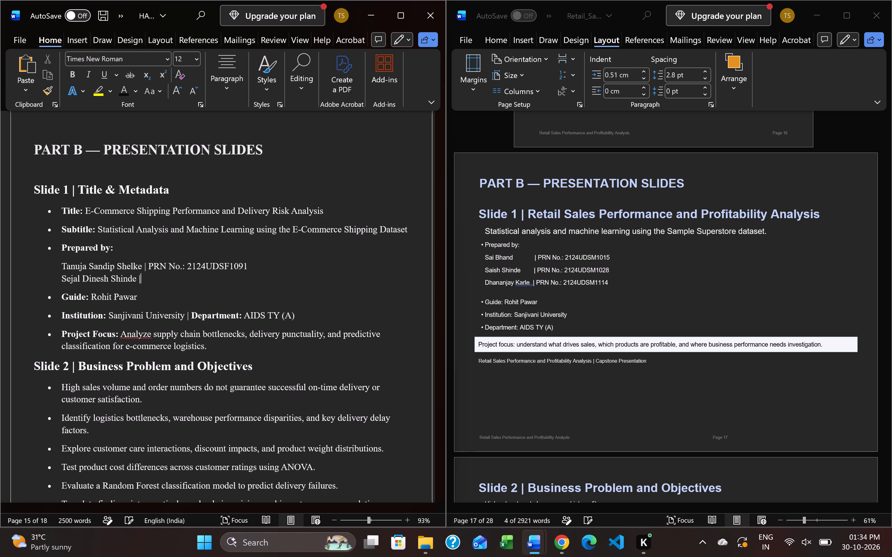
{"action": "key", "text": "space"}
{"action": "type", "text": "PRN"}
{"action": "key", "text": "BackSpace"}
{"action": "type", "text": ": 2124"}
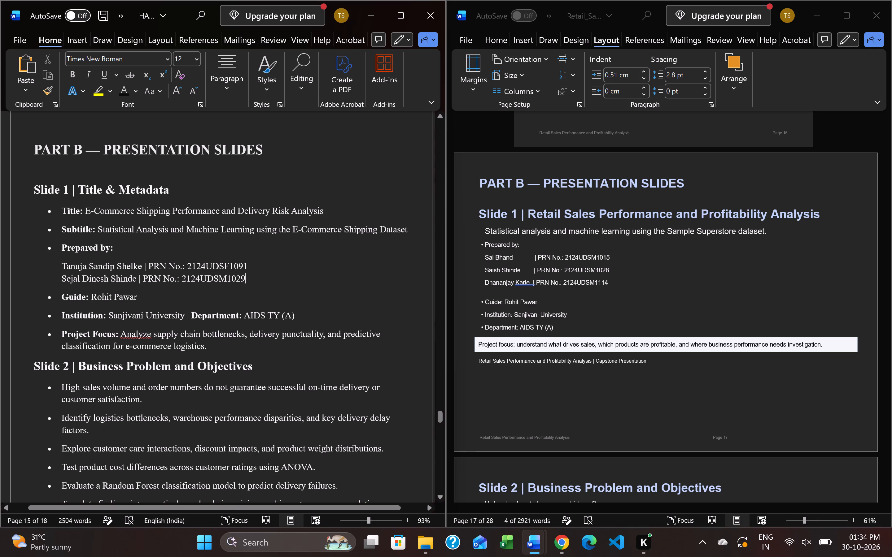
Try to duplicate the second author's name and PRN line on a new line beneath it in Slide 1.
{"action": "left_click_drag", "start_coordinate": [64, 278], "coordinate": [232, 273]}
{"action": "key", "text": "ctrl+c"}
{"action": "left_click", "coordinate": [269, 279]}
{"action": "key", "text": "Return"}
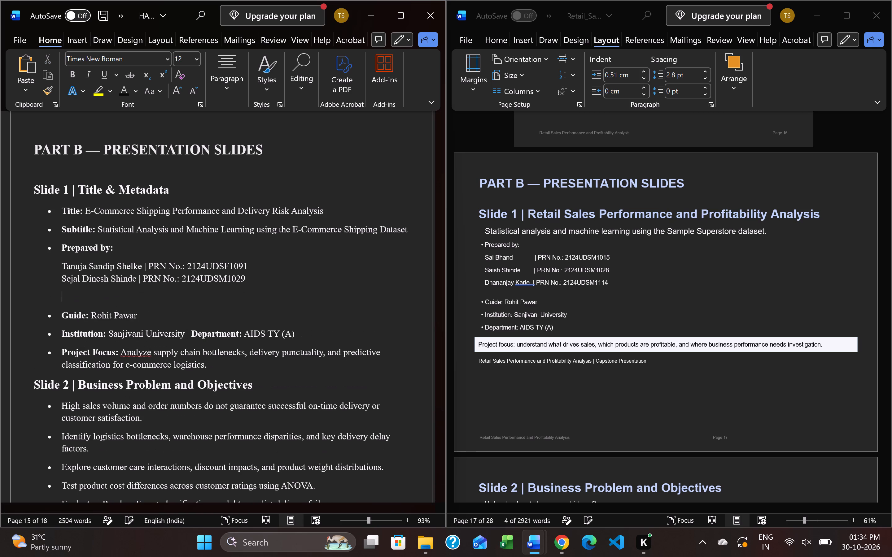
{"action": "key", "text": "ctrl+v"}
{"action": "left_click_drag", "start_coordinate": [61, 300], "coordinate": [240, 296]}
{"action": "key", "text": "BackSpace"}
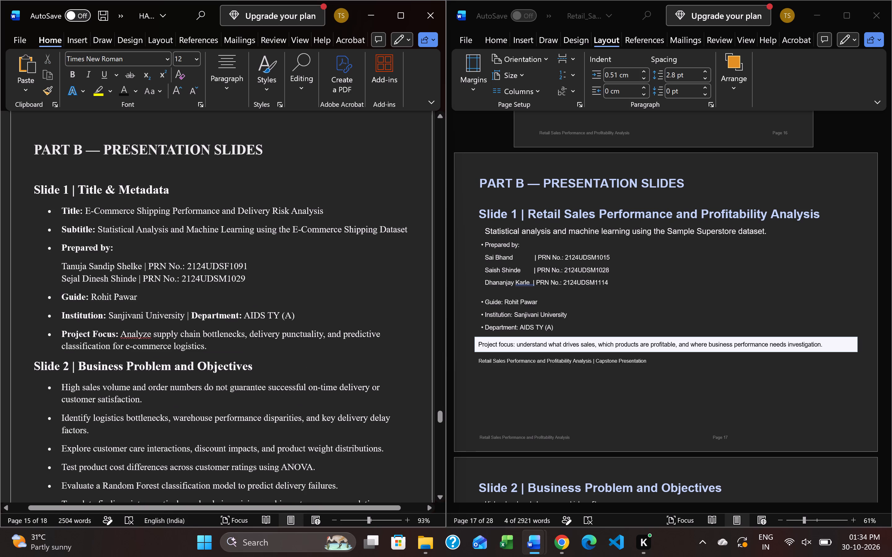
Enter the third author's full name on a new line beneath the second author under "Prepared by:" in the capstone report's Slide 1.
{"action": "left_click", "coordinate": [257, 276]}
{"action": "key", "text": "Return"}
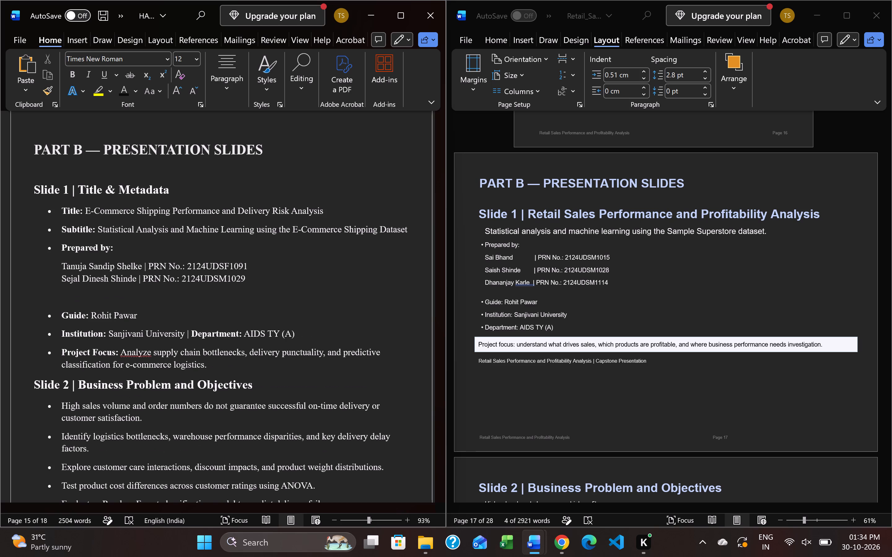
{"action": "key", "text": "BackSpace"}
{"action": "key", "text": "BackSpace"}
{"action": "key", "text": "Return"}
{"action": "key", "text": "BackSpace"}
{"action": "key", "text": "BackSpace"}
{"action": "key", "text": "BackSpace"}
{"action": "key", "text": "BackSpace"}
{"action": "key", "text": "Return"}
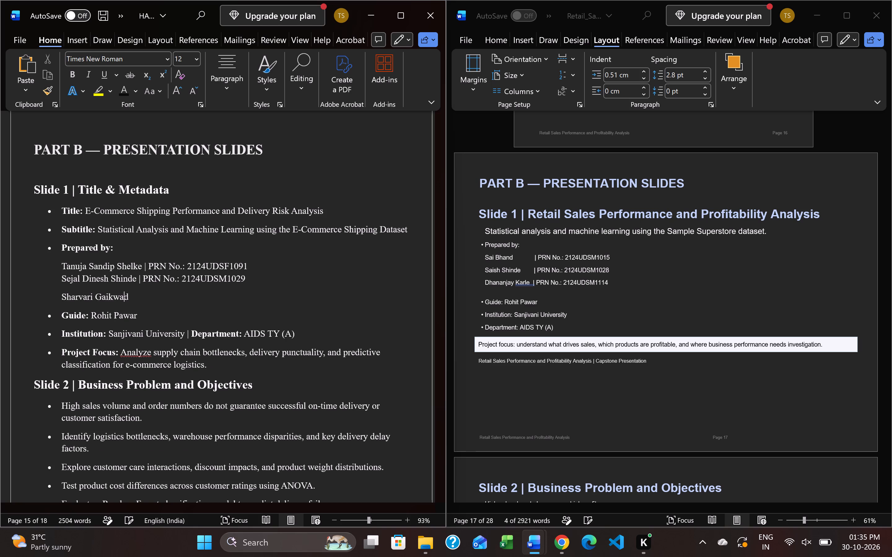
{"action": "key", "text": "BackSpace"}
{"action": "key", "text": "BackSpace"}
{"action": "key", "text": "BackSpace"}
{"action": "key", "text": "BackSpace"}
{"action": "key", "text": "BackSpace"}
{"action": "key", "text": "BackSpace"}
{"action": "key", "text": "BackSpace"}
{"action": "key", "text": "BackSpace"}
{"action": "key", "text": "BackSpace"}
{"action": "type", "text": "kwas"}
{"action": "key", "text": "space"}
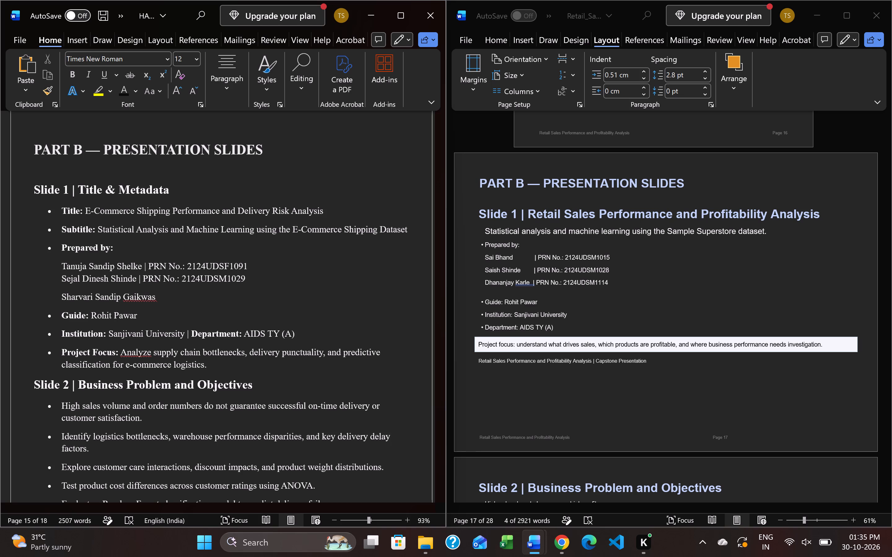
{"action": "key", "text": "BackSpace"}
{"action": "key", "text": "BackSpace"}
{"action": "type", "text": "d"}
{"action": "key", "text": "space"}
Complete the third author's line in Slide 1 with "| PRN No.:" and the author's PRN.
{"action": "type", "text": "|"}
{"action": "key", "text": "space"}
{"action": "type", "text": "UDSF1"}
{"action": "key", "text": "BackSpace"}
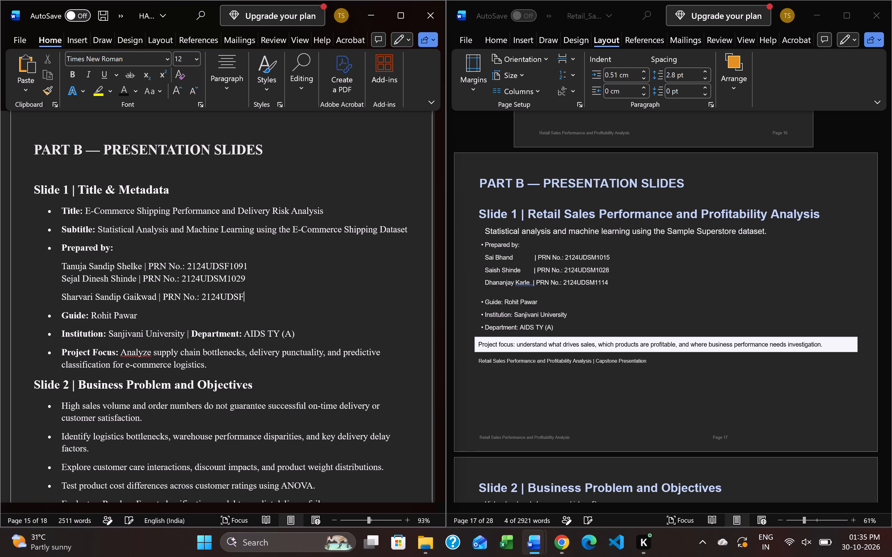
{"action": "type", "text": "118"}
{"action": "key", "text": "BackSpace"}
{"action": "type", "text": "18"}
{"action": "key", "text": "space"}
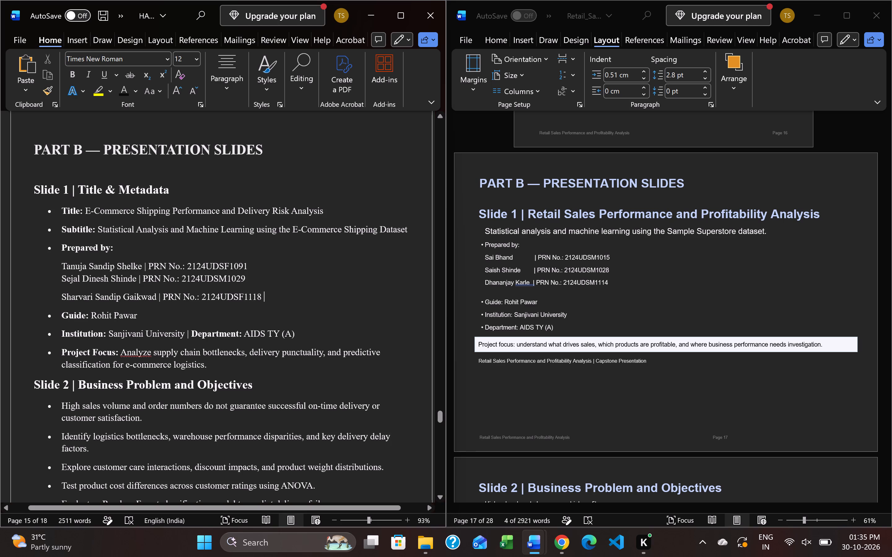
Move the third author's name and PRN line up between the first and second authors' lines in Slide 1.
{"action": "left_click_drag", "start_coordinate": [62, 298], "coordinate": [268, 297]}
{"action": "key", "text": "ctrl+c"}
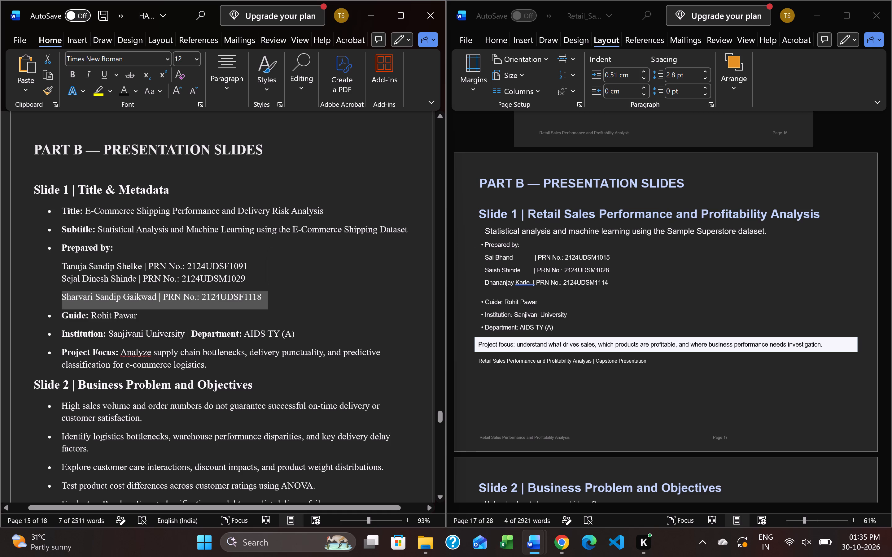
{"action": "left_click", "coordinate": [252, 279]}
{"action": "key", "text": "Return"}
{"action": "key", "text": "BackSpace"}
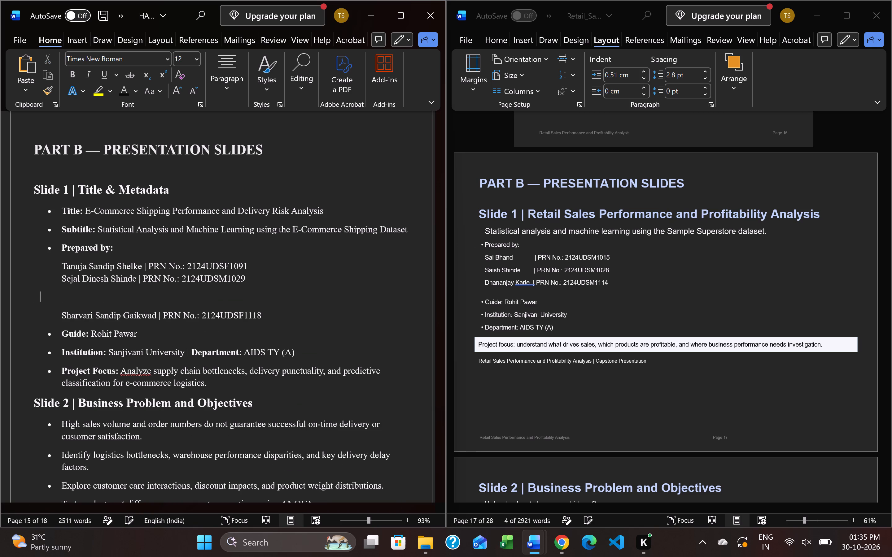
{"action": "key", "text": "BackSpace"}
{"action": "left_click", "coordinate": [275, 258]}
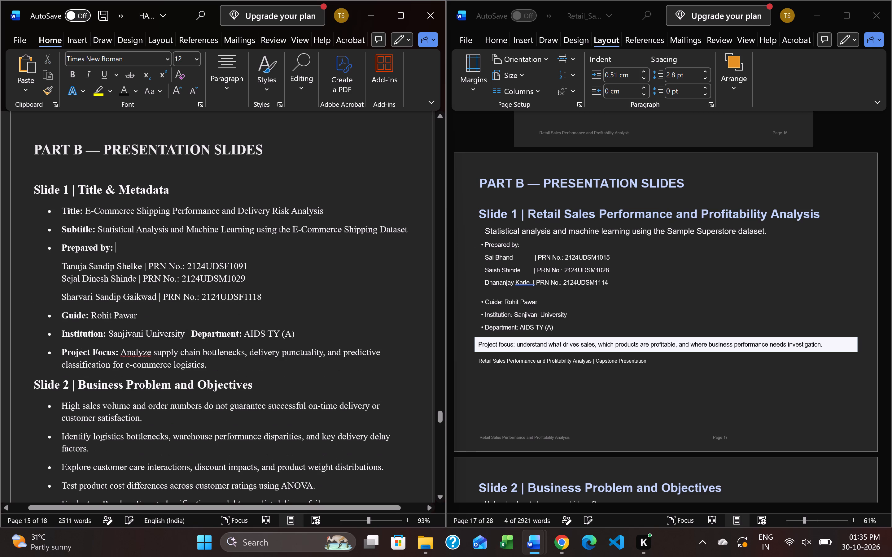
{"action": "left_click", "coordinate": [275, 266]}
{"action": "key", "text": "Return"}
{"action": "key", "text": "ctrl+v"}
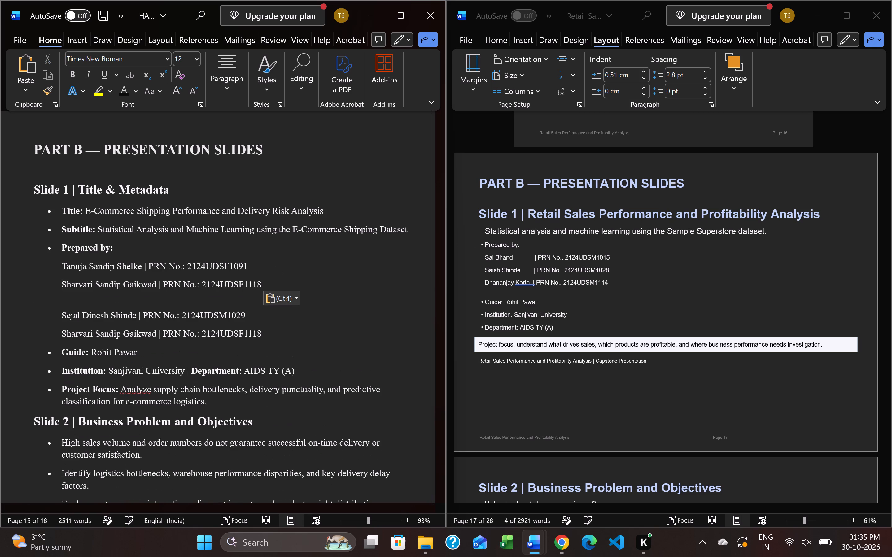
{"action": "key", "text": "BackSpace"}
{"action": "key", "text": "BackSpace"}
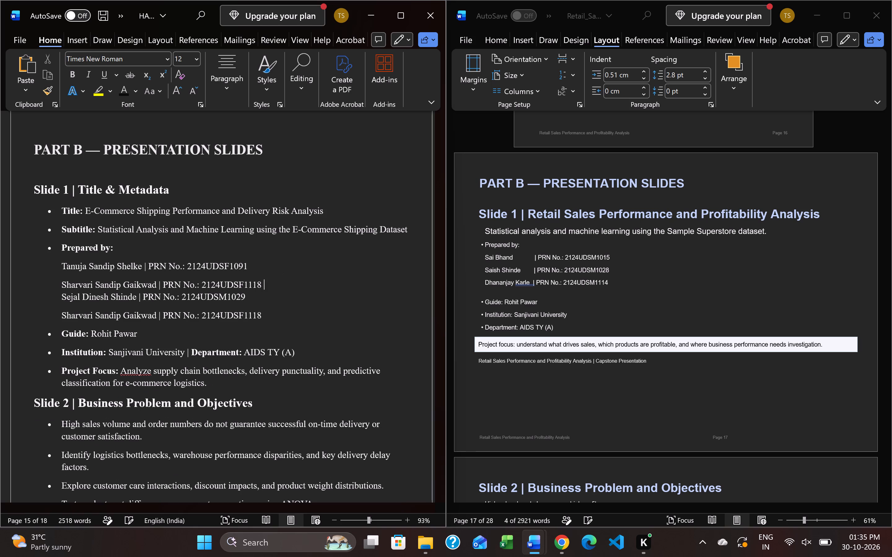
{"action": "left_click_drag", "start_coordinate": [64, 314], "coordinate": [252, 314]}
{"action": "key", "text": "BackSpace"}
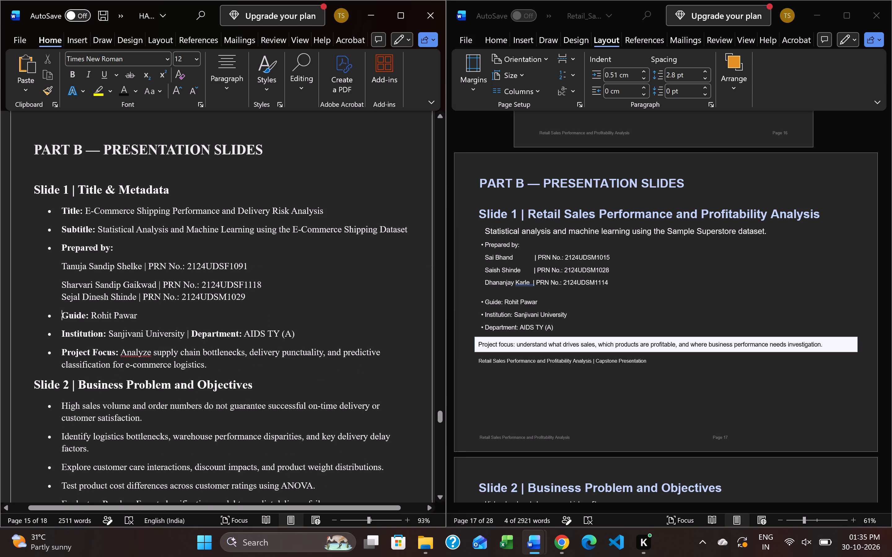
Set the paragraph spacing after the three author lines under "Prepared by:" to 0 pt.
{"action": "left_click_drag", "start_coordinate": [63, 267], "coordinate": [223, 271]}
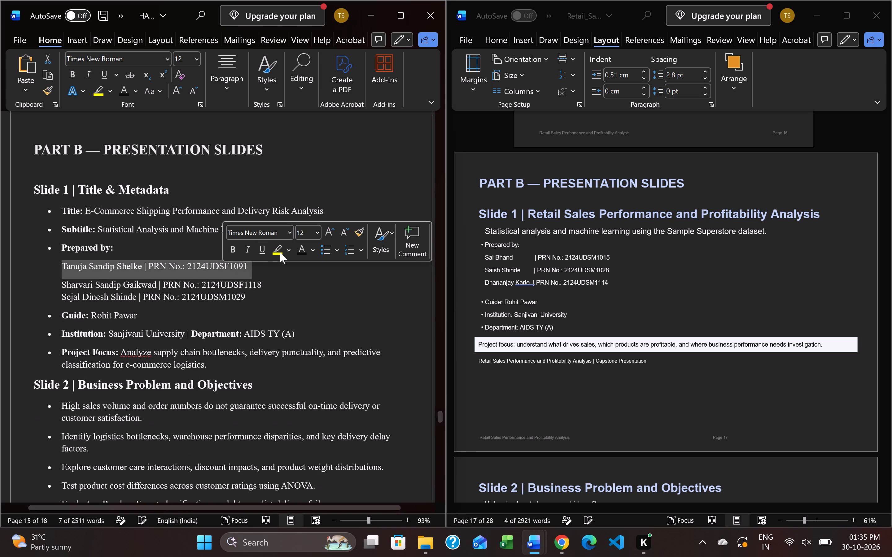
{"action": "left_click", "coordinate": [160, 283]}
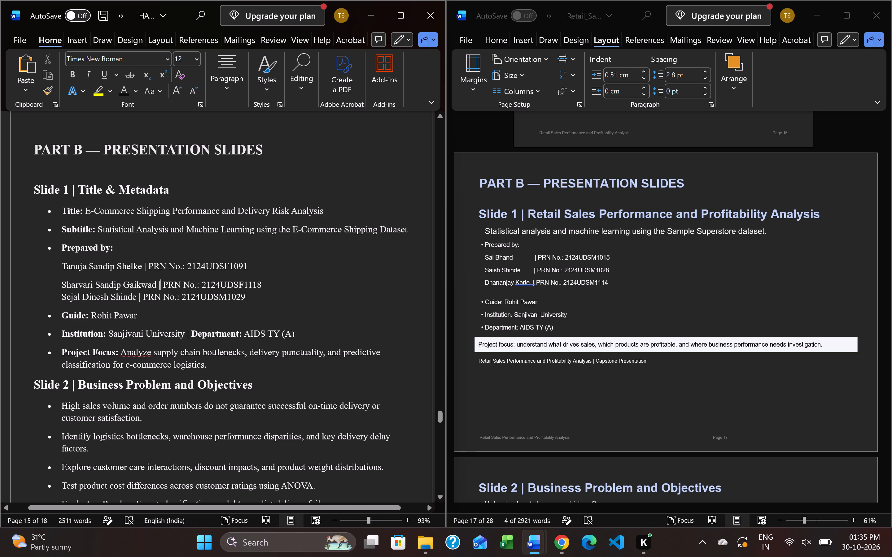
{"action": "left_click_drag", "start_coordinate": [61, 265], "coordinate": [243, 298]}
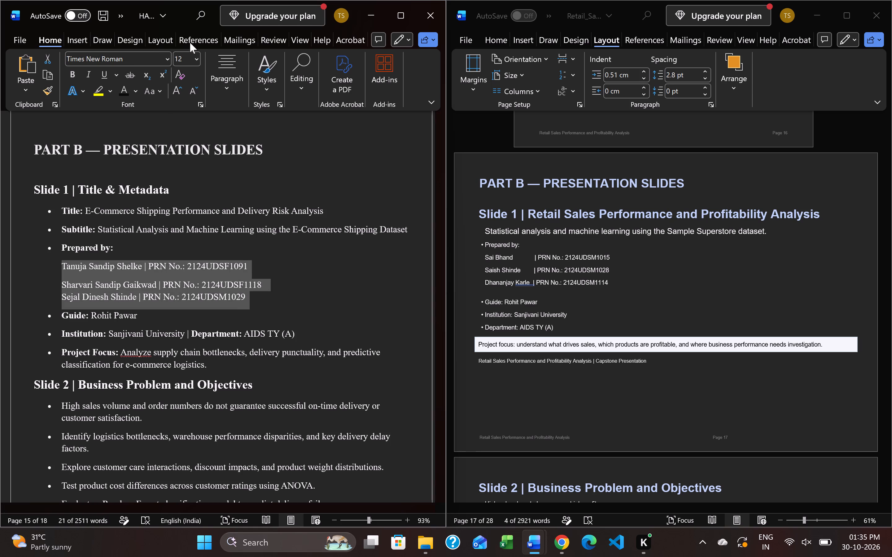
{"action": "left_click", "coordinate": [140, 39]}
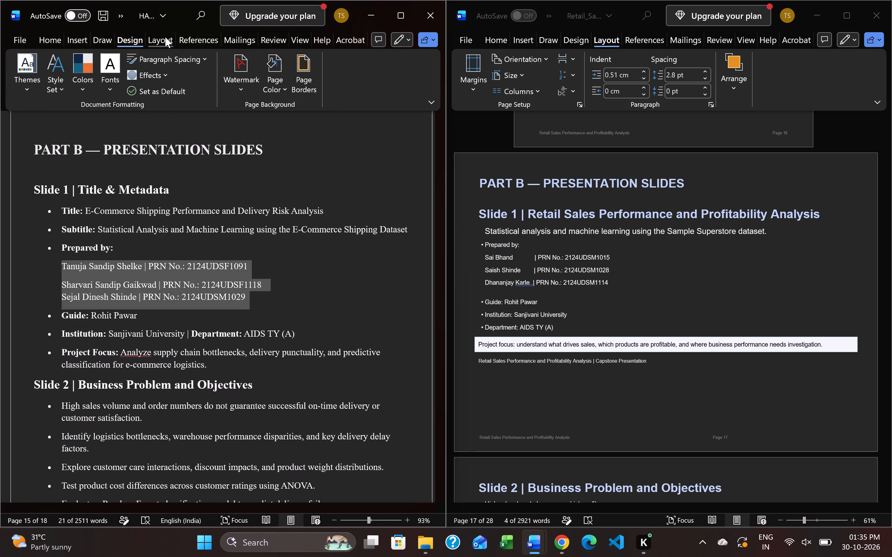
{"action": "left_click", "coordinate": [165, 37]}
{"action": "left_click", "coordinate": [257, 92]}
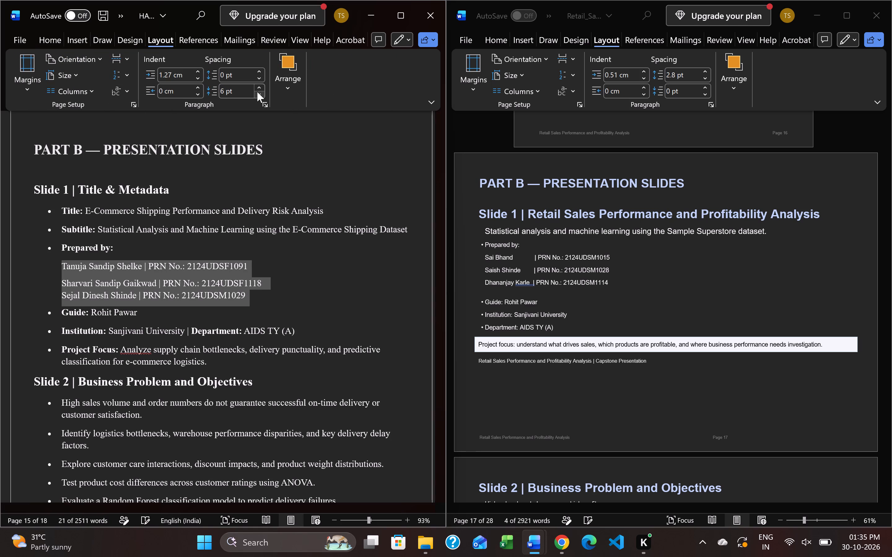
{"action": "left_click", "coordinate": [257, 92]}
{"action": "left_click", "coordinate": [212, 227]}
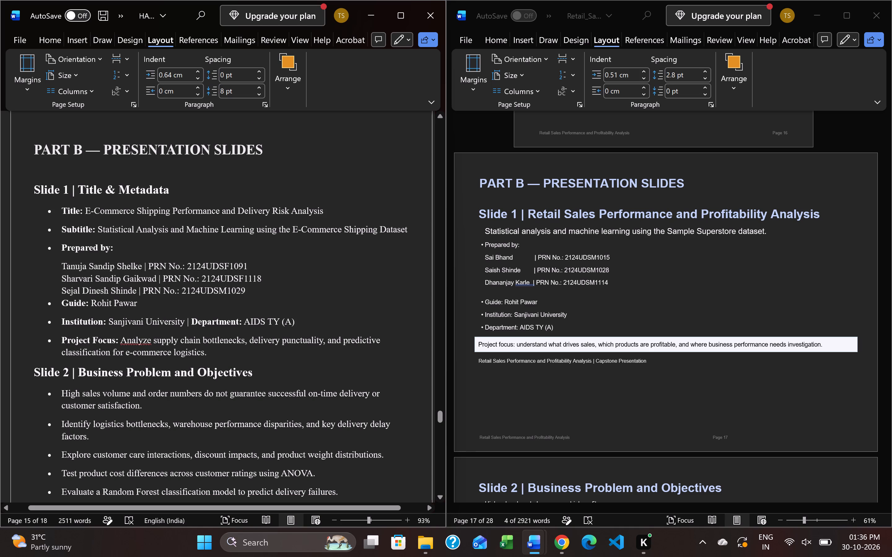
Add a blank line between the last author line and the "Guide:" bullet in Slide 1.
{"action": "left_click", "coordinate": [278, 294]}
{"action": "key", "text": "Return"}
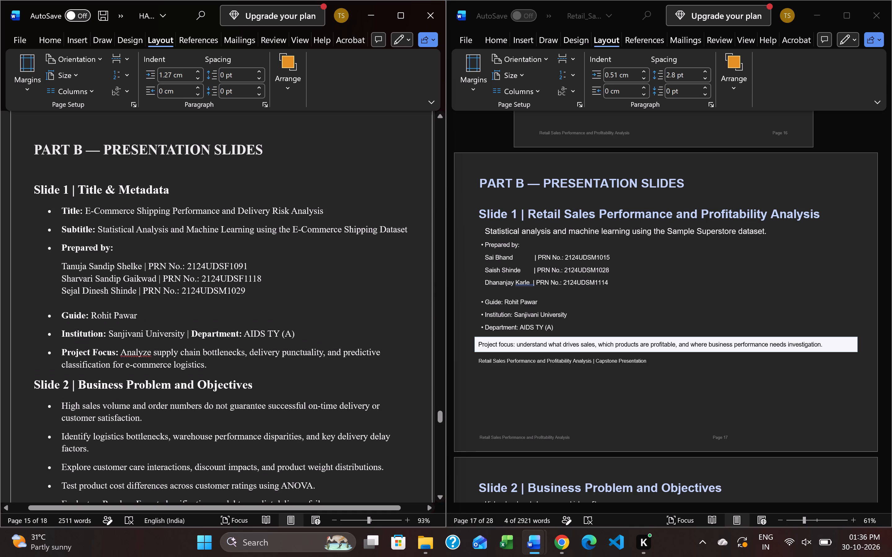
{"action": "left_click", "coordinate": [297, 281]}
{"action": "left_click", "coordinate": [244, 343]}
Insert a page break after Slide 1's "Project Focus" bullet so that Slide 2 starts on a new page.
{"action": "scroll", "coordinate": [244, 343], "scroll_direction": "down", "scroll_amount": 1}
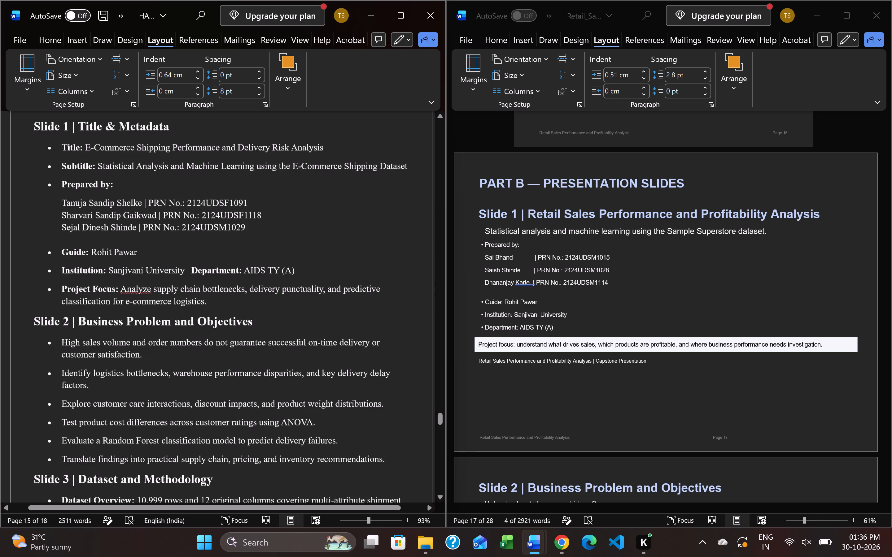
{"action": "scroll", "coordinate": [186, 306], "scroll_direction": "up", "scroll_amount": 1}
{"action": "scroll", "coordinate": [178, 312], "scroll_direction": "down", "scroll_amount": 2}
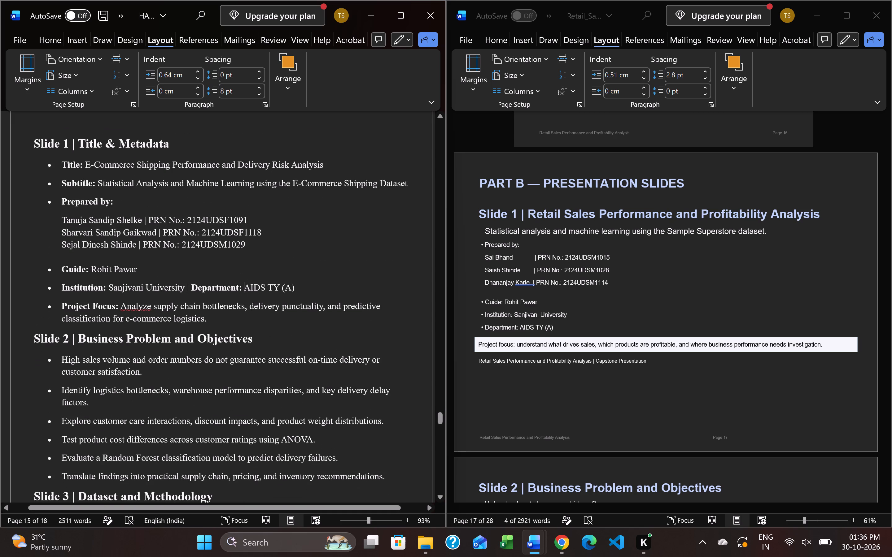
{"action": "left_click", "coordinate": [243, 326]}
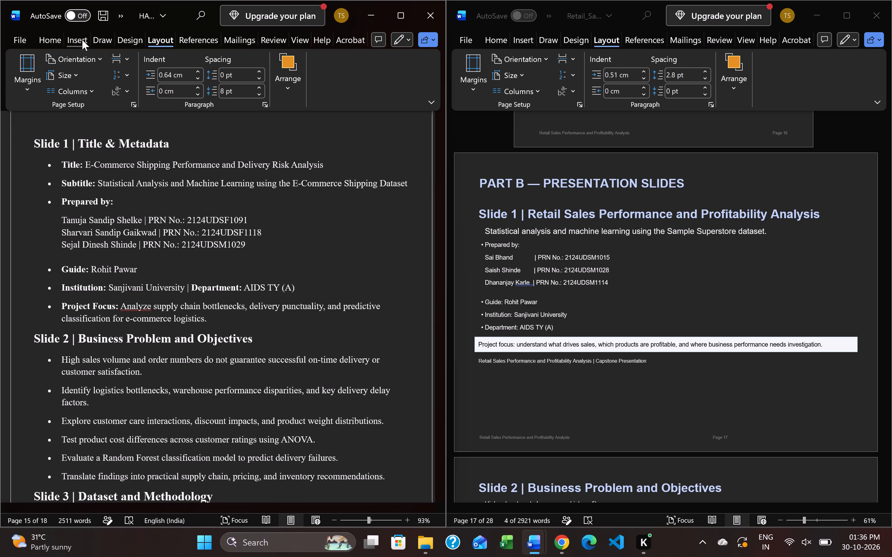
{"action": "left_click", "coordinate": [88, 59]}
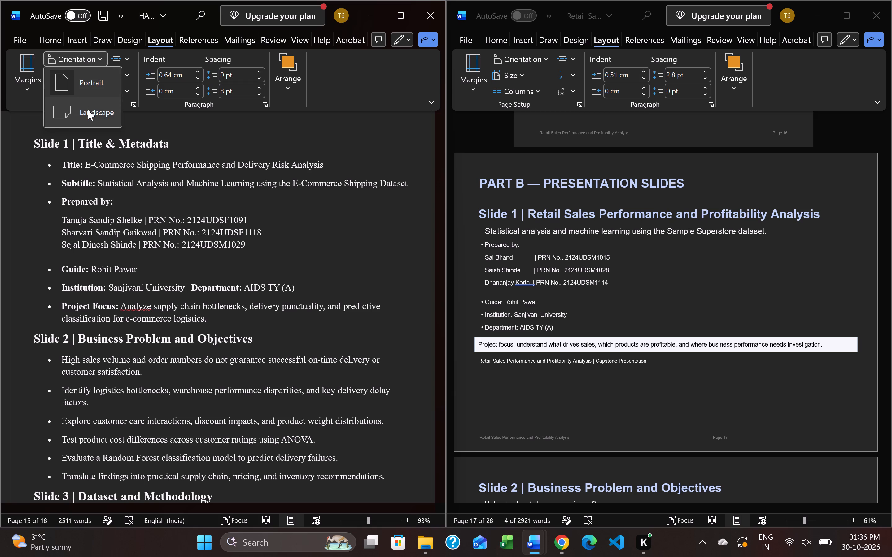
{"action": "left_click", "coordinate": [109, 180]}
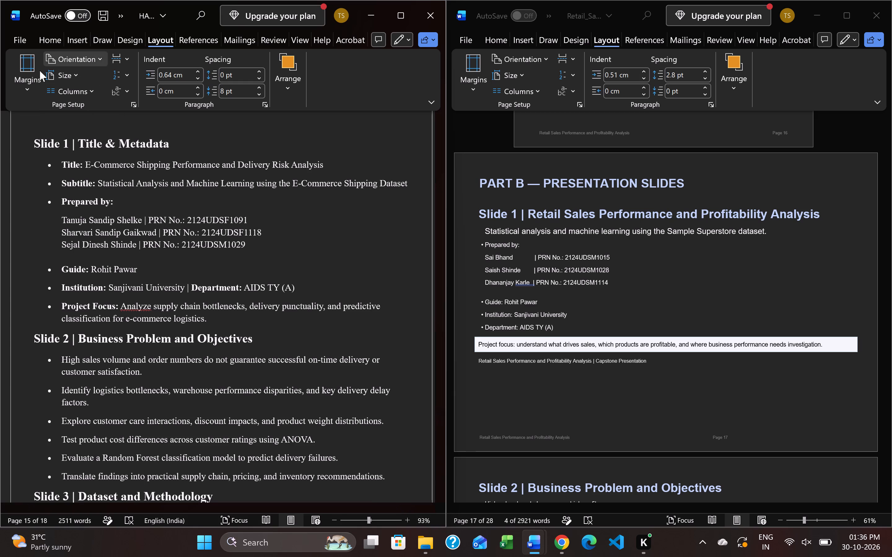
{"action": "left_click", "coordinate": [70, 41]}
{"action": "left_click", "coordinate": [58, 41]}
{"action": "left_click_drag", "start_coordinate": [72, 37], "coordinate": [22, 82]}
{"action": "left_click", "coordinate": [22, 82]}
{"action": "left_click", "coordinate": [71, 133]}
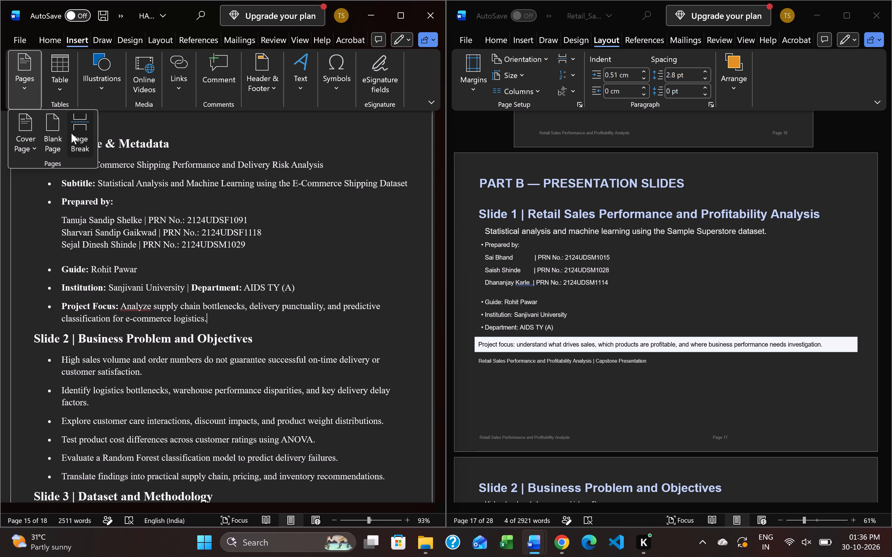
Remove the empty bullet above the "Slide 2 | Business Problem and Objectives" heading, keeping the page break.
{"action": "scroll", "coordinate": [132, 321], "scroll_direction": "down", "scroll_amount": 2}
{"action": "key", "text": "BackSpace"}
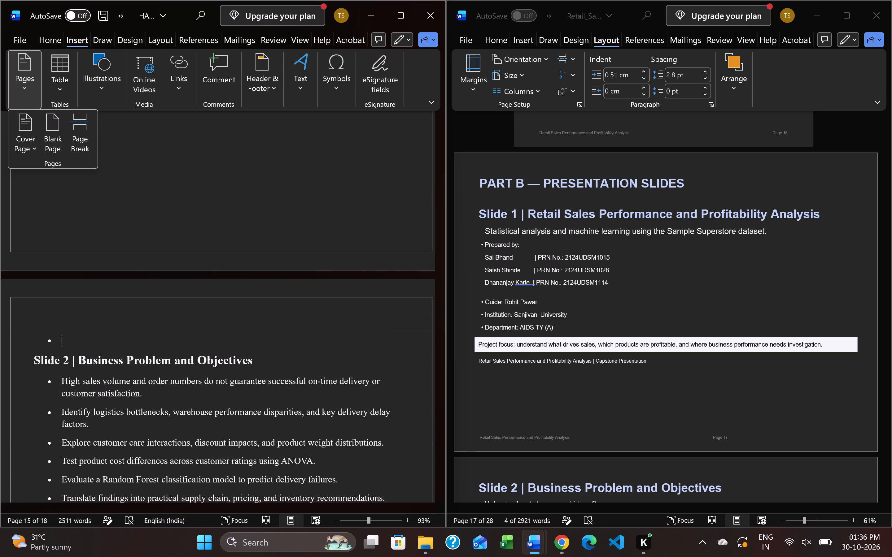
{"action": "key", "text": "BackSpace"}
{"action": "left_click", "coordinate": [78, 333]}
{"action": "key", "text": "BackSpace"}
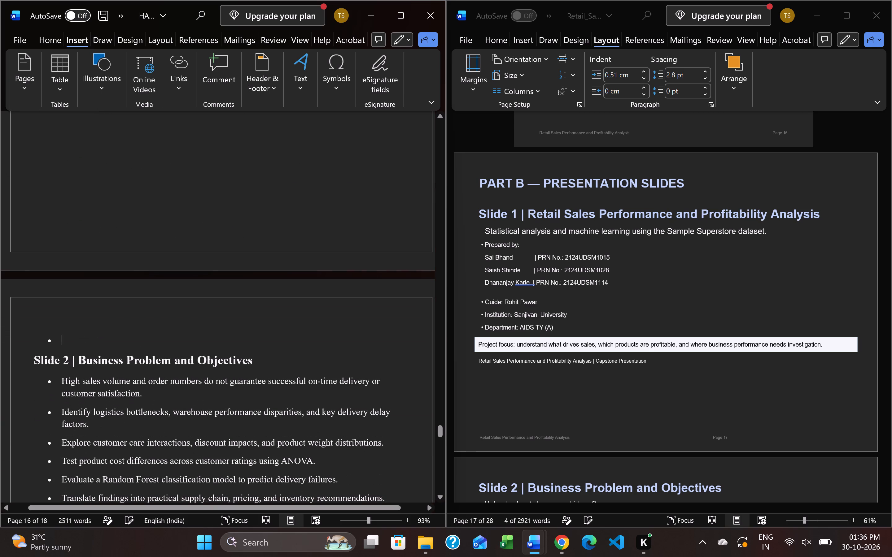
{"action": "key", "text": "BackSpace"}
{"action": "key", "text": "BackSpace"}
{"action": "scroll", "coordinate": [103, 363], "scroll_direction": "down", "scroll_amount": 3}
{"action": "scroll", "coordinate": [103, 363], "scroll_direction": "up", "scroll_amount": 1}
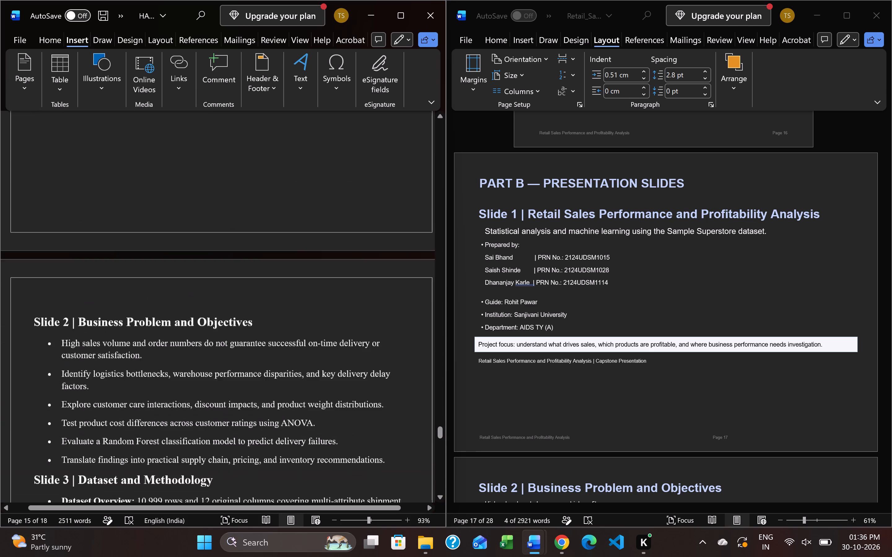
Insert a page break before the "Slide 3 | Dataset and Methodology" heading so that it starts on a new page.
{"action": "scroll", "coordinate": [103, 363], "scroll_direction": "up", "scroll_amount": 5}
{"action": "scroll", "coordinate": [103, 363], "scroll_direction": "down", "scroll_amount": 5}
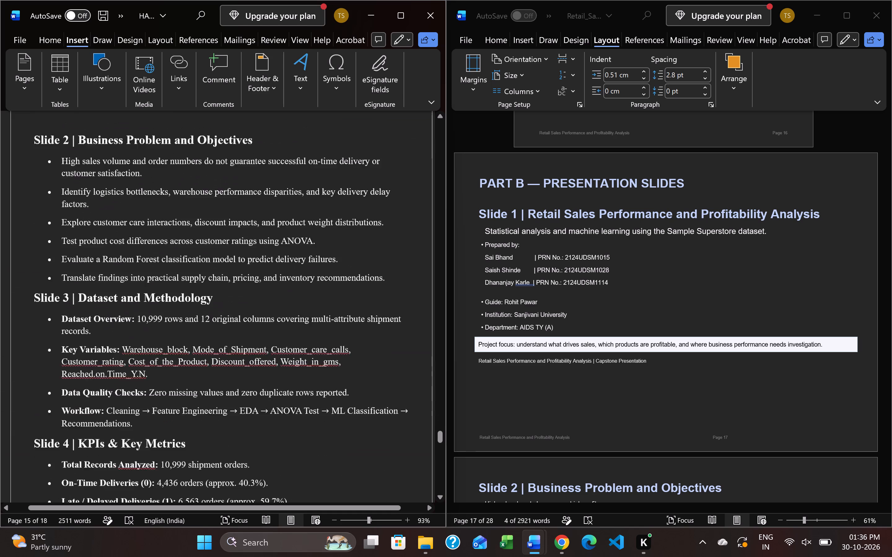
{"action": "scroll", "coordinate": [103, 363], "scroll_direction": "down", "scroll_amount": 2}
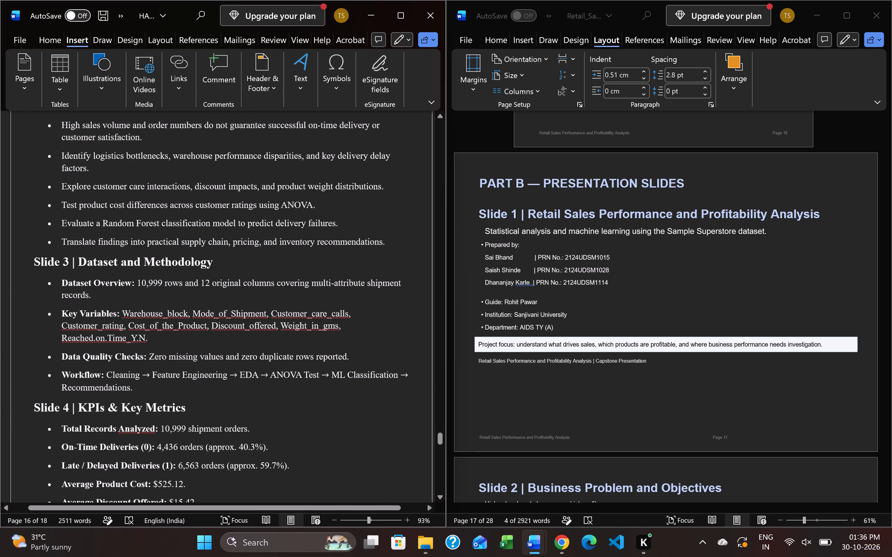
{"action": "left_click", "coordinate": [35, 261]}
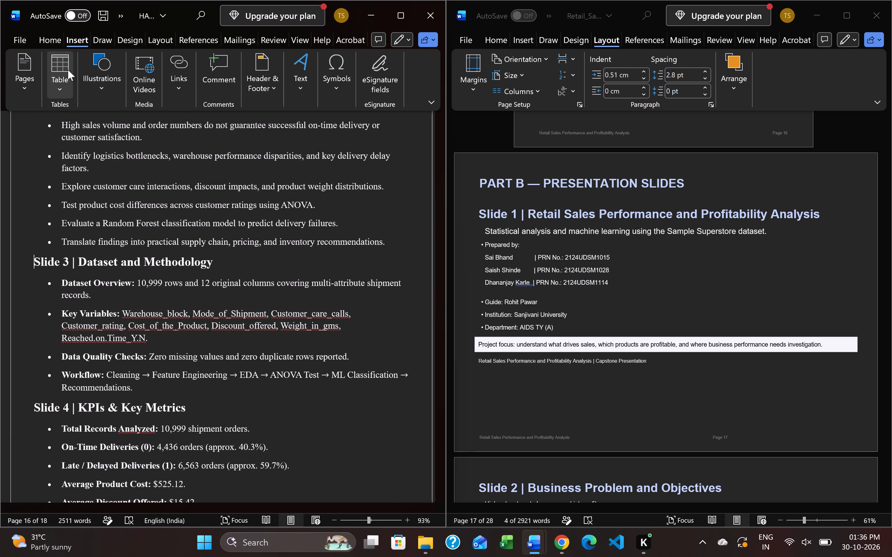
{"action": "left_click", "coordinate": [27, 83]}
{"action": "left_click", "coordinate": [78, 129]}
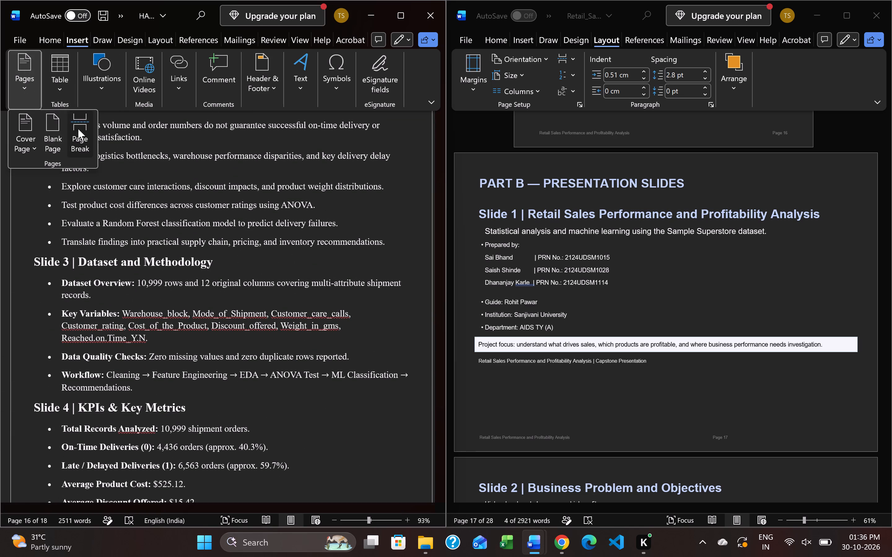
Insert a page break before the "Slide 4 | KPIs & Key Metrics" heading so that it starts on a new page.
{"action": "scroll", "coordinate": [107, 297], "scroll_direction": "down", "scroll_amount": 5}
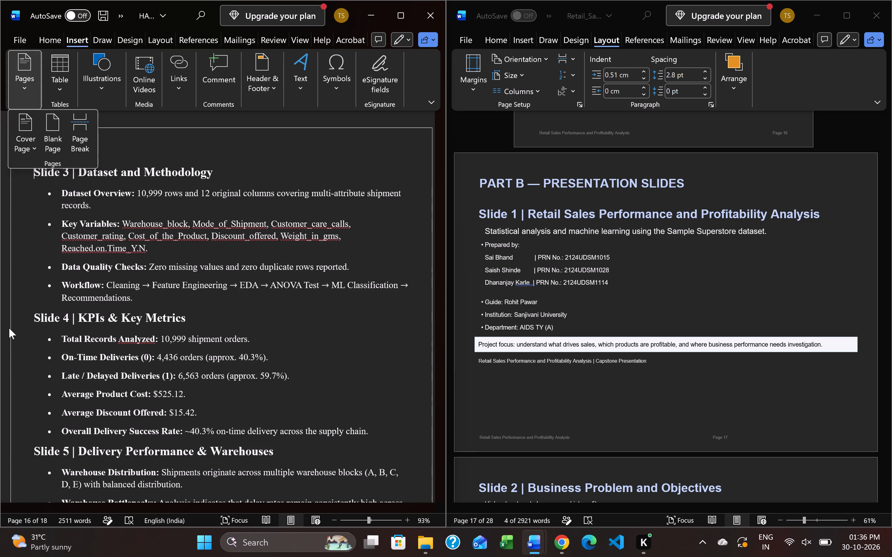
{"action": "left_click", "coordinate": [38, 313]}
{"action": "left_click", "coordinate": [32, 314]}
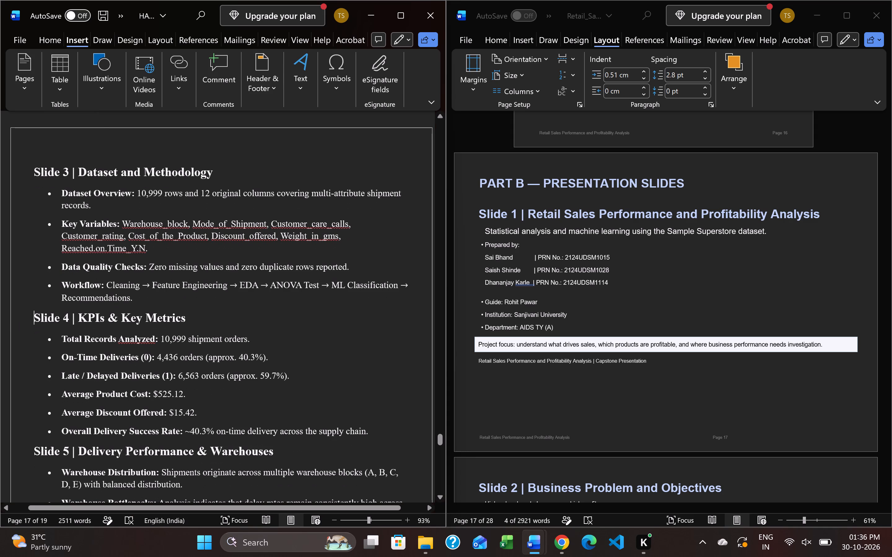
{"action": "left_click", "coordinate": [31, 85]}
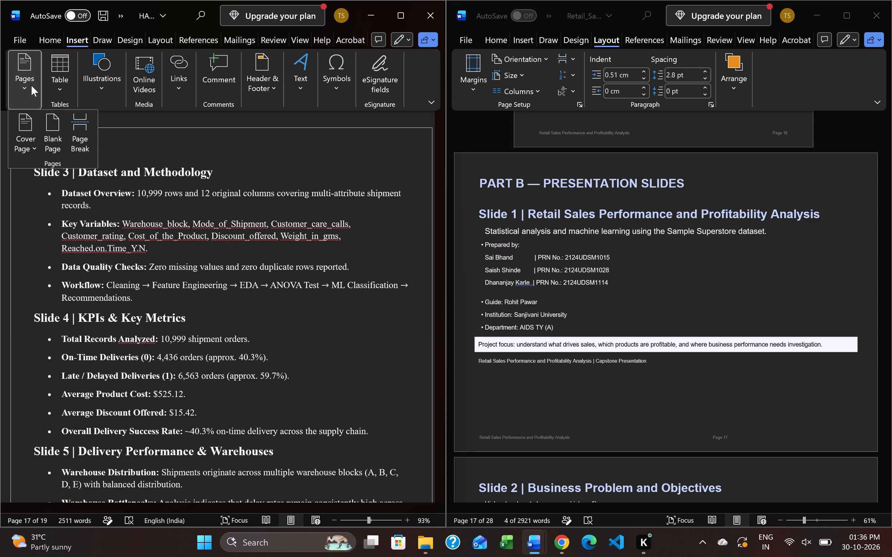
{"action": "left_click", "coordinate": [75, 116]}
Insert a page break before the "Slide 5 | Delivery Performance & Warehouses" heading so that it starts on a new page.
{"action": "scroll", "coordinate": [107, 275], "scroll_direction": "down", "scroll_amount": 3}
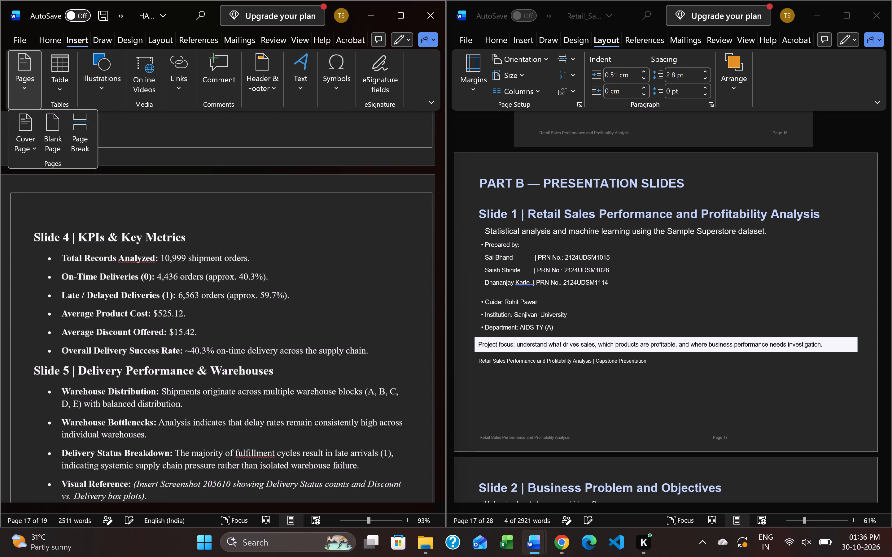
{"action": "scroll", "coordinate": [107, 275], "scroll_direction": "down", "scroll_amount": 1}
{"action": "left_click", "coordinate": [30, 318]}
{"action": "left_click", "coordinate": [31, 317]}
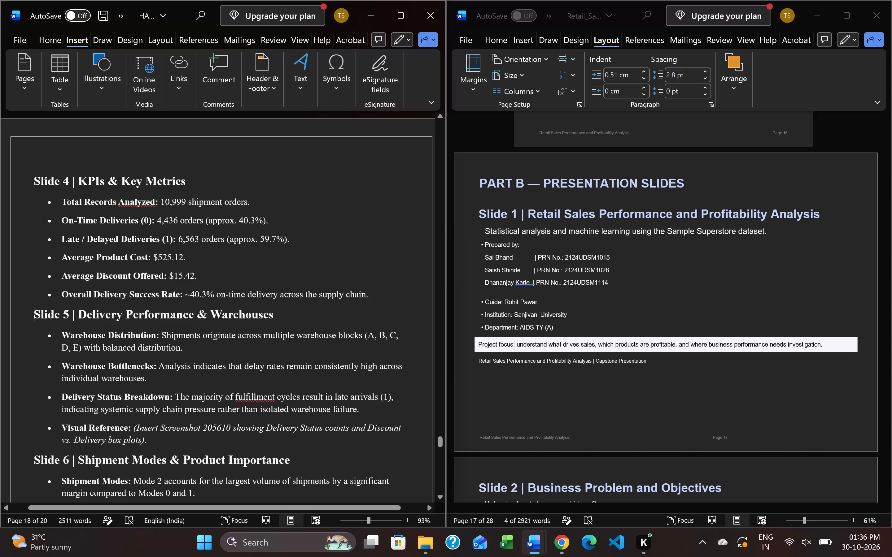
{"action": "left_click", "coordinate": [36, 93]}
{"action": "left_click", "coordinate": [73, 123]}
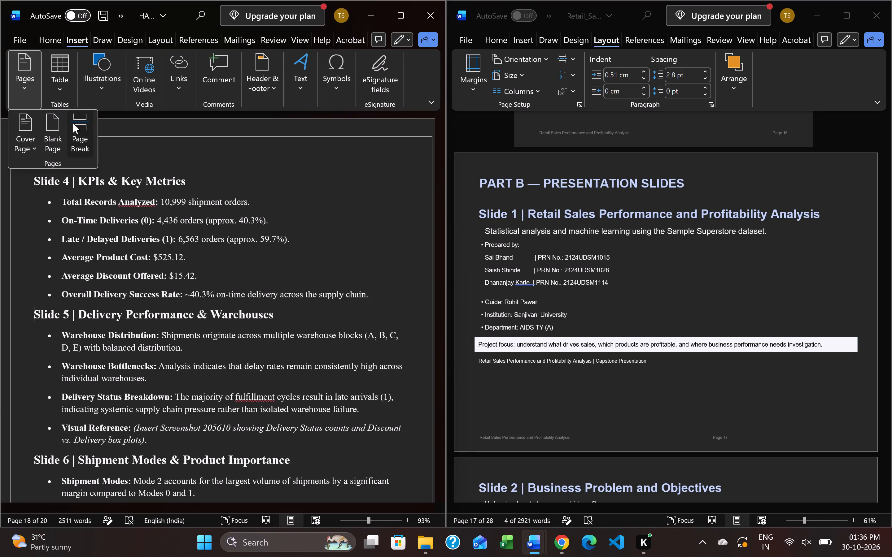
Insert a page break before the "Slide 6 | Shipment Modes & Product Importance" heading so that it starts on a new page.
{"action": "scroll", "coordinate": [74, 365], "scroll_direction": "down", "scroll_amount": 2}
{"action": "left_click", "coordinate": [35, 391]}
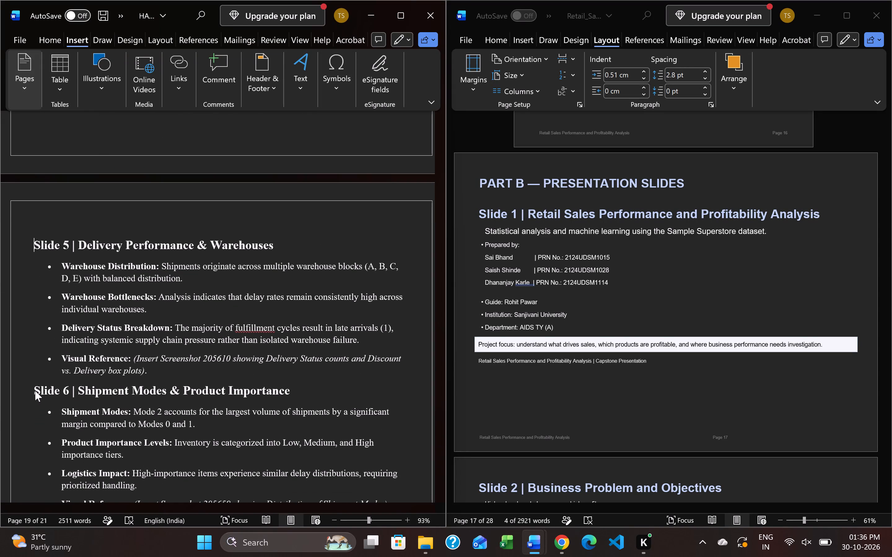
{"action": "left_click", "coordinate": [35, 391]}
{"action": "left_click", "coordinate": [15, 86]}
{"action": "left_click", "coordinate": [78, 135]}
Insert a page break before the "Slide 7 | Customer Ratings & Costs" heading so that it starts on a new page.
{"action": "scroll", "coordinate": [46, 381], "scroll_direction": "down", "scroll_amount": 3}
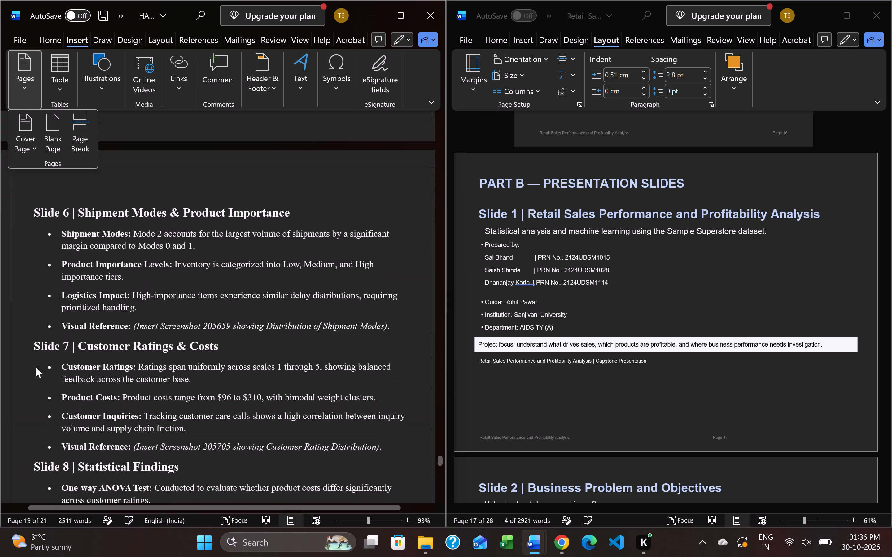
{"action": "left_click", "coordinate": [35, 348]}
{"action": "left_click", "coordinate": [35, 348]}
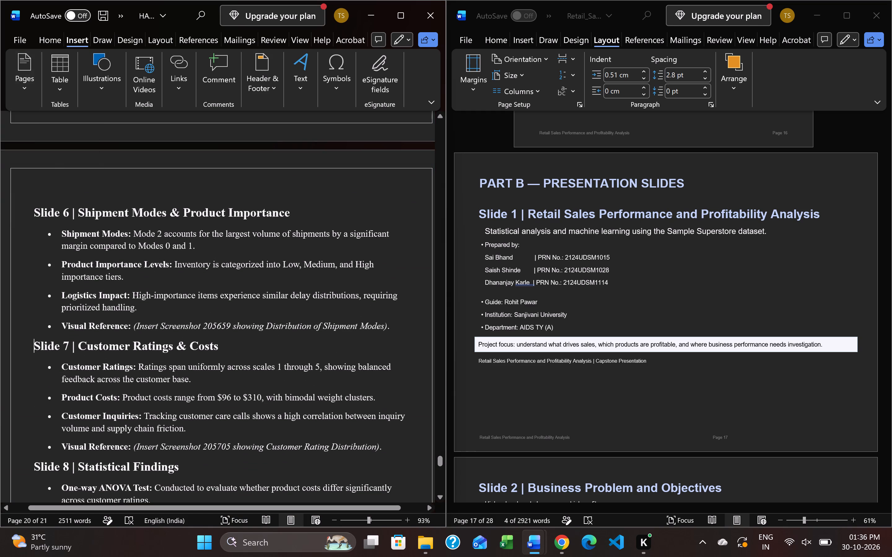
{"action": "left_click", "coordinate": [31, 93]}
{"action": "left_click", "coordinate": [75, 132]}
Insert a page break before the "Slide 8 | Statistical Findings" heading so that it starts on a new page.
{"action": "scroll", "coordinate": [66, 313], "scroll_direction": "down", "scroll_amount": 3}
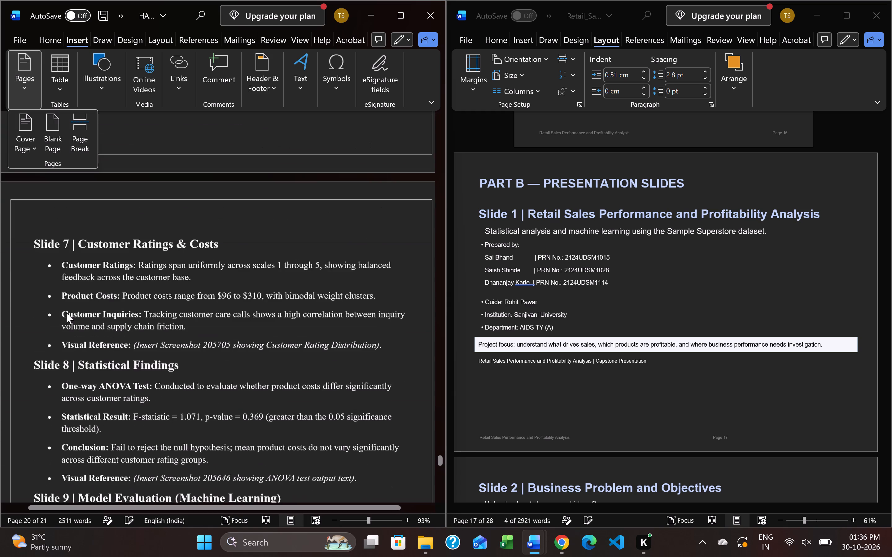
{"action": "left_click", "coordinate": [24, 340]}
{"action": "left_click", "coordinate": [29, 340]}
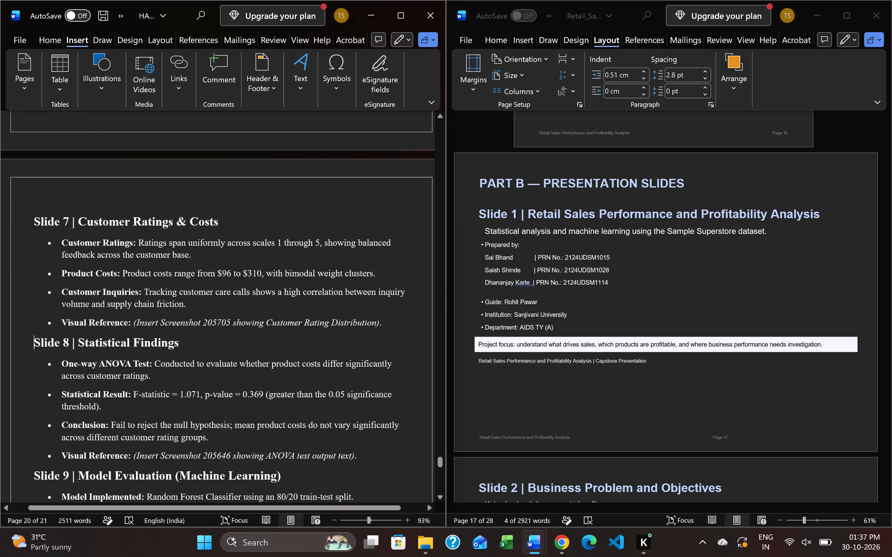
{"action": "left_click", "coordinate": [20, 88]}
{"action": "left_click", "coordinate": [82, 125]}
Insert a page break before the "Slide 9 | Model Evaluation (Machine Learning)" heading so that it starts on a new page.
{"action": "scroll", "coordinate": [64, 312], "scroll_direction": "down", "scroll_amount": 1}
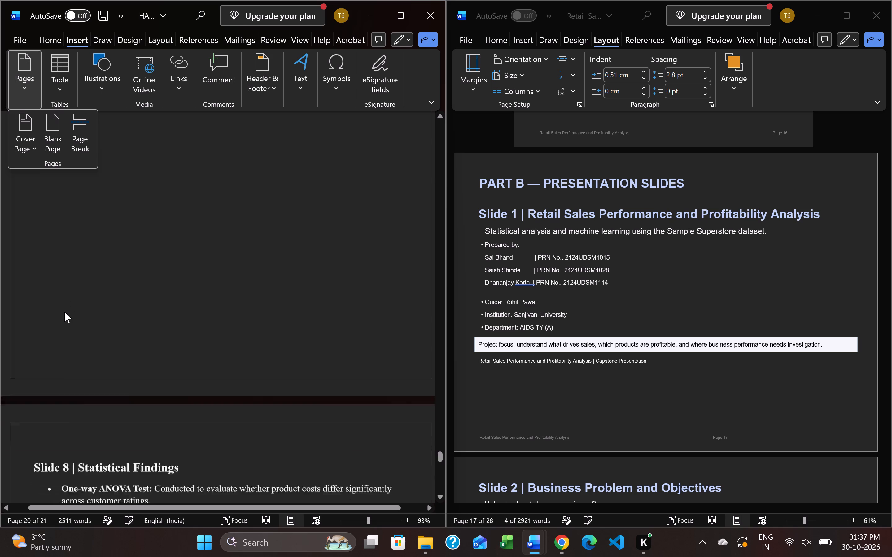
{"action": "scroll", "coordinate": [64, 312], "scroll_direction": "down", "scroll_amount": 2}
{"action": "left_click", "coordinate": [28, 379]}
{"action": "left_click", "coordinate": [32, 388]}
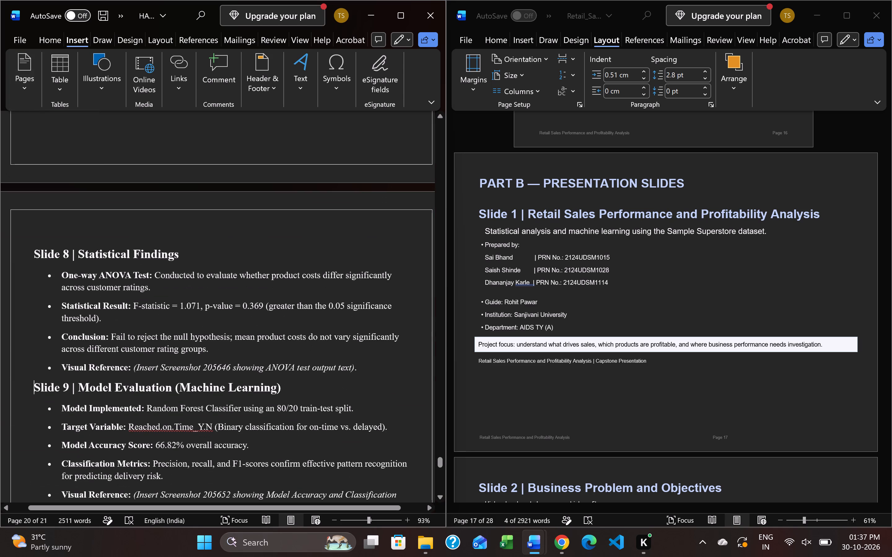
{"action": "left_click", "coordinate": [31, 107]}
{"action": "left_click", "coordinate": [77, 142]}
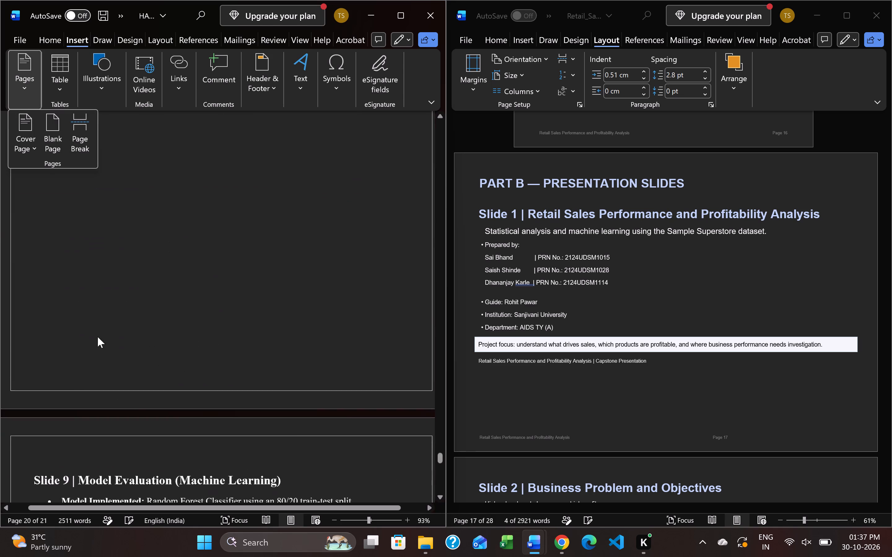
Insert a page break before the "Slide 10 | Business Recommendations" heading so that it starts on a new page.
{"action": "scroll", "coordinate": [98, 337], "scroll_direction": "down", "scroll_amount": 2}
{"action": "triple_click", "coordinate": [33, 411]}
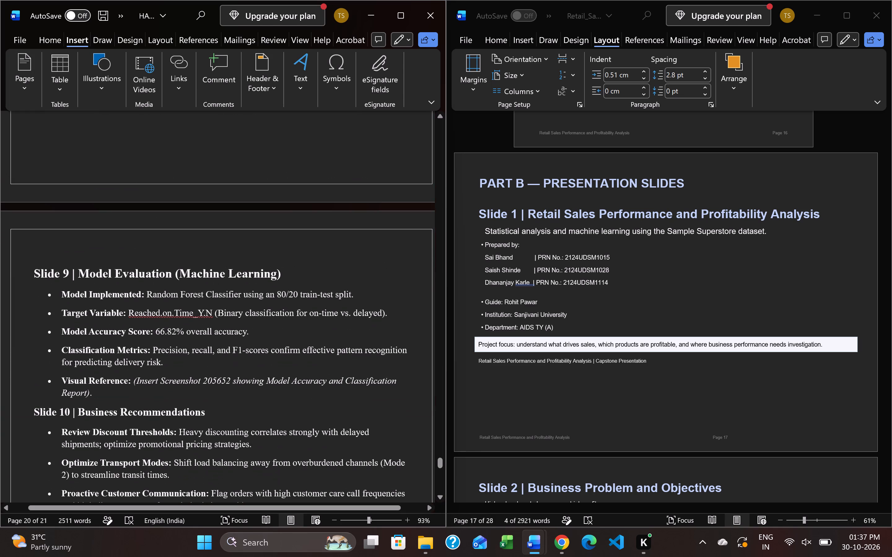
{"action": "double_click", "coordinate": [33, 411]}
{"action": "left_click", "coordinate": [33, 411]}
{"action": "left_click", "coordinate": [35, 86]}
{"action": "left_click", "coordinate": [76, 124]}
Insert a page break before the "Slide 11 | Limitations" heading so that it starts on a new page.
{"action": "scroll", "coordinate": [120, 404], "scroll_direction": "down", "scroll_amount": 3}
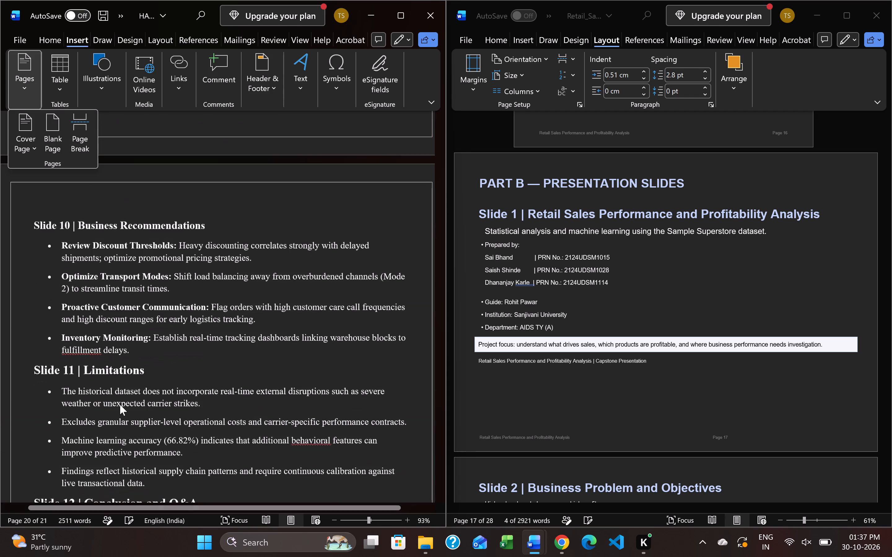
{"action": "double_click", "coordinate": [34, 359]}
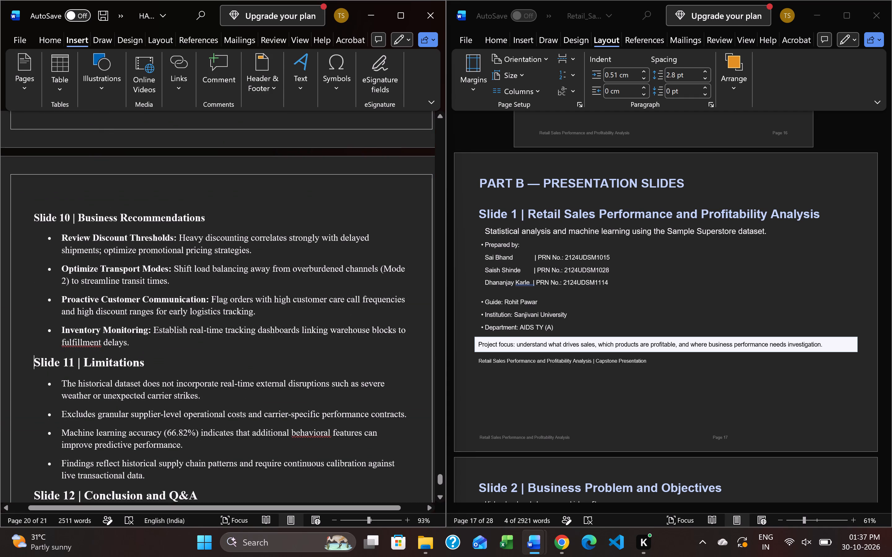
{"action": "left_click", "coordinate": [27, 101]}
{"action": "left_click", "coordinate": [77, 122]}
Insert a page break before the "Slide 12 | Conclusion and Q&A" heading so that it starts on a new page.
{"action": "scroll", "coordinate": [116, 381], "scroll_direction": "down", "scroll_amount": 1}
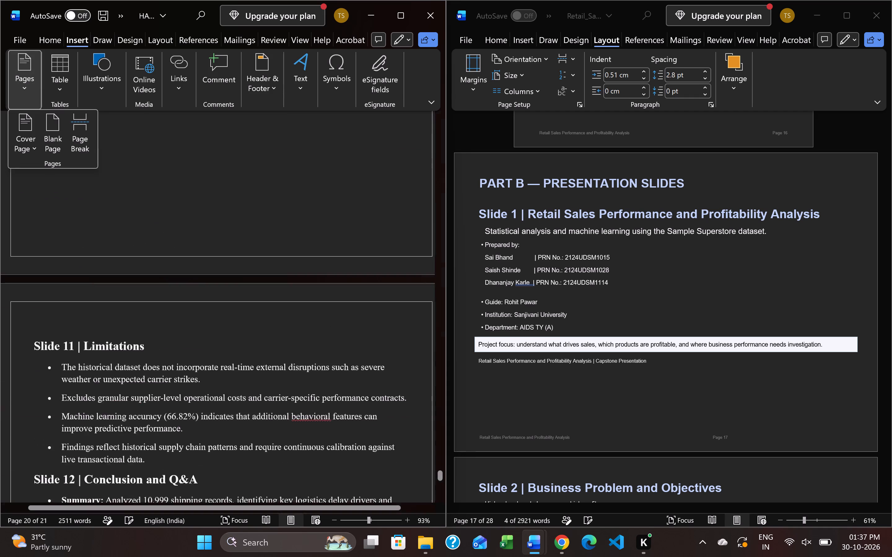
{"action": "scroll", "coordinate": [116, 381], "scroll_direction": "down", "scroll_amount": 2}
{"action": "left_click", "coordinate": [27, 354]}
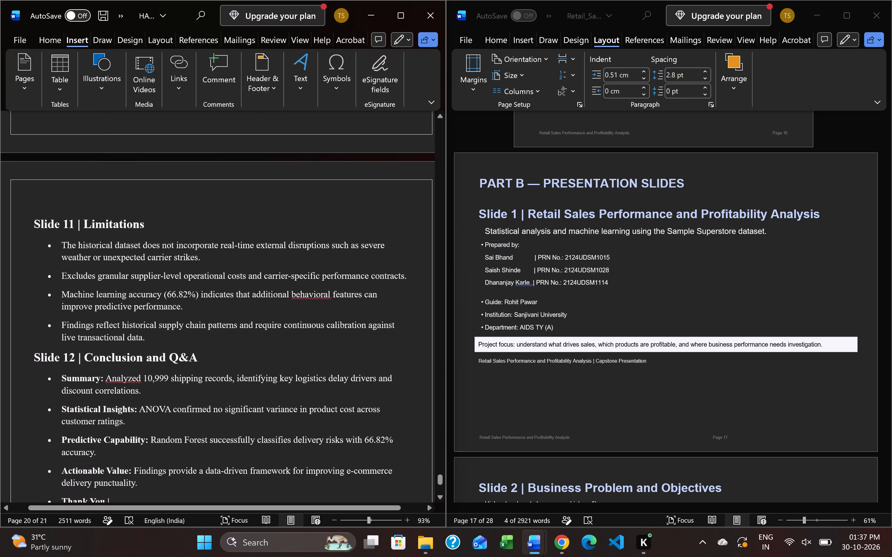
{"action": "left_click", "coordinate": [30, 355]}
{"action": "left_click", "coordinate": [35, 74]}
{"action": "left_click", "coordinate": [86, 131]}
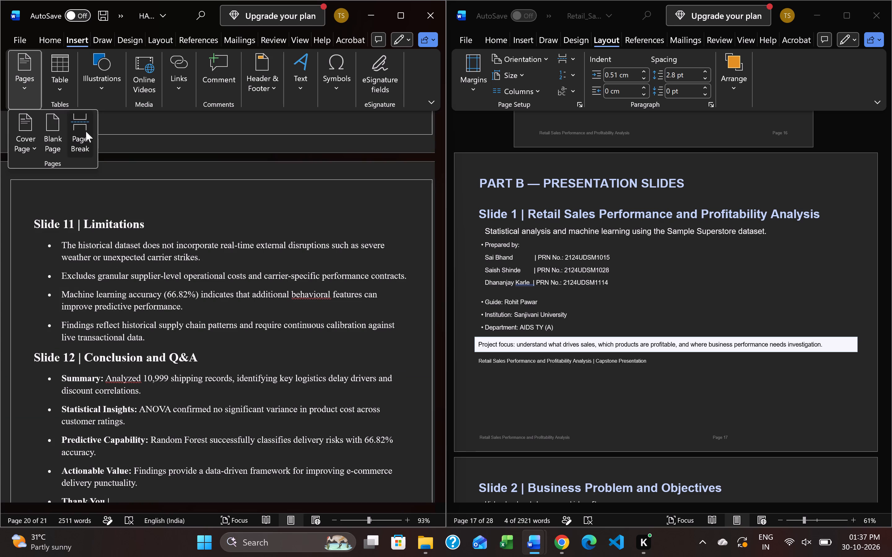
Delete the trailing vertical bar after "Thank You" in Slide 12's last bullet.
{"action": "scroll", "coordinate": [86, 131], "scroll_direction": "down", "scroll_amount": 3}
{"action": "scroll", "coordinate": [111, 352], "scroll_direction": "down", "scroll_amount": 5}
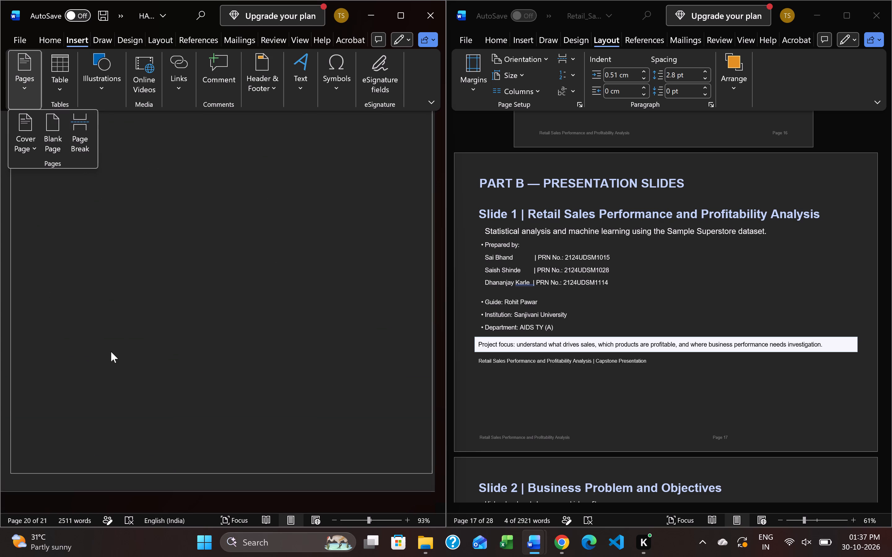
{"action": "scroll", "coordinate": [111, 352], "scroll_direction": "up", "scroll_amount": 2}
{"action": "left_click", "coordinate": [127, 348]}
{"action": "left_click", "coordinate": [128, 307]}
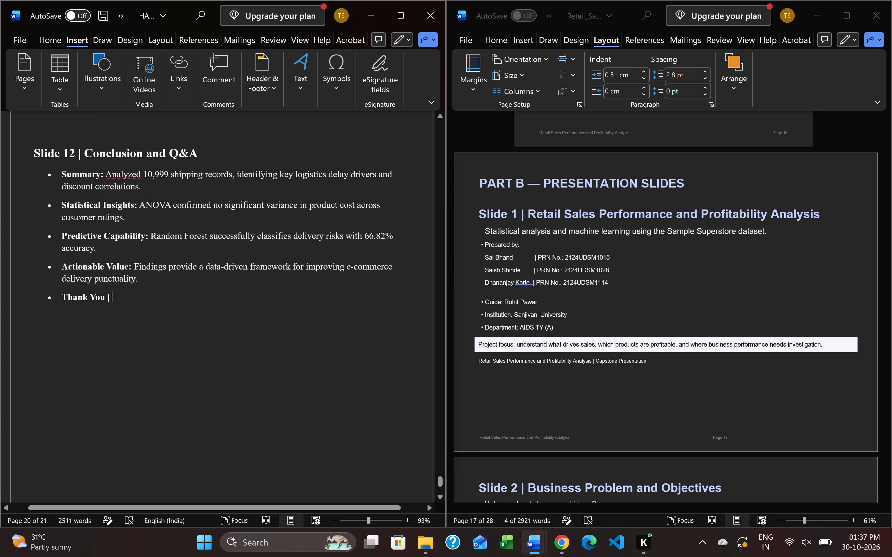
{"action": "key", "text": "BackSpace"}
{"action": "key", "text": "BackSpace"}
{"action": "scroll", "coordinate": [232, 236], "scroll_direction": "up", "scroll_amount": 2}
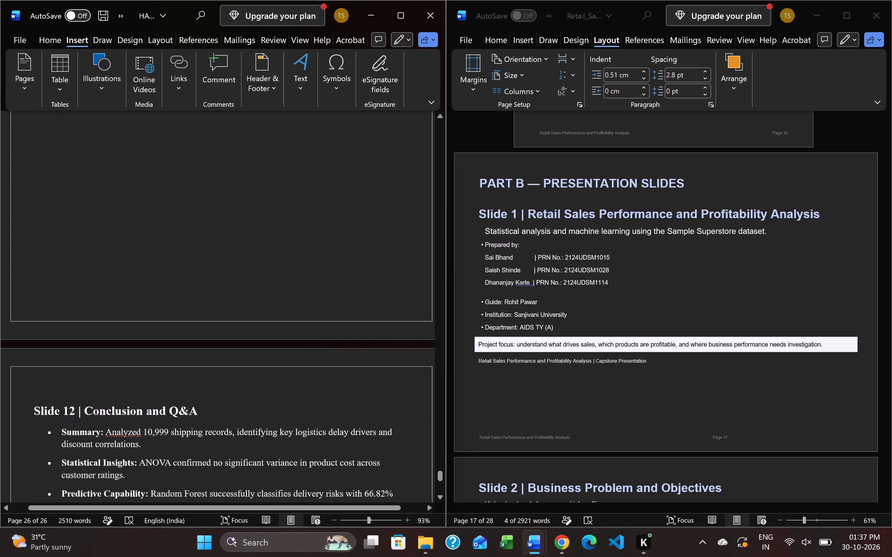
{"action": "scroll", "coordinate": [232, 236], "scroll_direction": "up", "scroll_amount": 1}
{"action": "scroll", "coordinate": [520, 250], "scroll_direction": "down", "scroll_amount": 3}
{"action": "scroll", "coordinate": [321, 270], "scroll_direction": "up", "scroll_amount": 1}
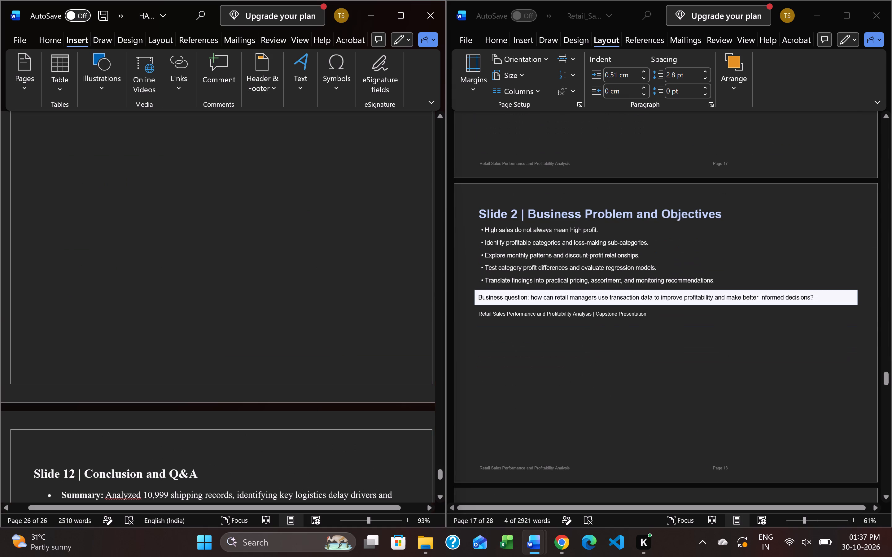
{"action": "scroll", "coordinate": [321, 270], "scroll_direction": "up", "scroll_amount": 5}
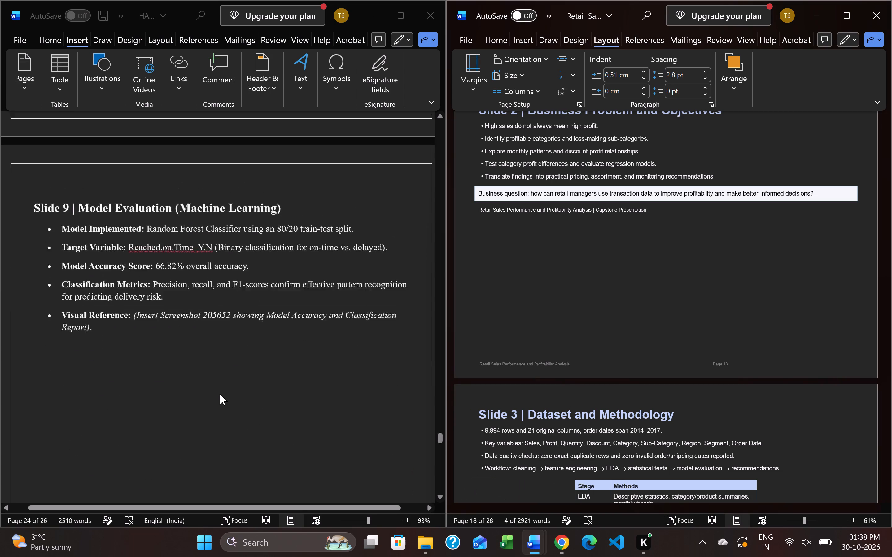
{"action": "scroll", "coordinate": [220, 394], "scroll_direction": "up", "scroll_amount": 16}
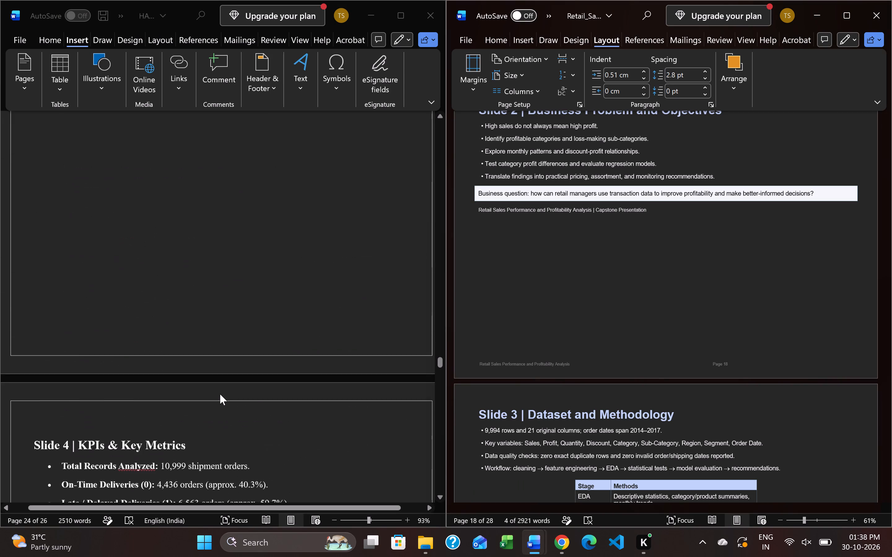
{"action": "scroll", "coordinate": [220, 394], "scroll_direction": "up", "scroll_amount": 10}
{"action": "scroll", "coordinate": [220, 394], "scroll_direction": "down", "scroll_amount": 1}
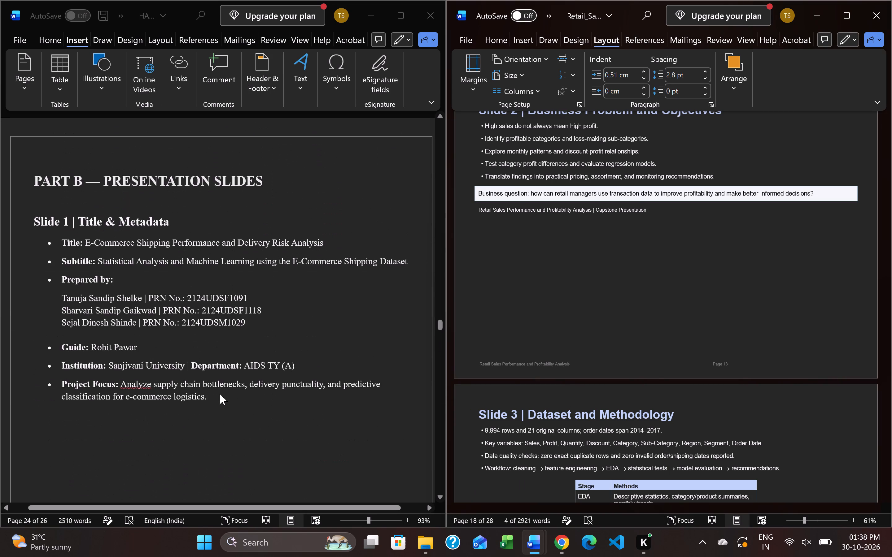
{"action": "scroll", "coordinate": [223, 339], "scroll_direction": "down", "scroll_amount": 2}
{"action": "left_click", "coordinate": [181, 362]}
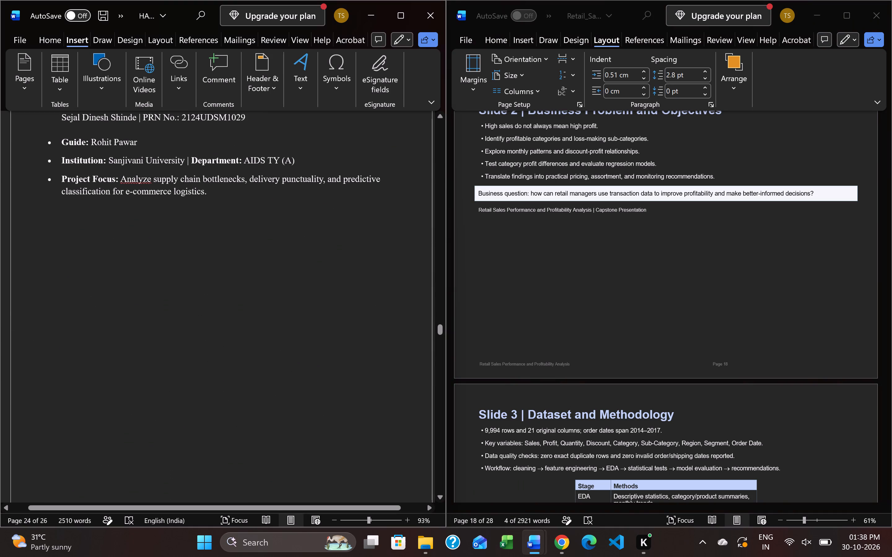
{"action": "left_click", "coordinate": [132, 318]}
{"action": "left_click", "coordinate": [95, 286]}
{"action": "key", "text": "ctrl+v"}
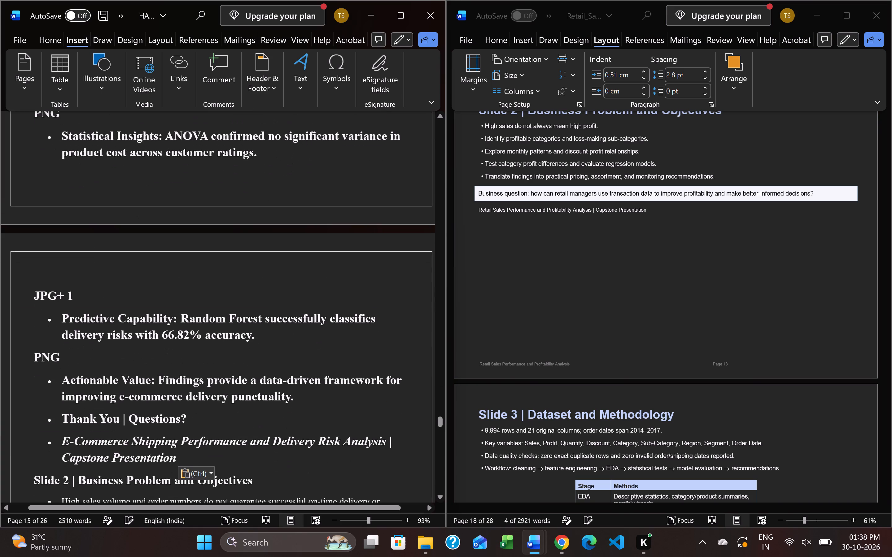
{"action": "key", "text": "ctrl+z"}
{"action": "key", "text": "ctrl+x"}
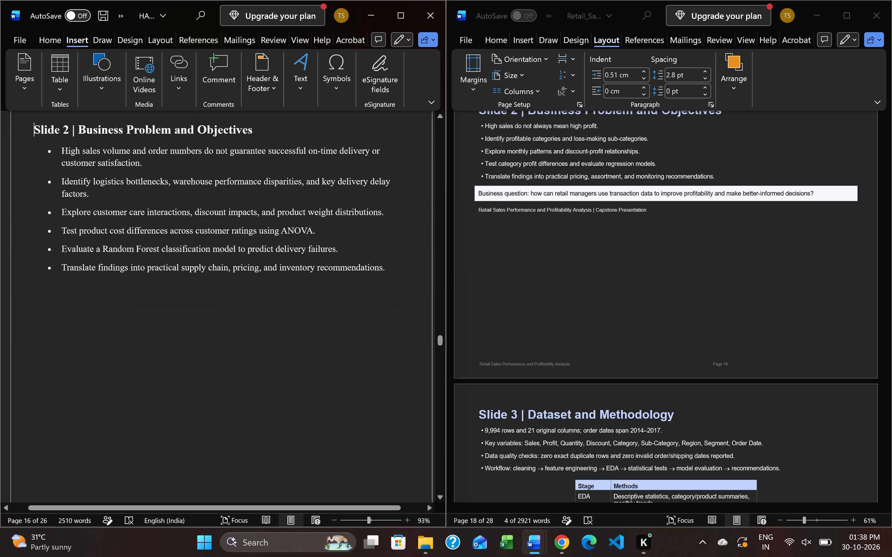
Dismiss the Quick Heal AntiVirus Pro update notification.
{"action": "left_click", "coordinate": [153, 369]}
{"action": "scroll", "coordinate": [153, 369], "scroll_direction": "down", "scroll_amount": 6}
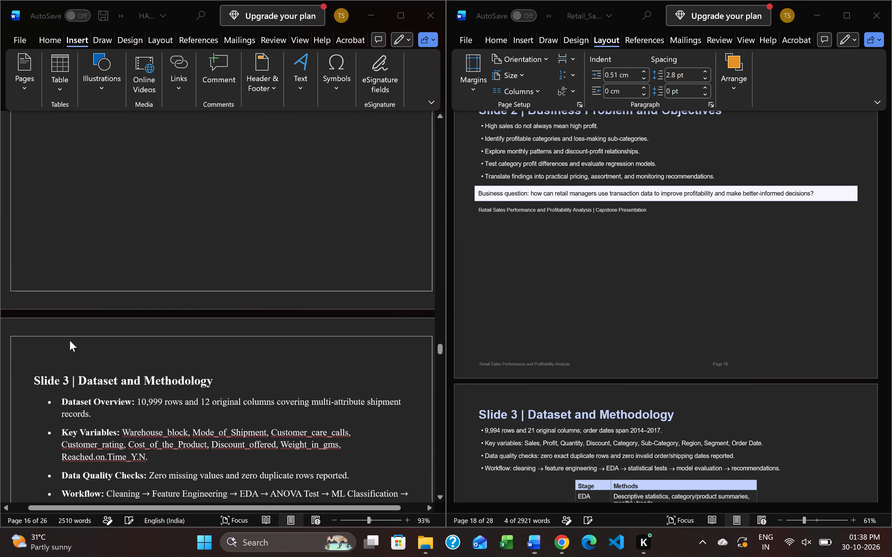
{"action": "scroll", "coordinate": [96, 264], "scroll_direction": "up", "scroll_amount": 2}
{"action": "left_click", "coordinate": [862, 425]}
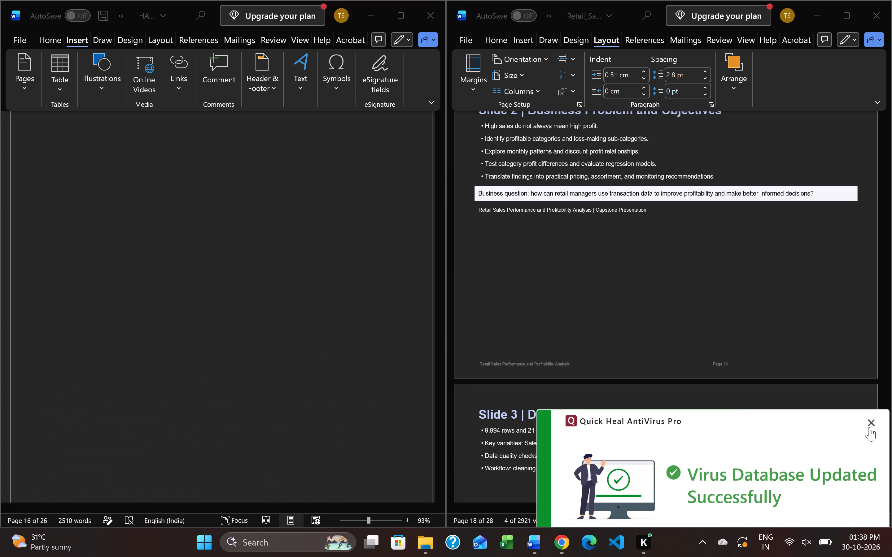
{"action": "left_click", "coordinate": [869, 418]}
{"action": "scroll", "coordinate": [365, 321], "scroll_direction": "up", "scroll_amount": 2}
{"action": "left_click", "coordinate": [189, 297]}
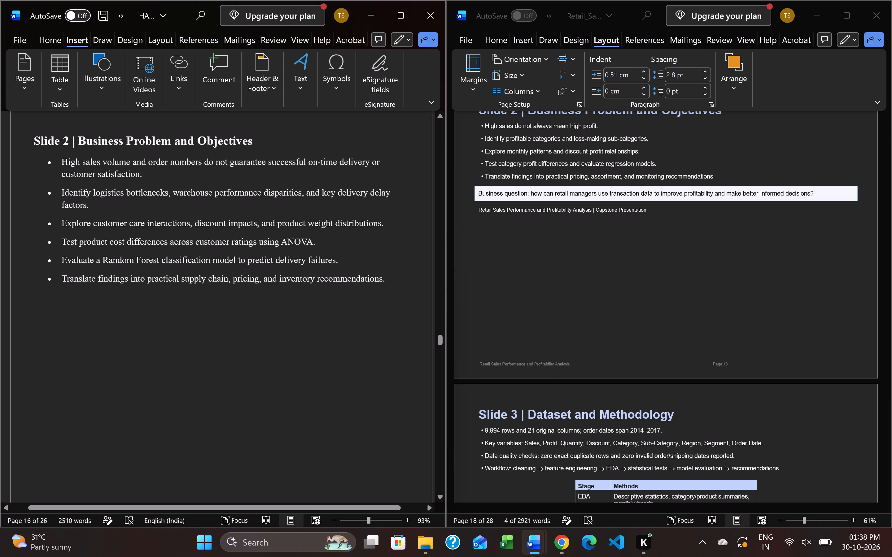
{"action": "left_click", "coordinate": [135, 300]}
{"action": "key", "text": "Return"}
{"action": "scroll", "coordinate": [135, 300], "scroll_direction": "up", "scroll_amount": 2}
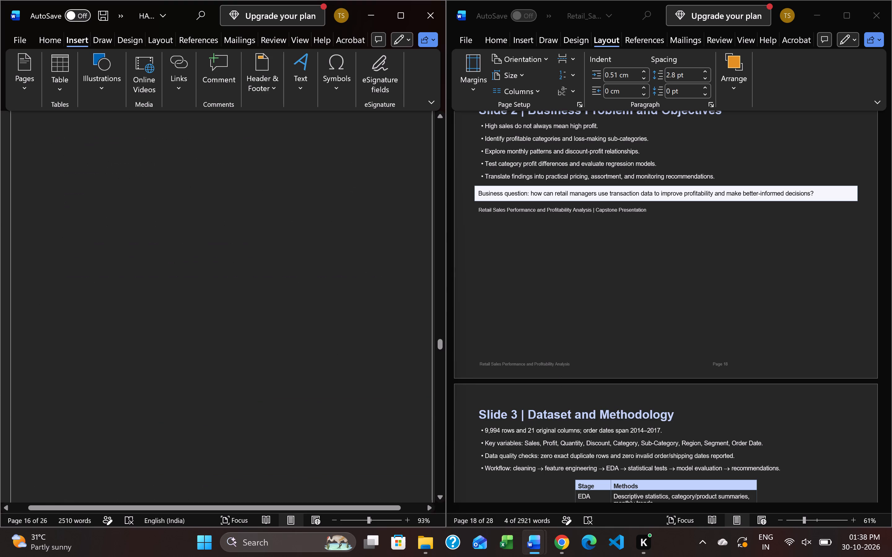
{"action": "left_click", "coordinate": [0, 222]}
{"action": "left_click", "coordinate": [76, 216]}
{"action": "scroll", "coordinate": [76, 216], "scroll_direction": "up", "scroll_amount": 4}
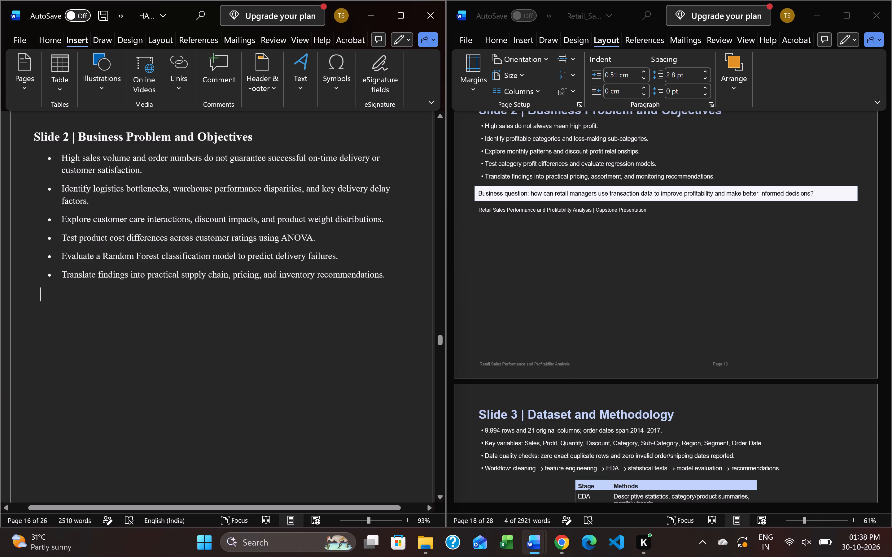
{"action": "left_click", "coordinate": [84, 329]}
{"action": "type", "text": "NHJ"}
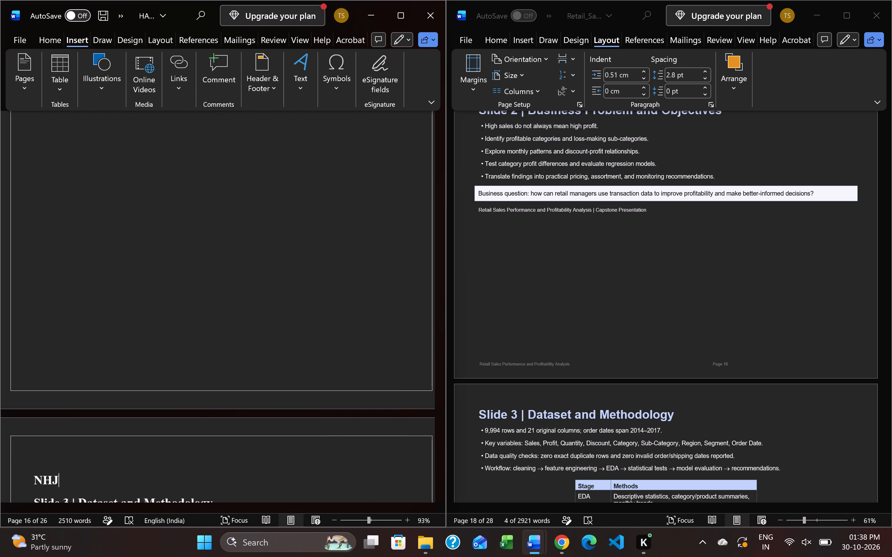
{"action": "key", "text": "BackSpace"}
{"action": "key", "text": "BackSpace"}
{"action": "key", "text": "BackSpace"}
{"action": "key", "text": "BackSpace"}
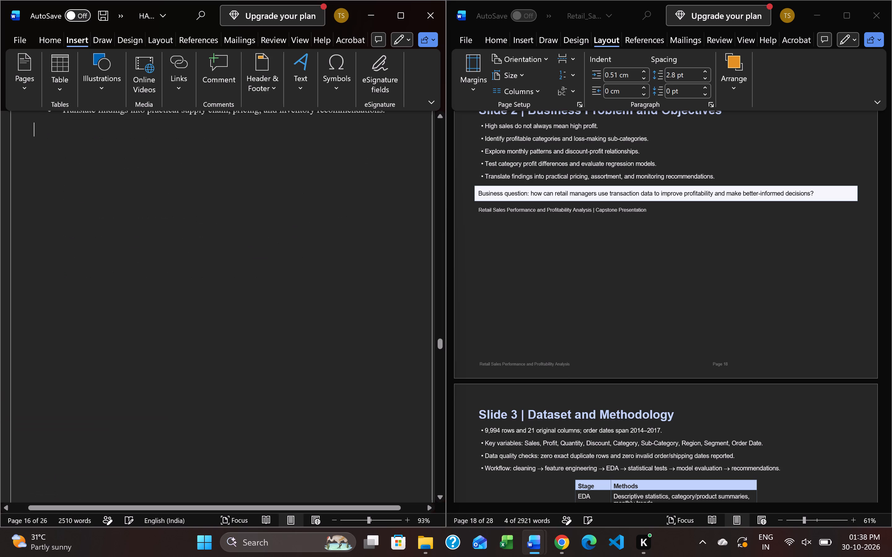
Add an unbulleted line after Slide 2's last bullet in the HALF-SPSS report and paste Gemini's copied Slides 2–12 text there.
{"action": "scroll", "coordinate": [126, 326], "scroll_direction": "up", "scroll_amount": 3}
{"action": "left_click", "coordinate": [378, 325]}
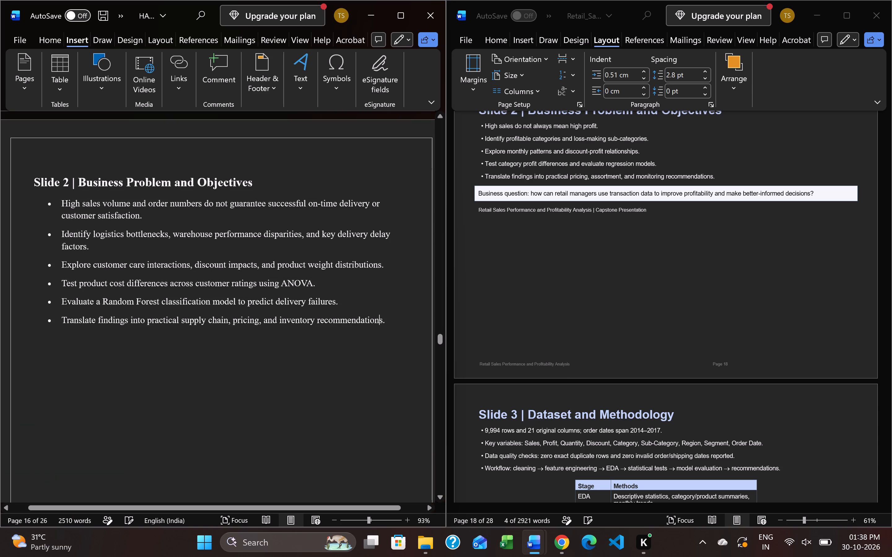
{"action": "left_click", "coordinate": [393, 324]}
{"action": "key", "text": "Return"}
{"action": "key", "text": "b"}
{"action": "key", "text": "BackSpace"}
{"action": "key", "text": "BackSpace"}
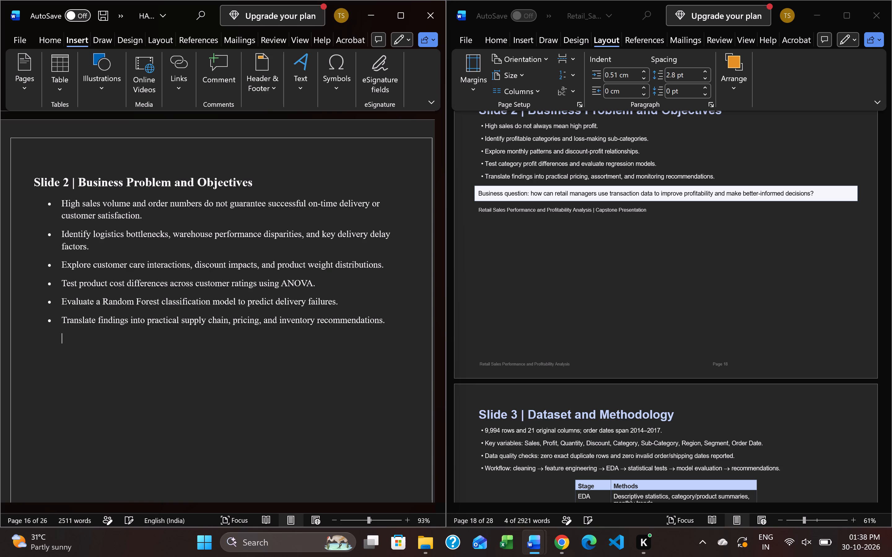
{"action": "key", "text": "ctrl+v"}
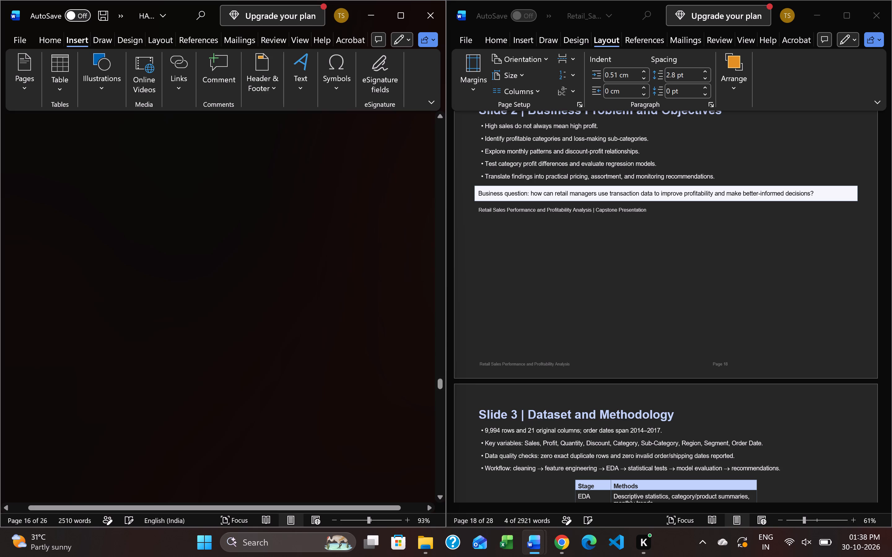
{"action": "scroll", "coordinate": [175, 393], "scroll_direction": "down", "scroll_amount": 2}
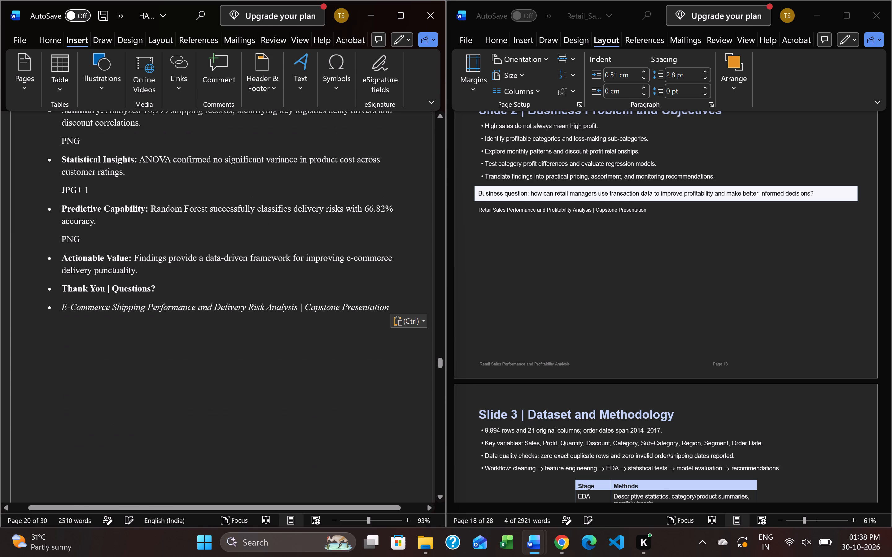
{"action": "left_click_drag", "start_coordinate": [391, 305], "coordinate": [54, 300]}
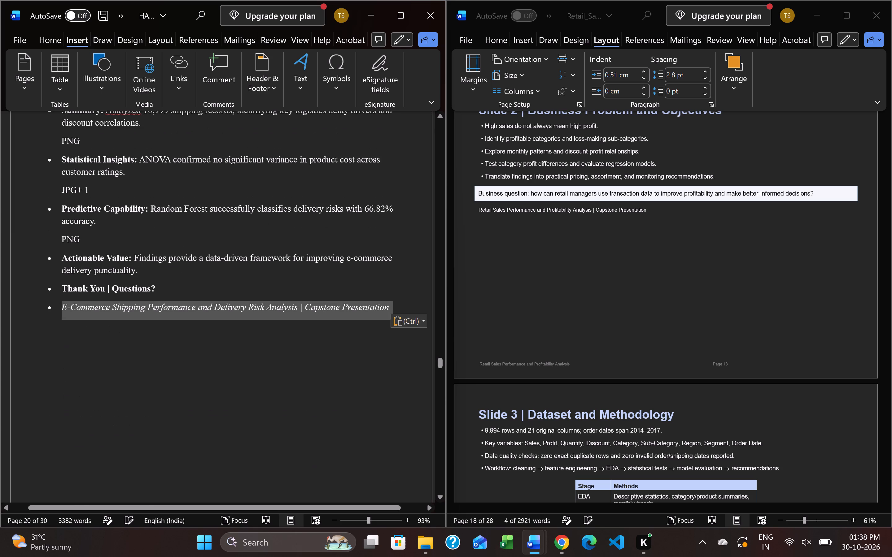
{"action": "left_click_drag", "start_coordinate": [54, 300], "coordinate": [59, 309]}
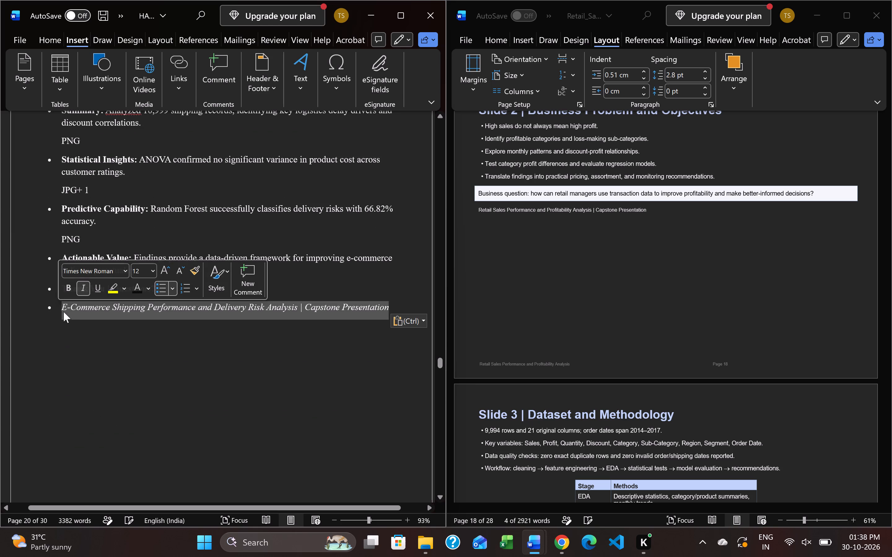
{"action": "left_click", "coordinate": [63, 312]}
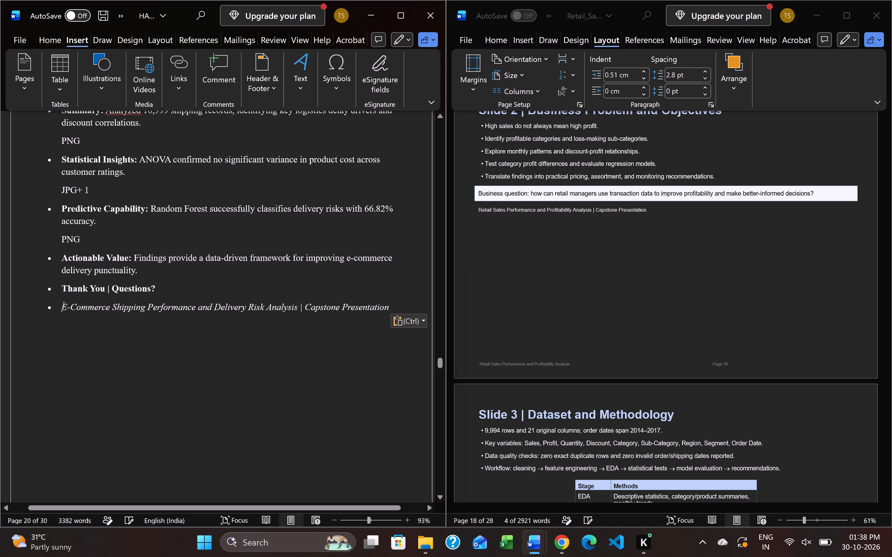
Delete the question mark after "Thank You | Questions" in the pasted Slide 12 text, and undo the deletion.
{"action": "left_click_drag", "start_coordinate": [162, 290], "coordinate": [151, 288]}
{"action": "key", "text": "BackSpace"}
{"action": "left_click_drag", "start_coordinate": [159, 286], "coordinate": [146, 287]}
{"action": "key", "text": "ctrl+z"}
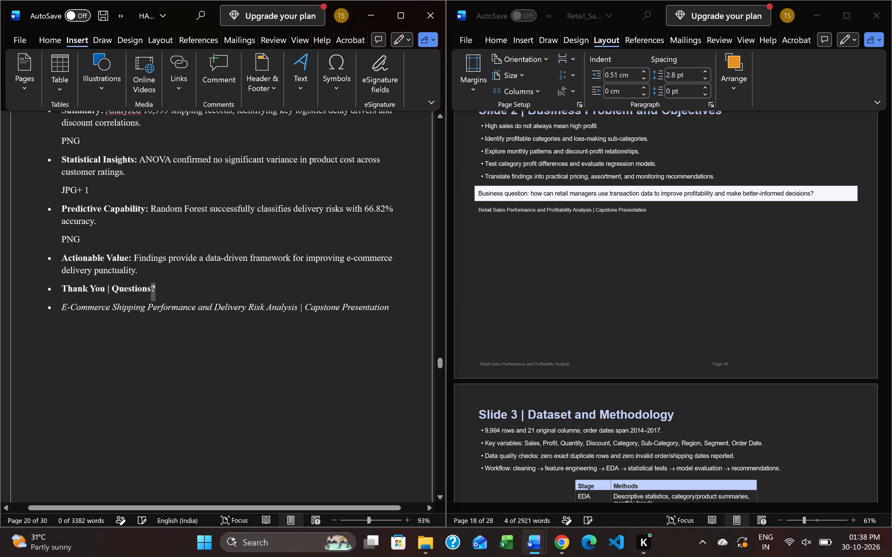
Undo the paste of Gemini's Slides 2–12 text in the HALF-SPSS report.
{"action": "left_click", "coordinate": [212, 282]}
{"action": "scroll", "coordinate": [212, 282], "scroll_direction": "up", "scroll_amount": 2}
{"action": "scroll", "coordinate": [213, 323], "scroll_direction": "up", "scroll_amount": 1}
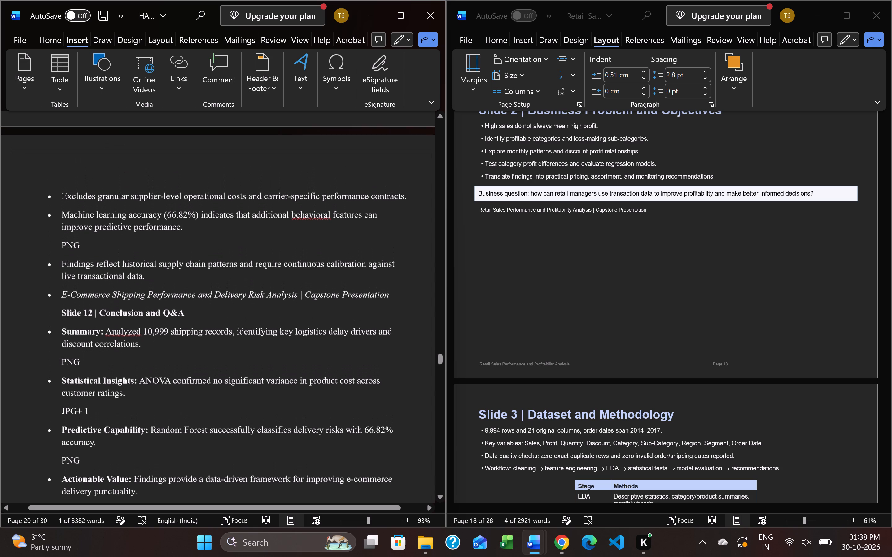
{"action": "scroll", "coordinate": [213, 323], "scroll_direction": "down", "scroll_amount": 1}
{"action": "key", "text": "ctrl+z"}
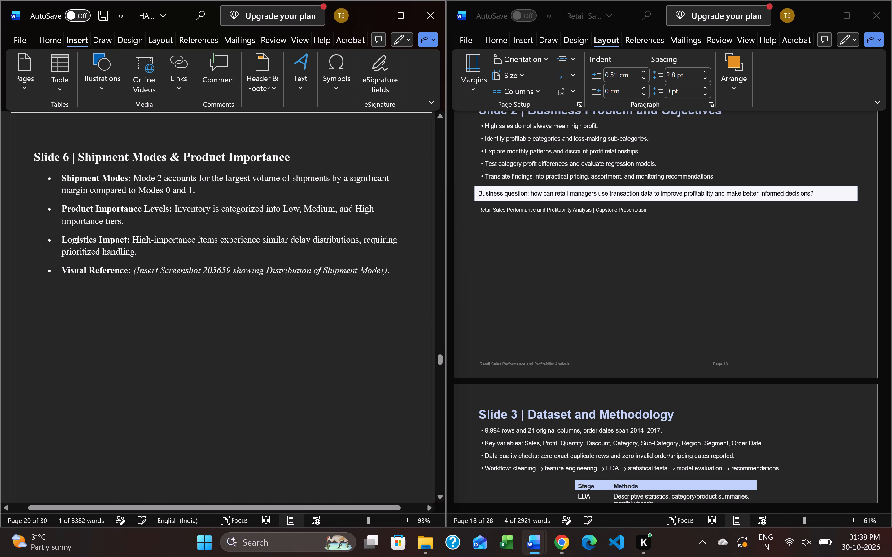
{"action": "scroll", "coordinate": [181, 353], "scroll_direction": "up", "scroll_amount": 2}
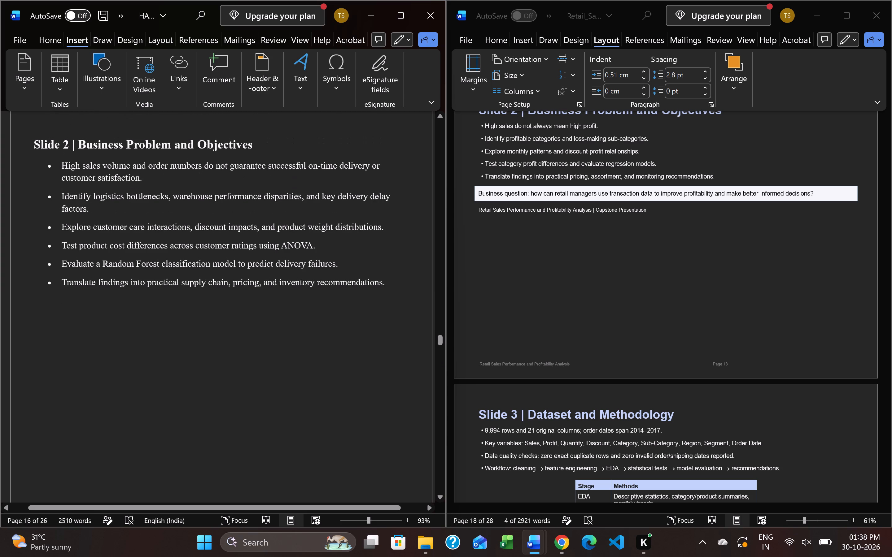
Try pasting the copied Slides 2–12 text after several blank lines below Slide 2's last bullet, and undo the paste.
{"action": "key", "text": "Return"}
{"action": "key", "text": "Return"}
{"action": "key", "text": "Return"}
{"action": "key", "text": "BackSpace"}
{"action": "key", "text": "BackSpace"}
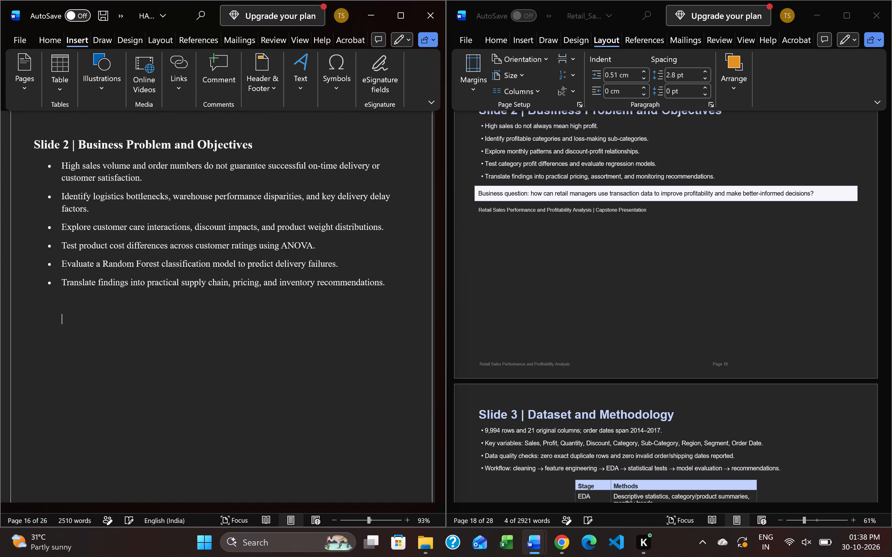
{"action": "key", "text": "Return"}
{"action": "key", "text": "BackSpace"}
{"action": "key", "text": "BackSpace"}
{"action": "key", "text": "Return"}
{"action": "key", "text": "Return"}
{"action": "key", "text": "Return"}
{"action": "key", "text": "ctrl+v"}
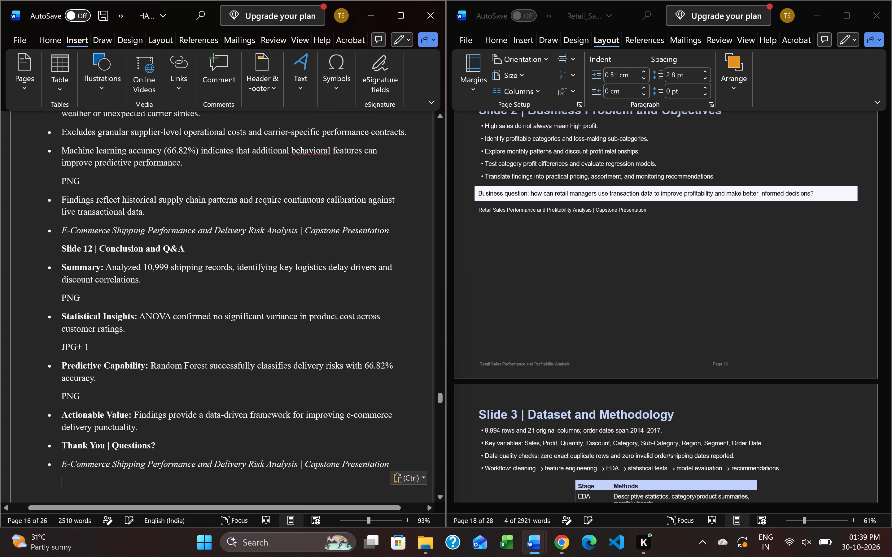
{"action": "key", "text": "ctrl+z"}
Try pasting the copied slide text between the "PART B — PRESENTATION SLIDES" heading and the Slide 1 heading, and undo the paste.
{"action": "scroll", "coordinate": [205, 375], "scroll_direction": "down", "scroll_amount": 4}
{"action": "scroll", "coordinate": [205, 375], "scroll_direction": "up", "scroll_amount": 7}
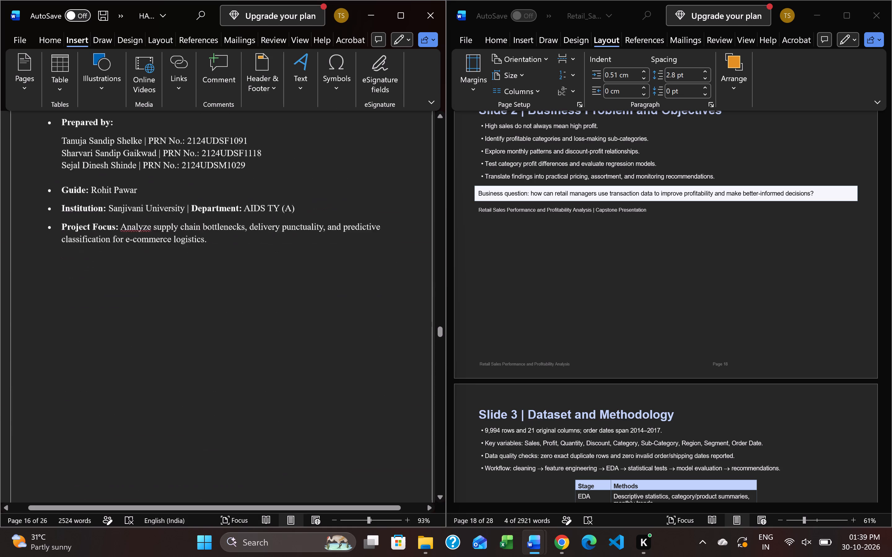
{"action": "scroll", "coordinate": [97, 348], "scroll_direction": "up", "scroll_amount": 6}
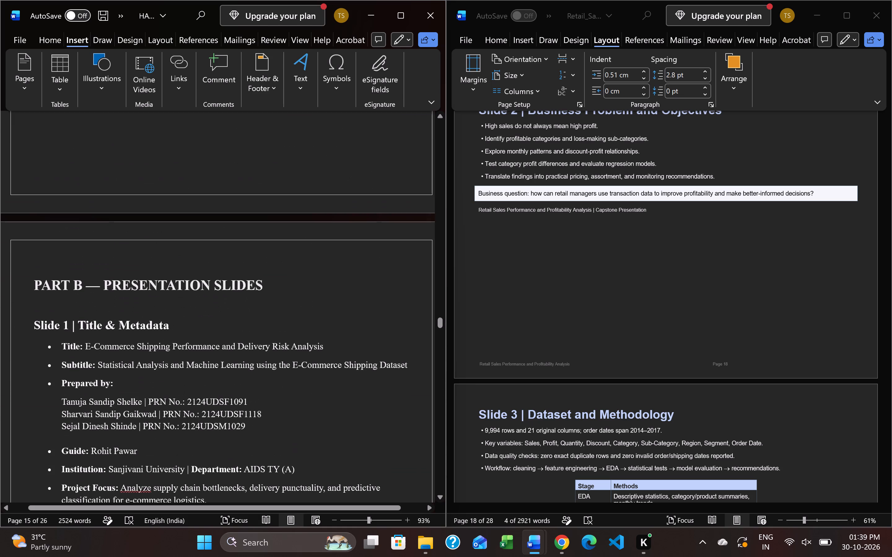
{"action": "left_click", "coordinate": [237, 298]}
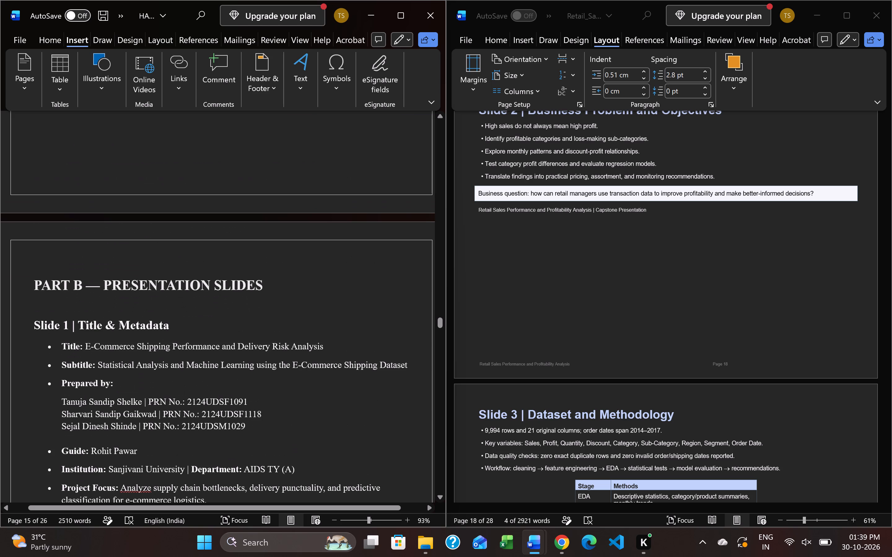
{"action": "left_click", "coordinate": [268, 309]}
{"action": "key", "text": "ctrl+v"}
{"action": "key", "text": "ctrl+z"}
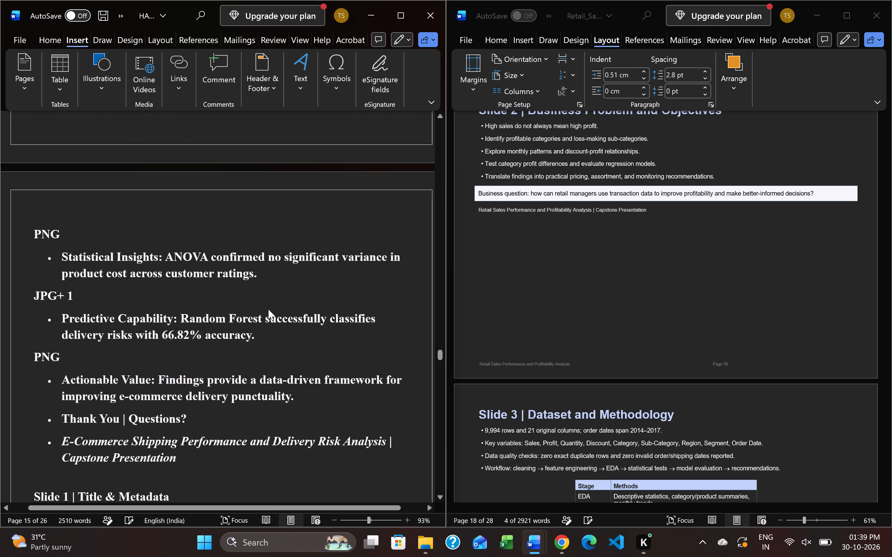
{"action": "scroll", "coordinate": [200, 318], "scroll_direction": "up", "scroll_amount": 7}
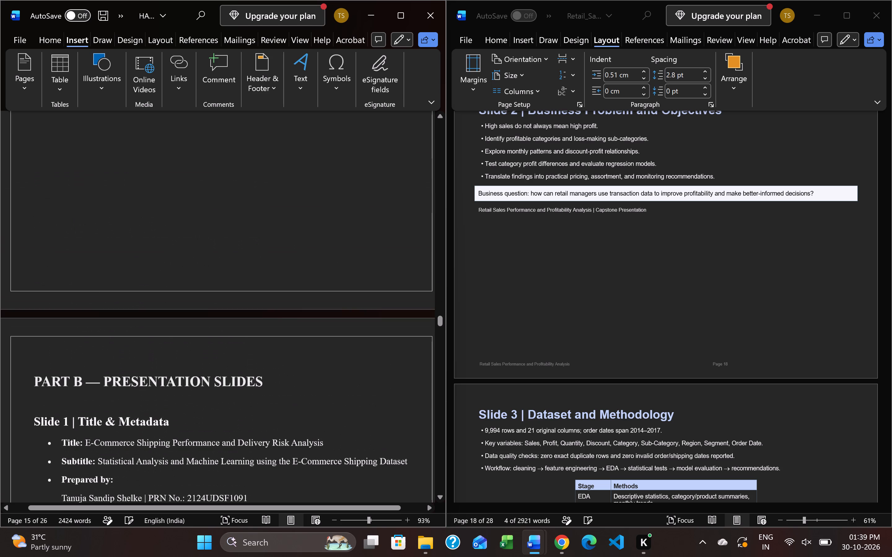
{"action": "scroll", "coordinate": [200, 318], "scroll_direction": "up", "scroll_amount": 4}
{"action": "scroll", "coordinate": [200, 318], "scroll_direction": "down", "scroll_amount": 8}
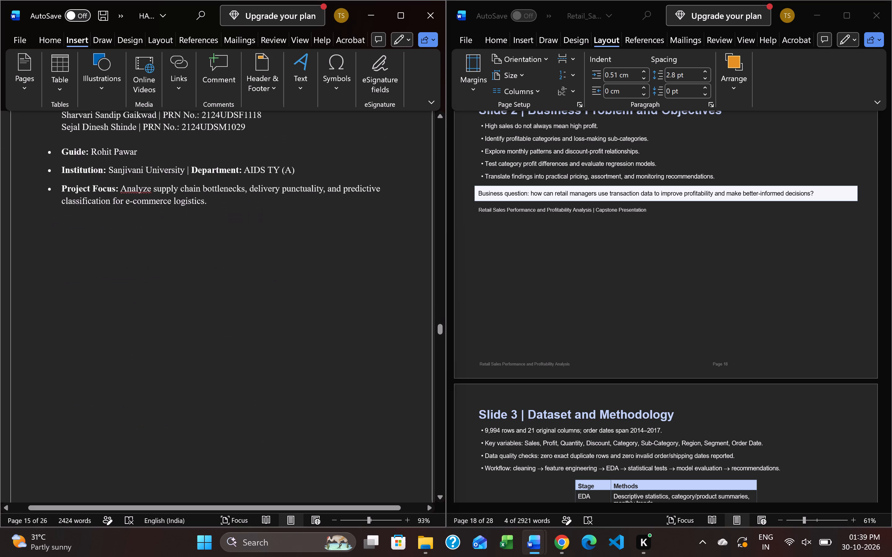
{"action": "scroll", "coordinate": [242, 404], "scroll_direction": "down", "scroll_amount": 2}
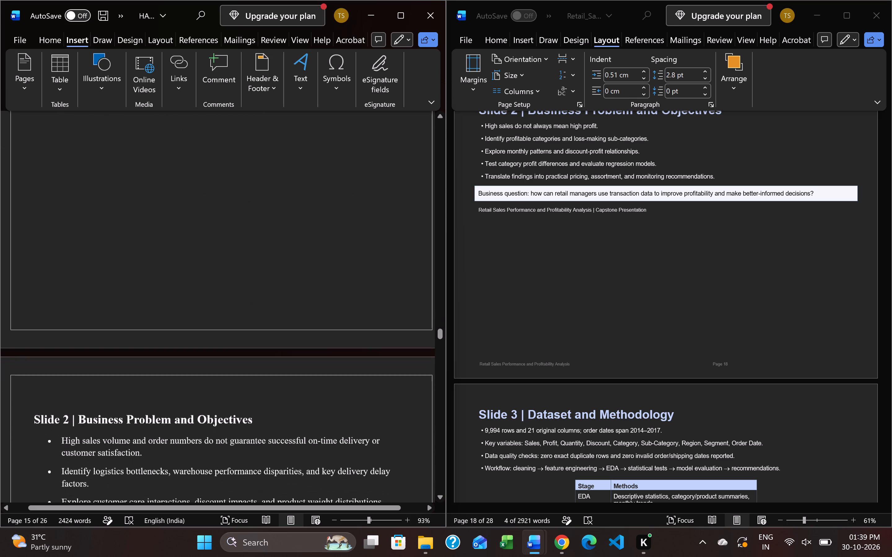
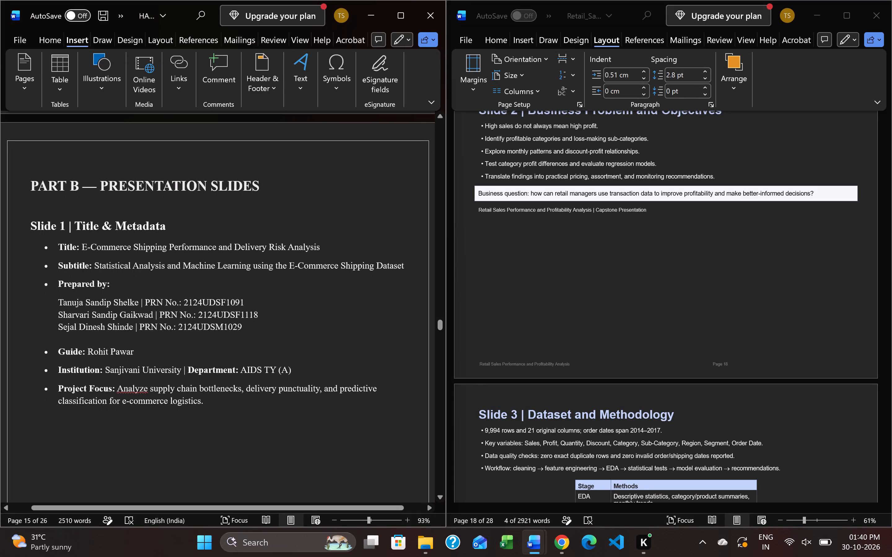
Delete all existing slide content below the "PART B — PRESENTATION SLIDES" heading, from the Slide 1 heading to the document's end.
{"action": "left_click_drag", "start_coordinate": [31, 225], "coordinate": [273, 556]}
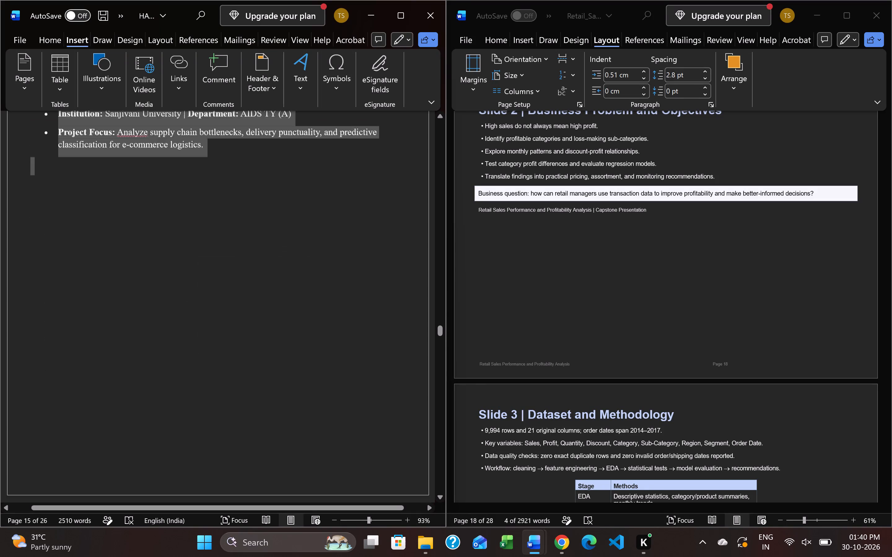
{"action": "left_click_drag", "start_coordinate": [273, 556], "coordinate": [271, 554]}
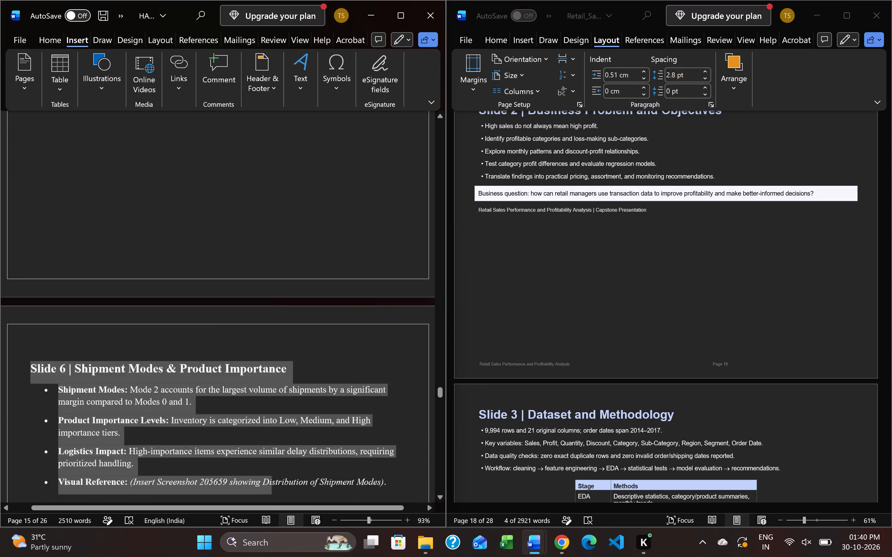
{"action": "left_click_drag", "start_coordinate": [271, 554], "coordinate": [260, 556]}
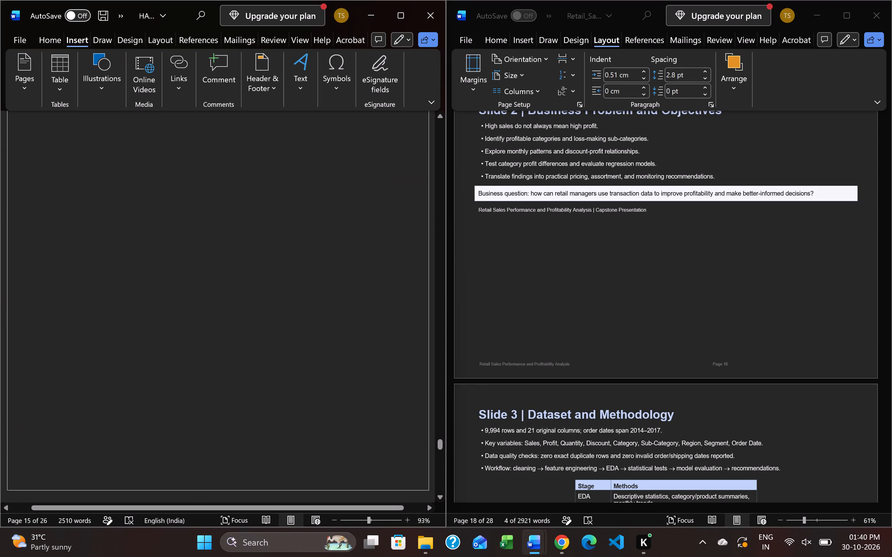
{"action": "left_click_drag", "start_coordinate": [260, 556], "coordinate": [201, 447]}
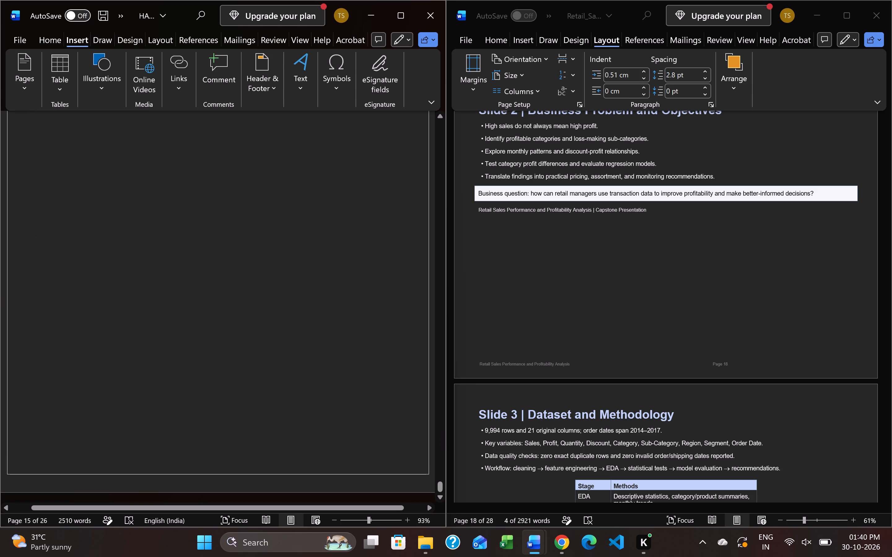
{"action": "left_click_drag", "start_coordinate": [201, 447], "coordinate": [177, 408]}
{"action": "key", "text": "BackSpace"}
{"action": "key", "text": "BackSpace"}
{"action": "key", "text": "BackSpace"}
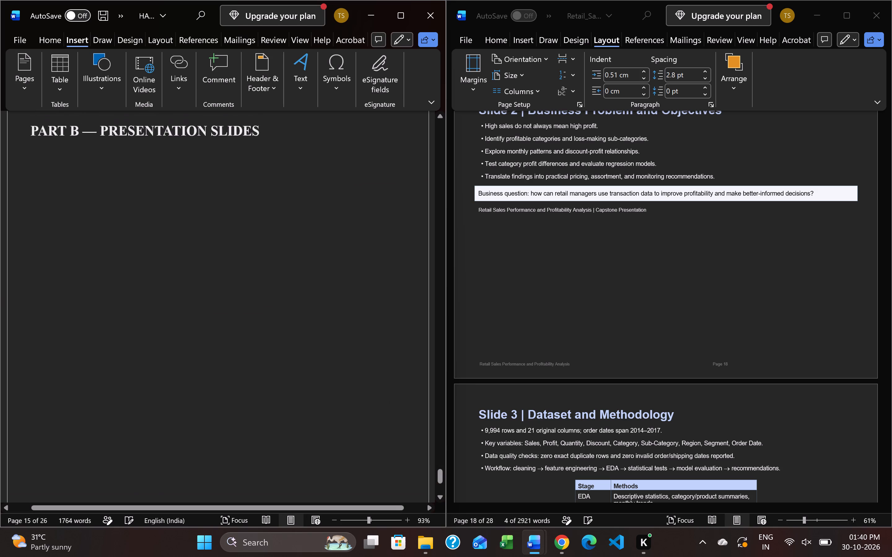
Add a placeholder line reading "HH" below the PART B heading and set its font size to 11.
{"action": "key", "text": "Return"}
{"action": "type", "text": "HH"}
{"action": "left_click_drag", "start_coordinate": [59, 171], "coordinate": [37, 166]}
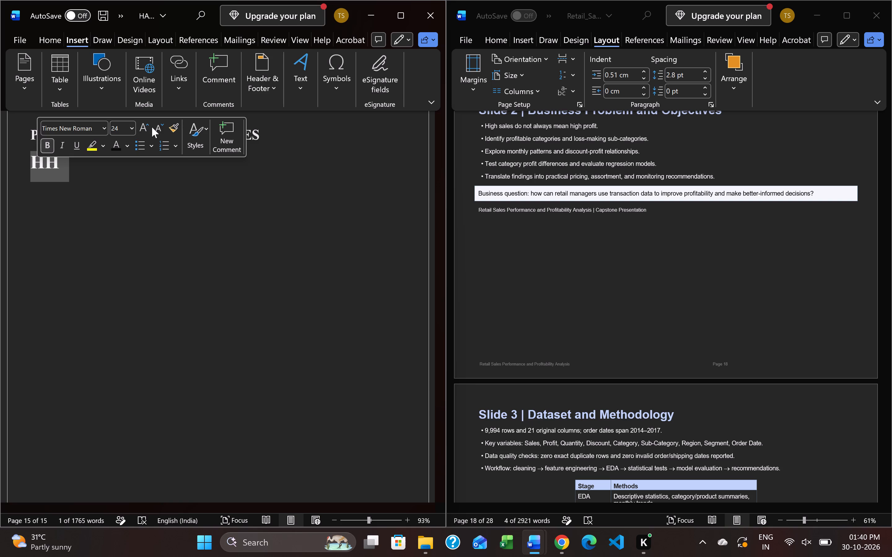
{"action": "triple_click", "coordinate": [152, 127]}
{"action": "left_click", "coordinate": [152, 127]}
{"action": "left_click_drag", "start_coordinate": [152, 127], "coordinate": [158, 127]}
{"action": "triple_click", "coordinate": [158, 127]}
{"action": "triple_click", "coordinate": [158, 127]}
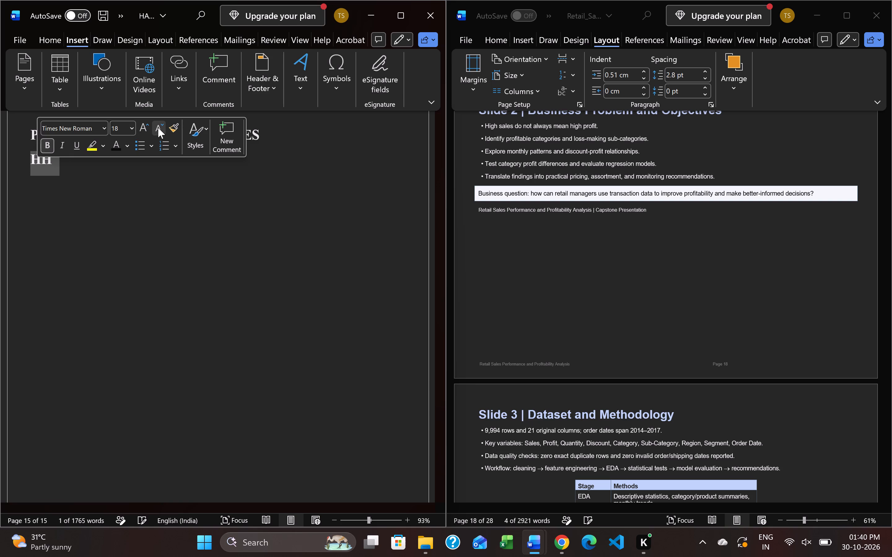
{"action": "left_click", "coordinate": [158, 127]}
{"action": "left_click", "coordinate": [75, 181]}
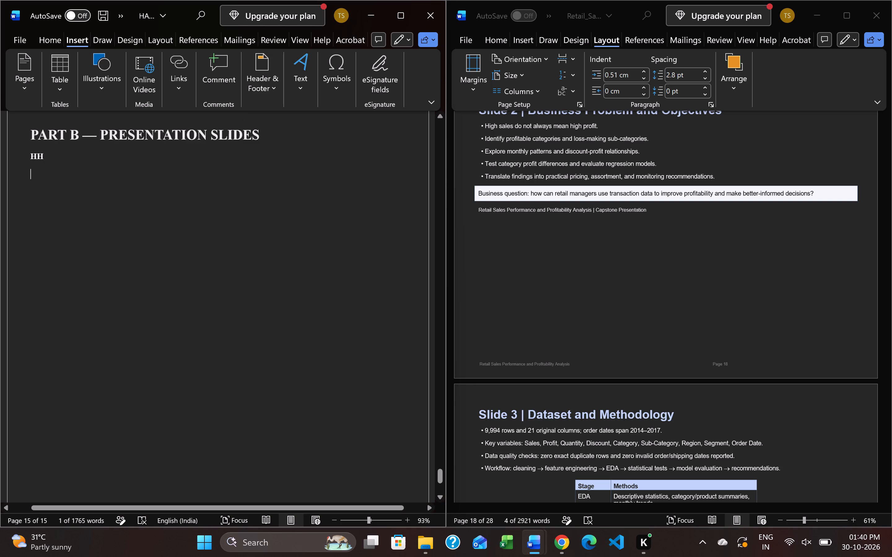
Replace the "HH" placeholder with the copied Slides 2–12 text from Gemini.
{"action": "left_click_drag", "start_coordinate": [55, 158], "coordinate": [33, 156]}
{"action": "left_click", "coordinate": [43, 140]}
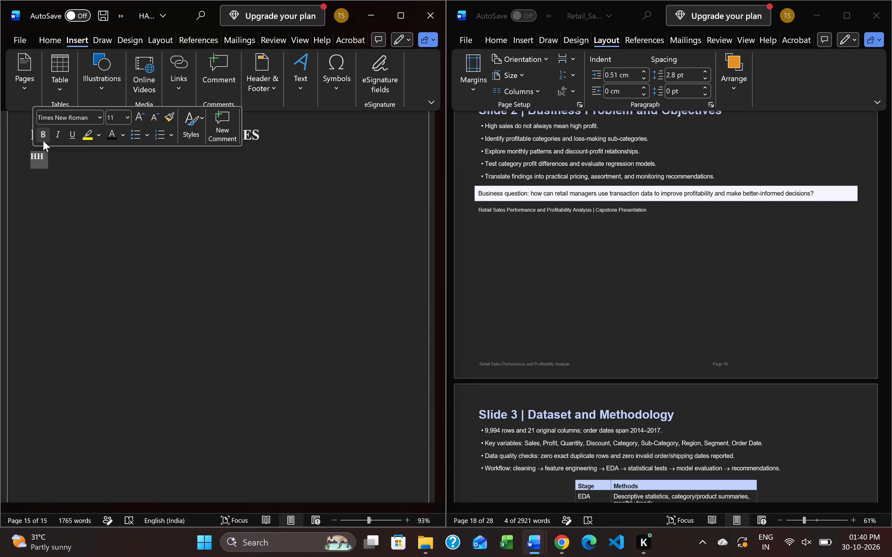
{"action": "key", "text": "ctrl+v"}
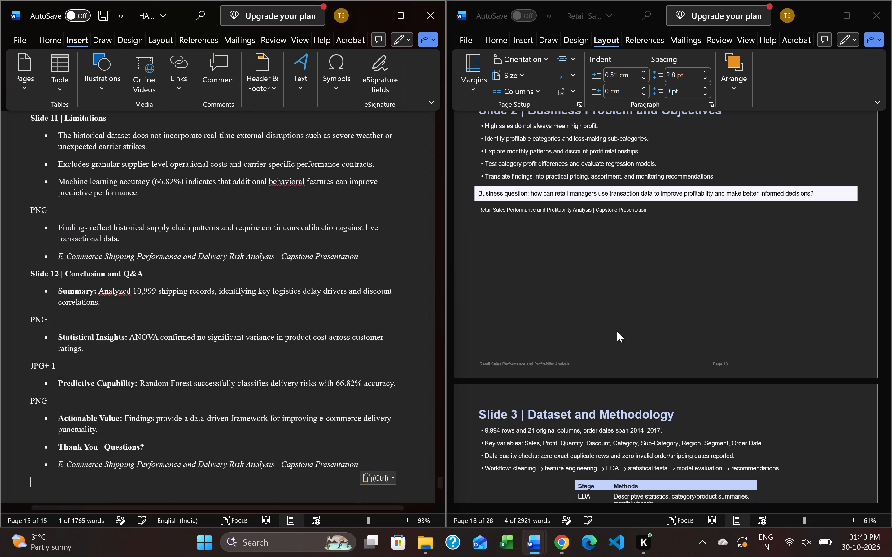
Examine the layout of the pasted Slides 2–12 text against the sample retail report's Slide 3.
{"action": "scroll", "coordinate": [620, 318], "scroll_direction": "down", "scroll_amount": 3}
{"action": "scroll", "coordinate": [212, 376], "scroll_direction": "down", "scroll_amount": 3}
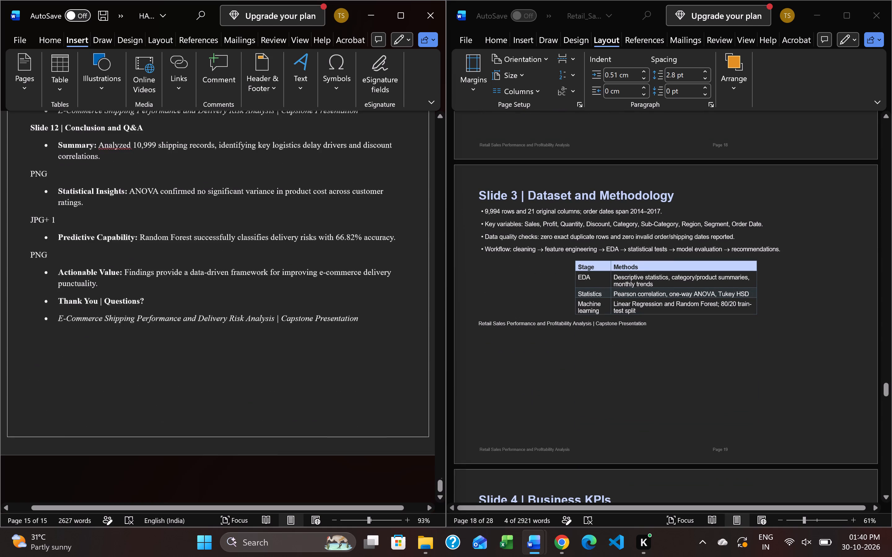
{"action": "scroll", "coordinate": [212, 376], "scroll_direction": "down", "scroll_amount": 2}
{"action": "scroll", "coordinate": [212, 376], "scroll_direction": "up", "scroll_amount": 13}
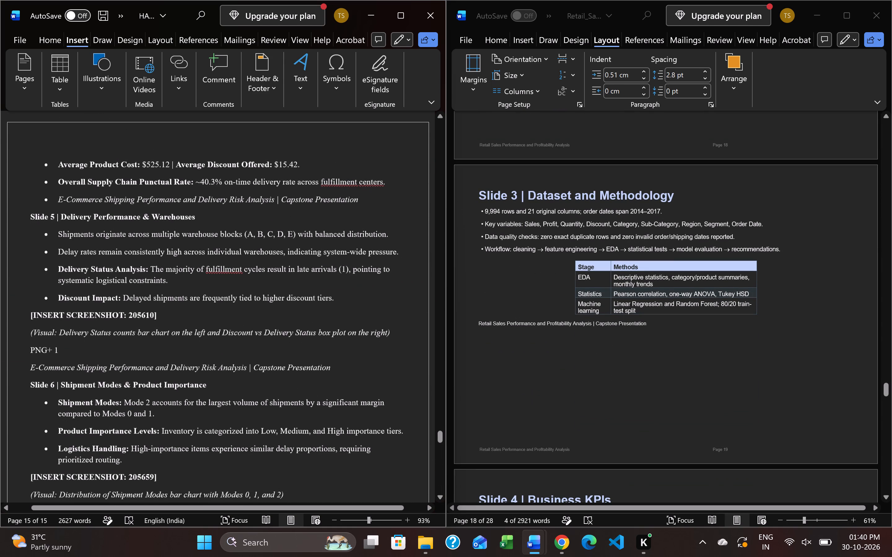
{"action": "scroll", "coordinate": [212, 376], "scroll_direction": "up", "scroll_amount": 3}
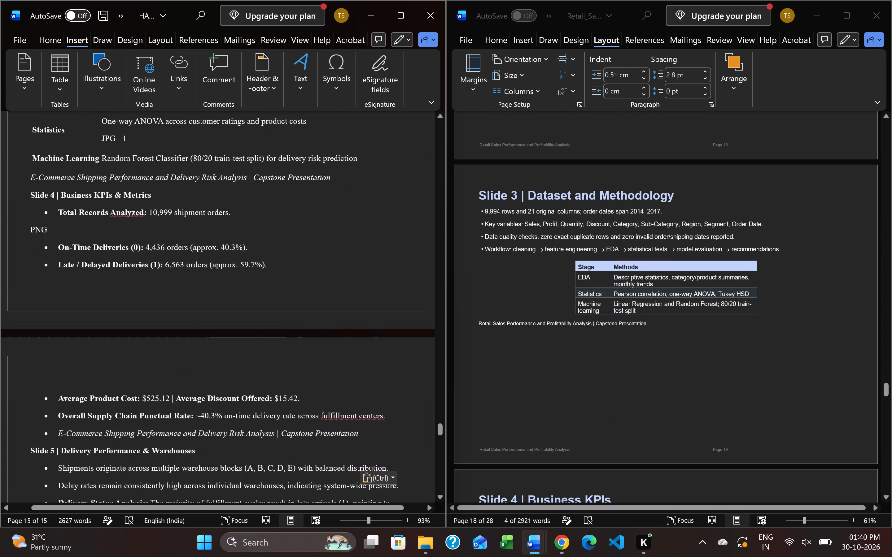
{"action": "scroll", "coordinate": [212, 384], "scroll_direction": "up", "scroll_amount": 3}
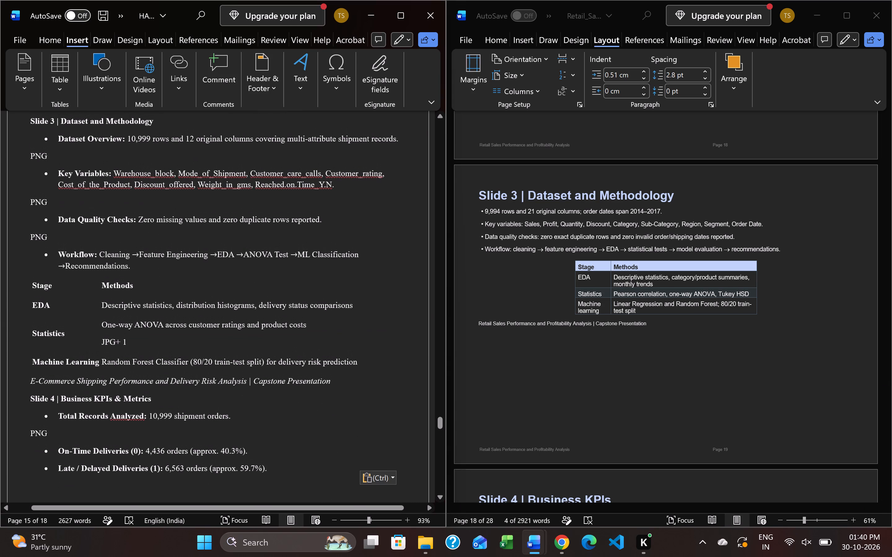
{"action": "scroll", "coordinate": [174, 430], "scroll_direction": "down", "scroll_amount": 2}
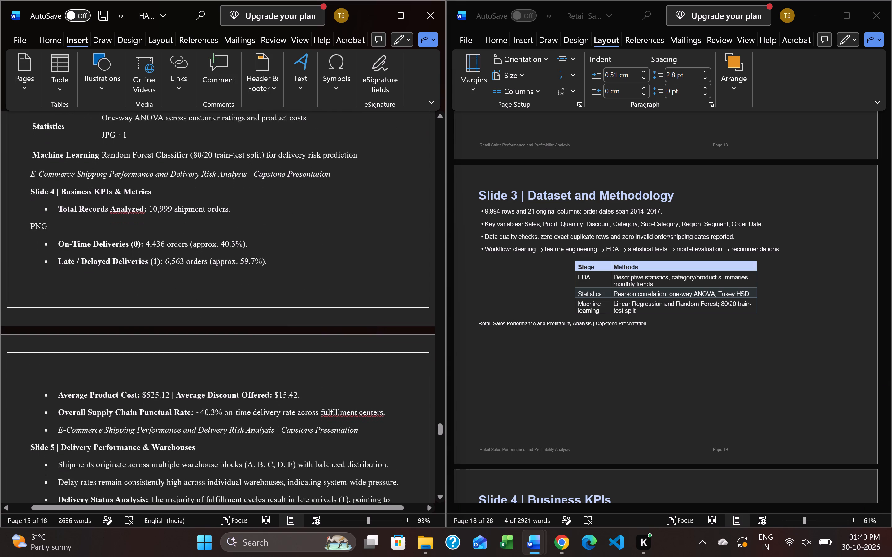
{"action": "scroll", "coordinate": [174, 430], "scroll_direction": "up", "scroll_amount": 4}
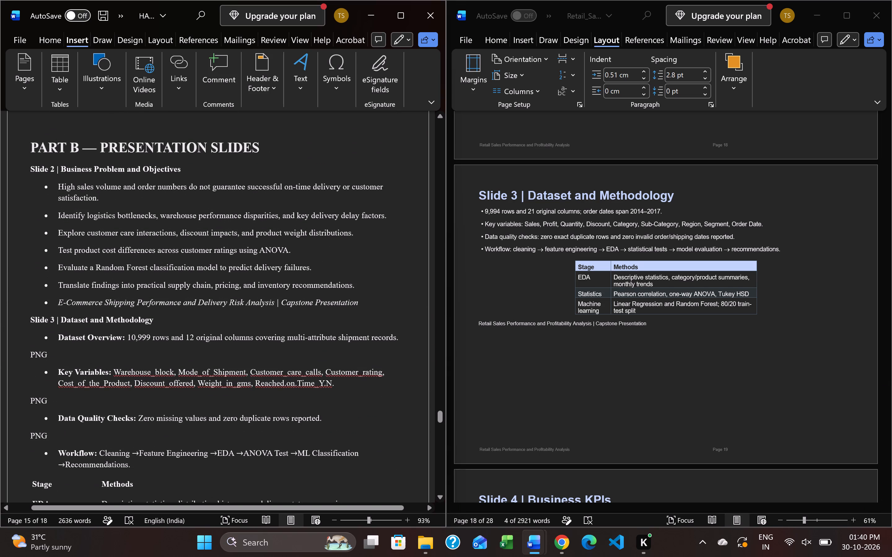
{"action": "left_click", "coordinate": [52, 189]}
{"action": "scroll", "coordinate": [100, 257], "scroll_direction": "down", "scroll_amount": 1}
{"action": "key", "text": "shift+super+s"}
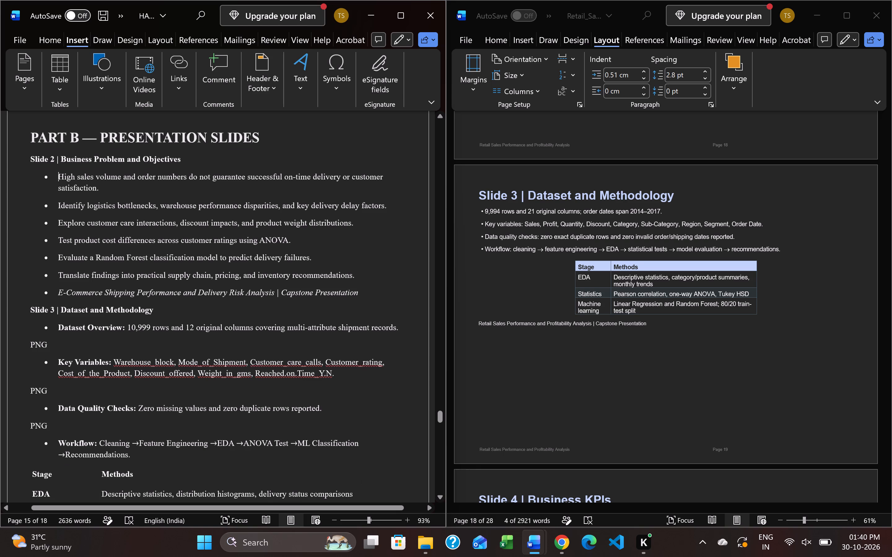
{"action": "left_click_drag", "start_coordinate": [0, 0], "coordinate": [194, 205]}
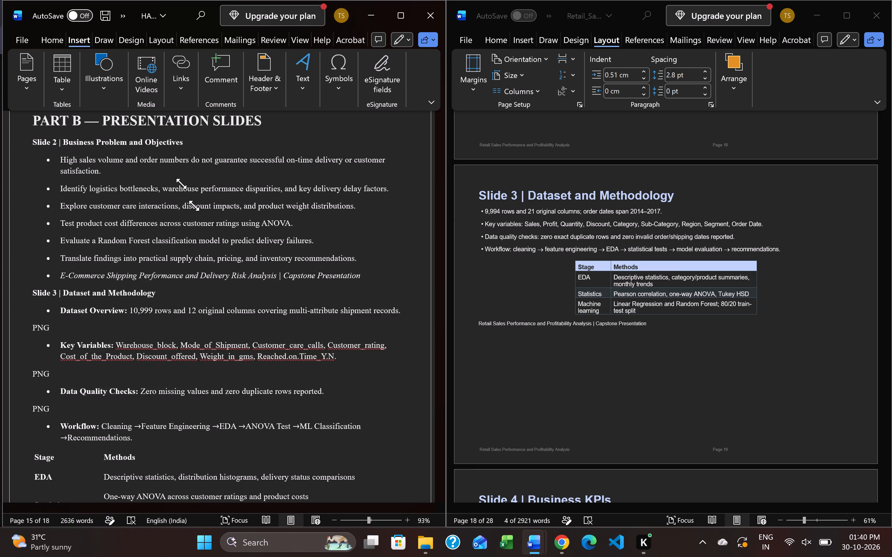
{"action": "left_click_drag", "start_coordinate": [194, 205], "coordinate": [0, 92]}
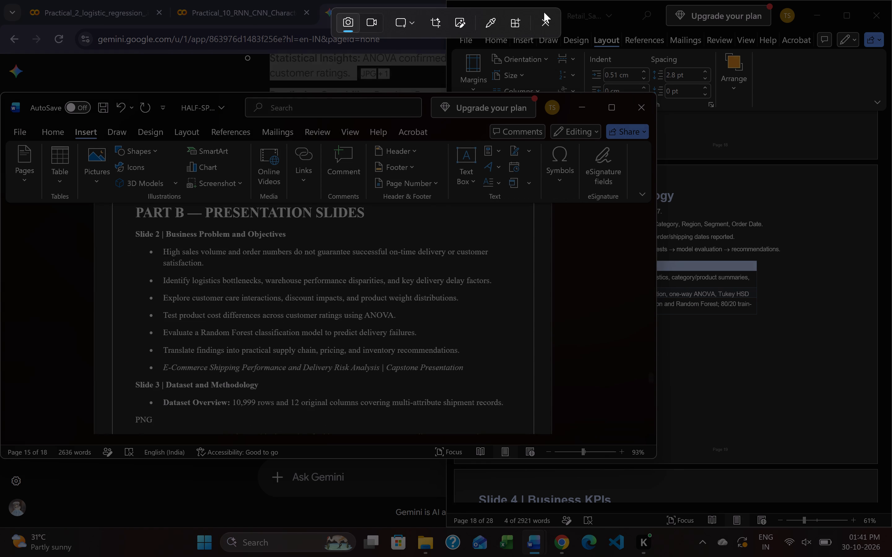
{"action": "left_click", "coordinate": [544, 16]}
{"action": "left_click", "coordinate": [605, 108]}
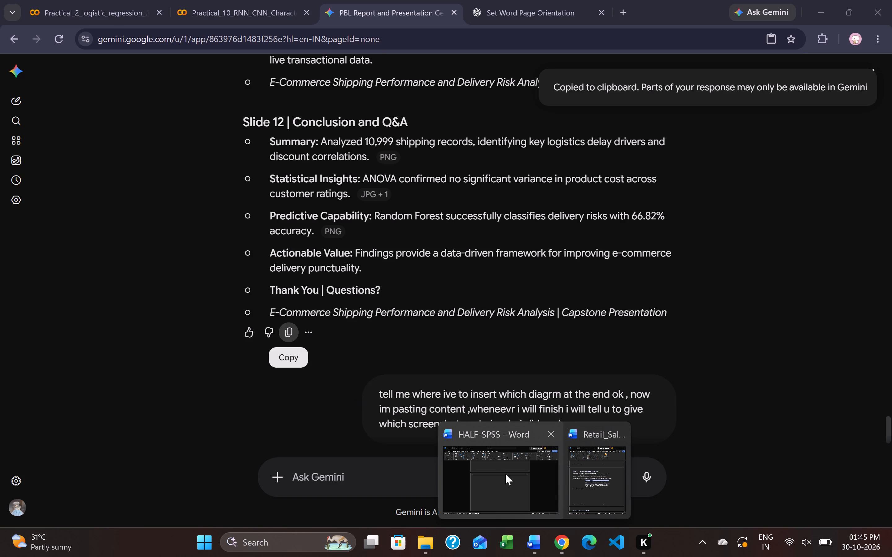
{"action": "left_click", "coordinate": [321, 288]}
{"action": "key", "text": "ctrl+v"}
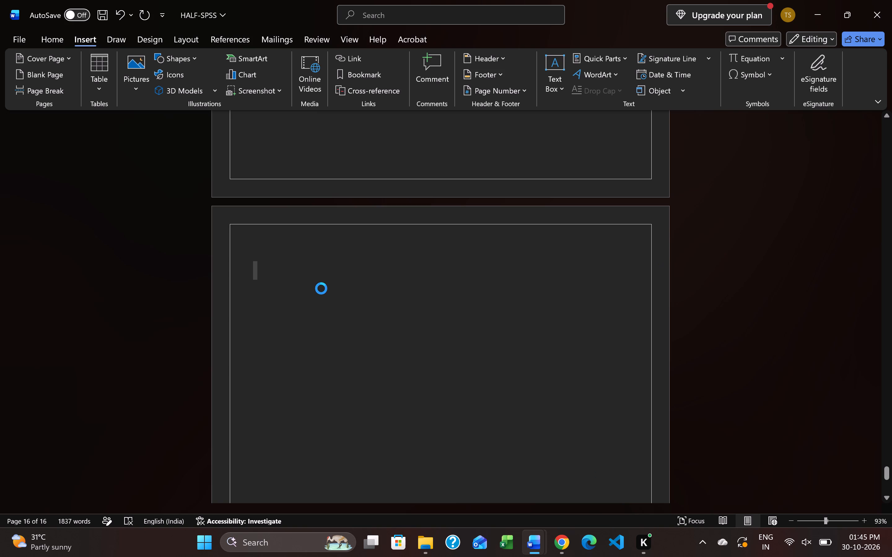
{"action": "scroll", "coordinate": [347, 373], "scroll_direction": "up", "scroll_amount": 3}
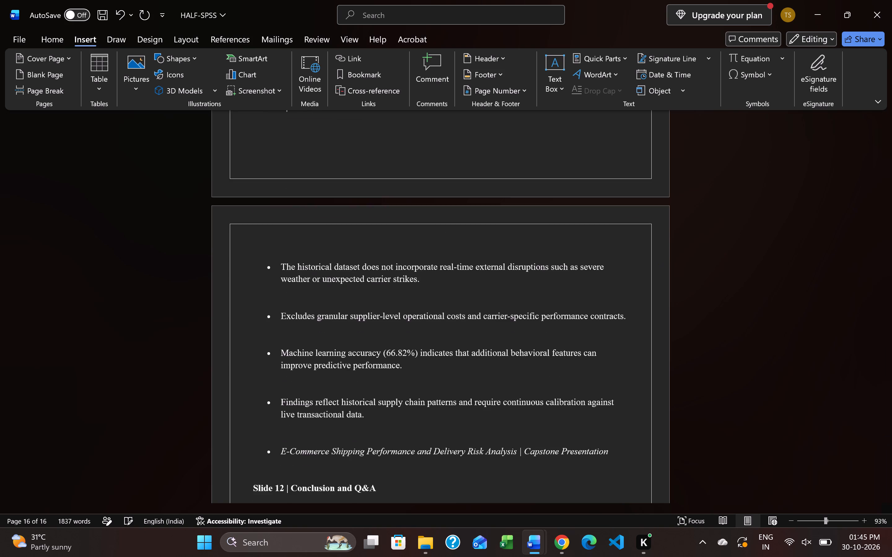
{"action": "scroll", "coordinate": [347, 373], "scroll_direction": "up", "scroll_amount": 6}
{"action": "scroll", "coordinate": [347, 373], "scroll_direction": "down", "scroll_amount": 2}
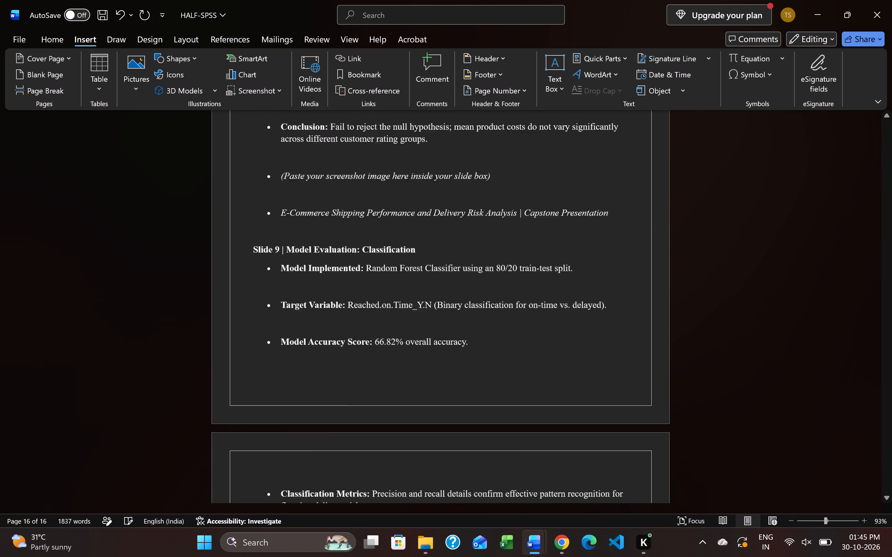
{"action": "scroll", "coordinate": [347, 373], "scroll_direction": "down", "scroll_amount": 7}
{"action": "scroll", "coordinate": [354, 343], "scroll_direction": "down", "scroll_amount": 4}
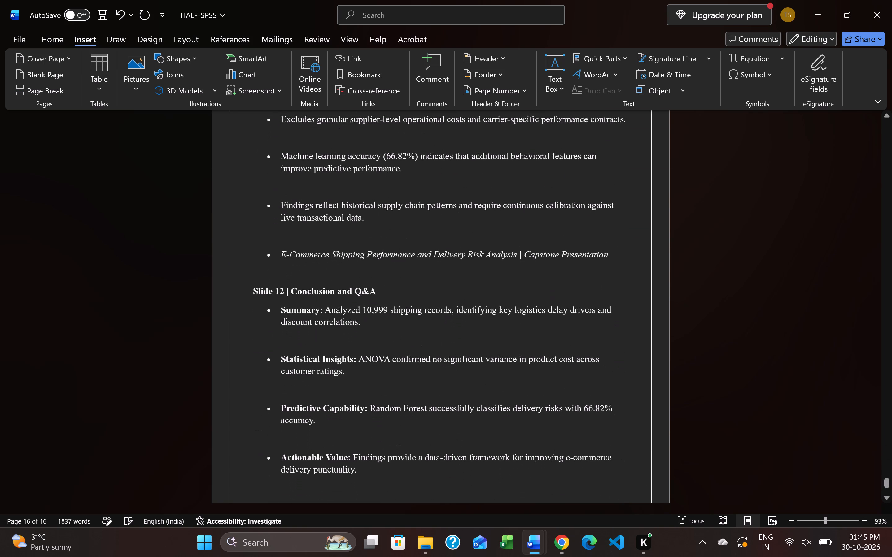
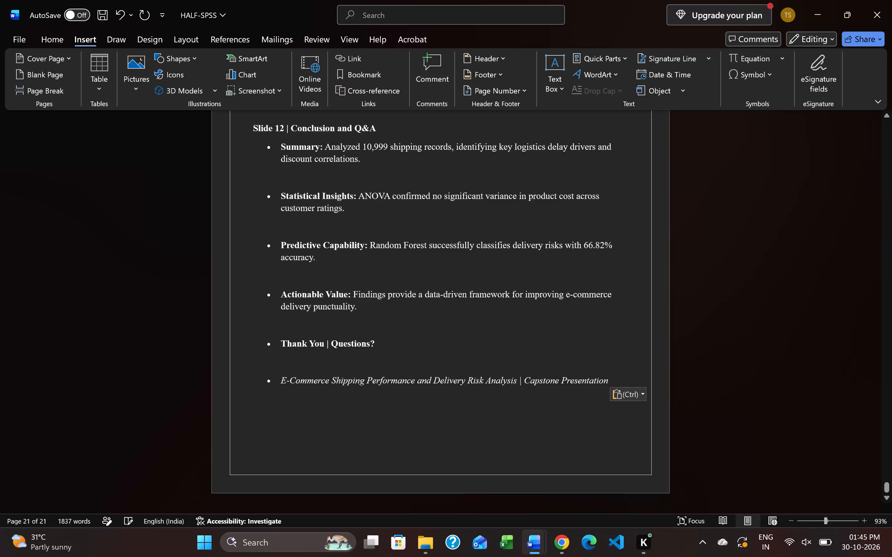
Review the pasted slide text from Slide 12 back up to Slide 1.
{"action": "left_click_drag", "start_coordinate": [615, 371], "coordinate": [599, 365]}
{"action": "left_click_drag", "start_coordinate": [599, 365], "coordinate": [334, 338]}
{"action": "scroll", "coordinate": [334, 338], "scroll_direction": "up", "scroll_amount": 3}
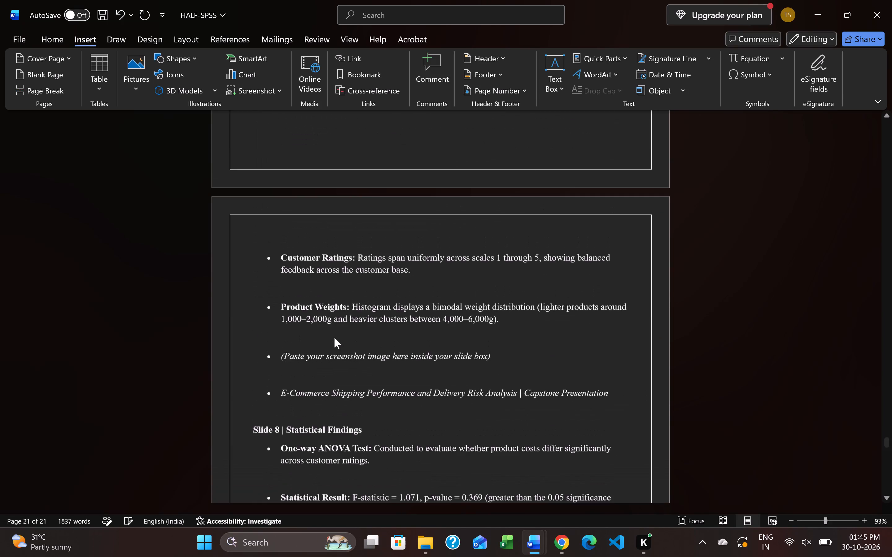
{"action": "scroll", "coordinate": [334, 338], "scroll_direction": "up", "scroll_amount": 1}
{"action": "scroll", "coordinate": [282, 278], "scroll_direction": "up", "scroll_amount": 5}
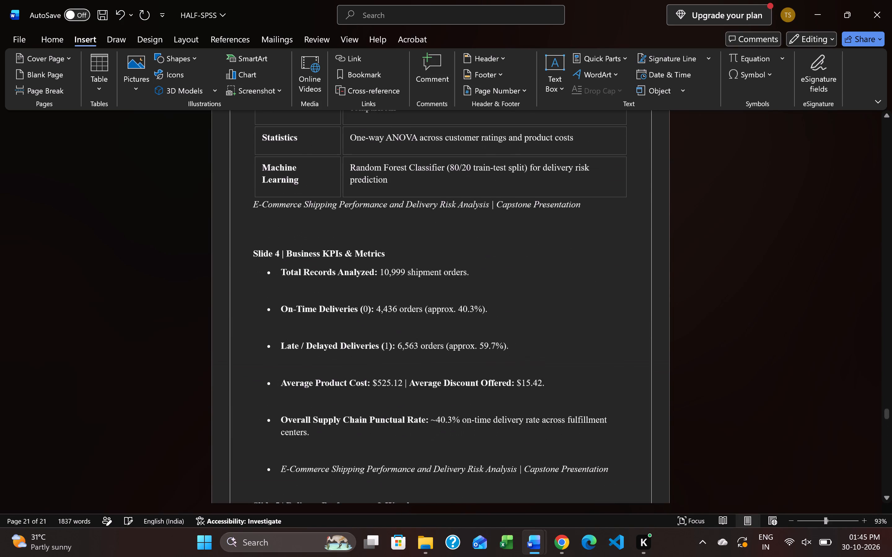
{"action": "scroll", "coordinate": [282, 278], "scroll_direction": "up", "scroll_amount": 5}
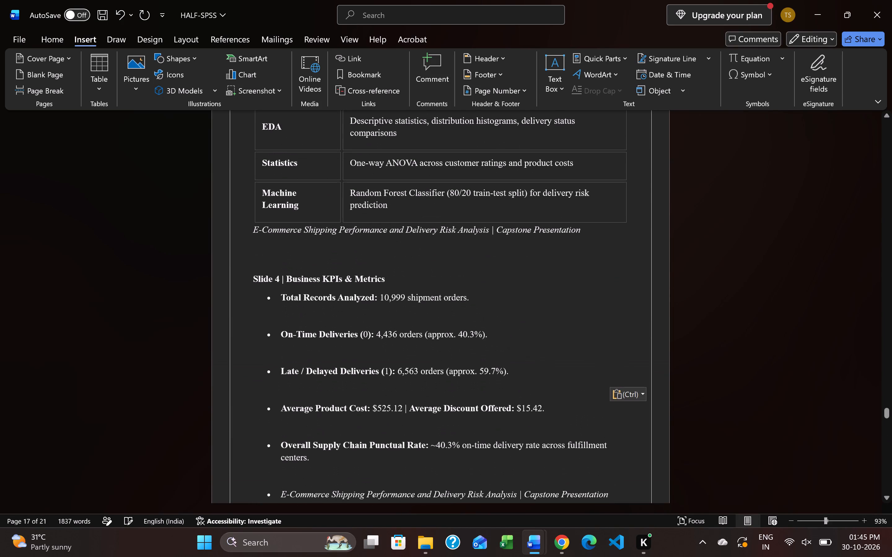
{"action": "scroll", "coordinate": [288, 315], "scroll_direction": "up", "scroll_amount": 15}
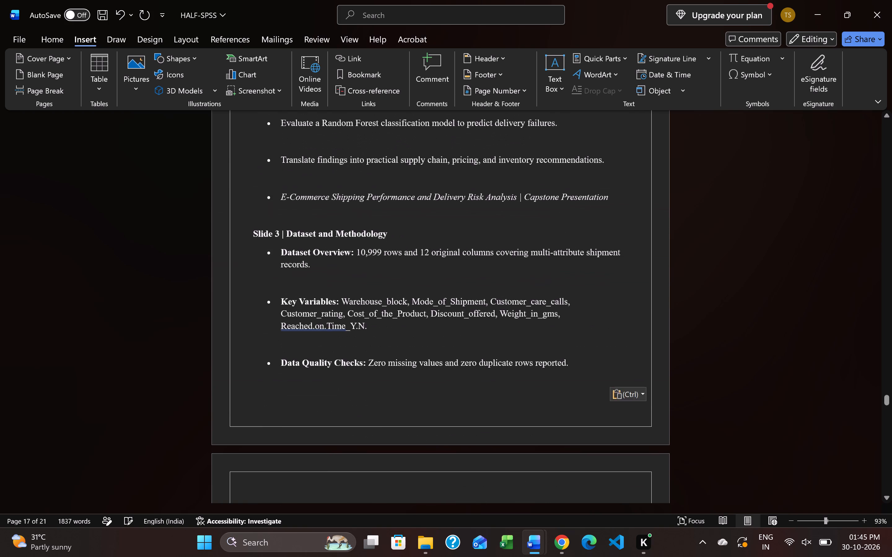
{"action": "scroll", "coordinate": [288, 315], "scroll_direction": "up", "scroll_amount": 7}
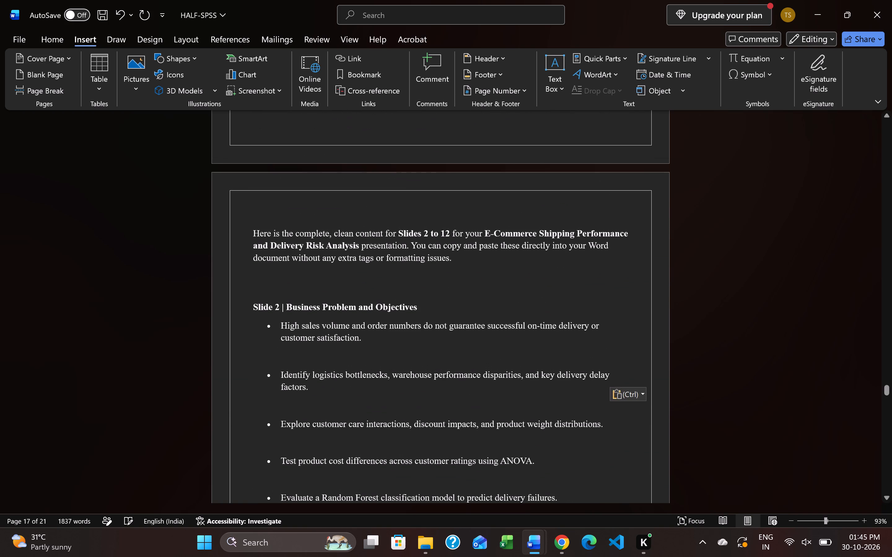
{"action": "scroll", "coordinate": [256, 246], "scroll_direction": "right", "scroll_amount": 1}
{"action": "scroll", "coordinate": [256, 246], "scroll_direction": "up", "scroll_amount": 5}
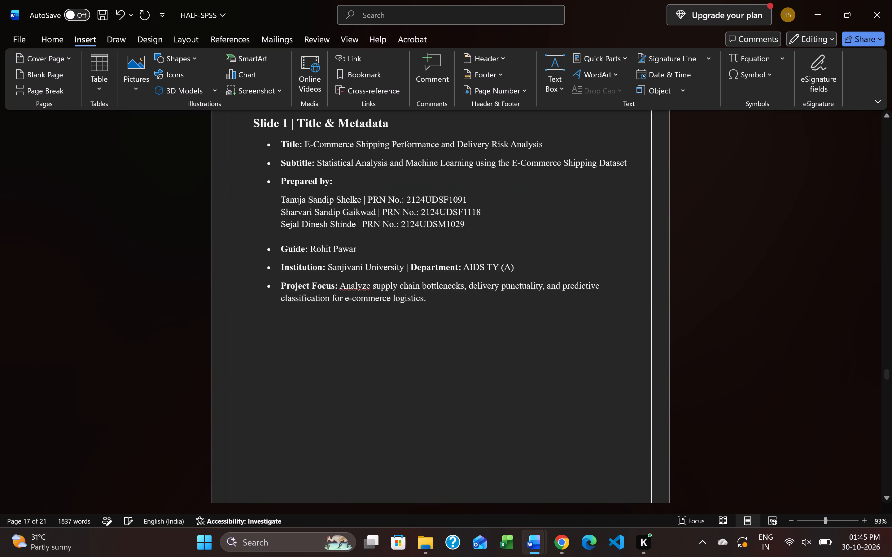
Select all the pasted text from the introductory paragraph through the end of Slide 12 and set its spacing after paragraphs to 0 pt.
{"action": "scroll", "coordinate": [256, 246], "scroll_direction": "down", "scroll_amount": 4}
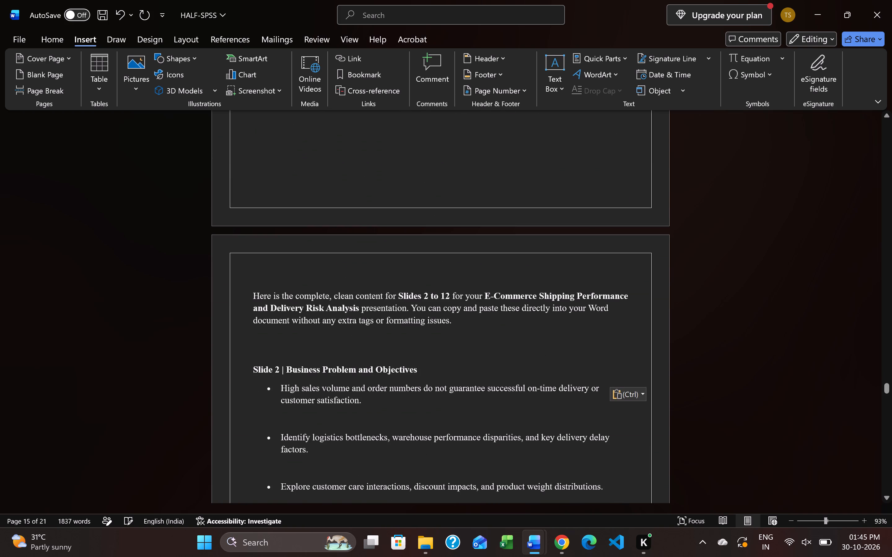
{"action": "left_click_drag", "start_coordinate": [252, 293], "coordinate": [391, 518]}
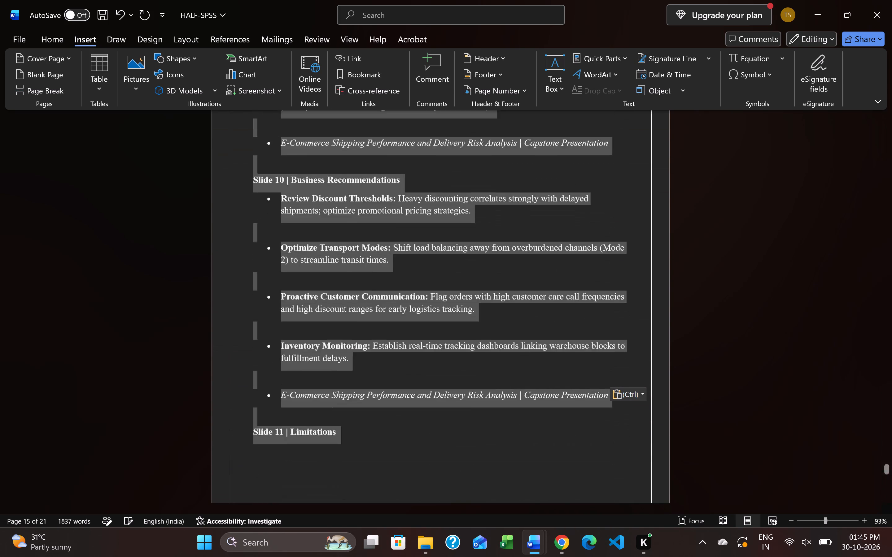
{"action": "left_click_drag", "start_coordinate": [391, 518], "coordinate": [397, 444]}
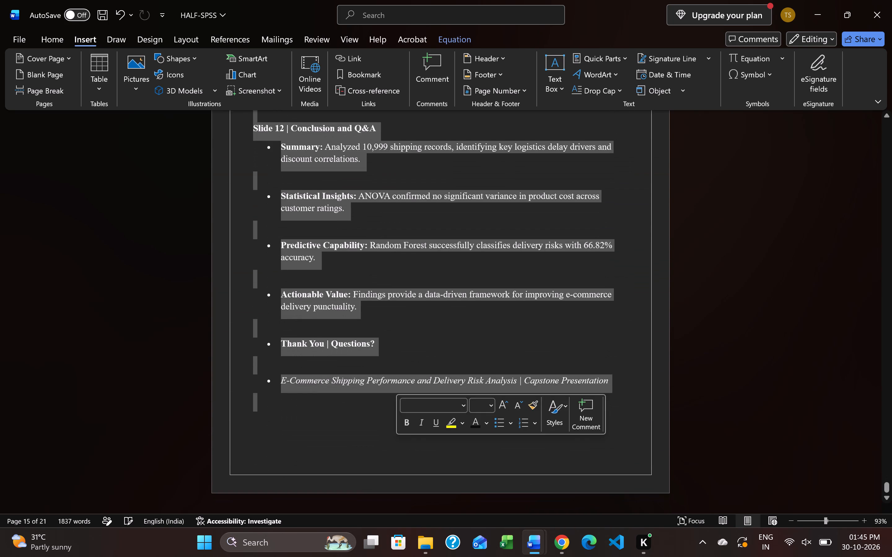
{"action": "left_click", "coordinate": [141, 37]}
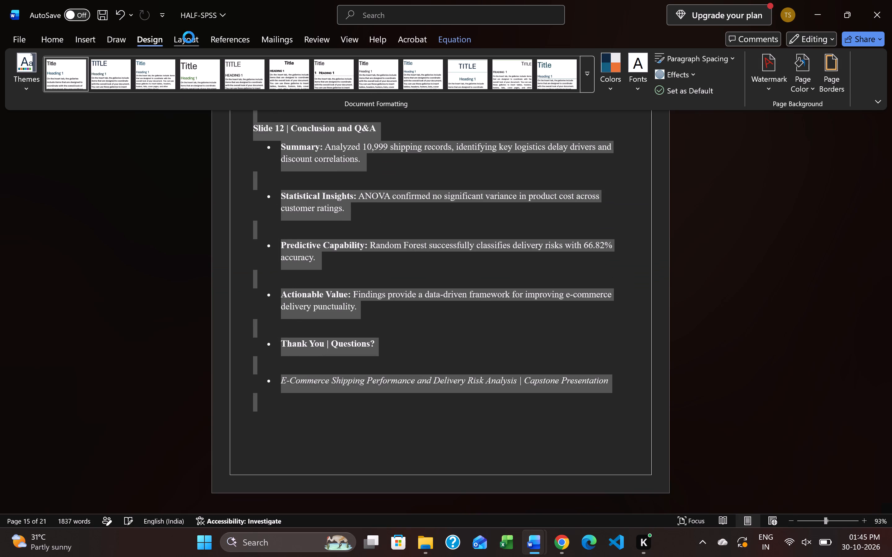
{"action": "left_click", "coordinate": [189, 37]}
{"action": "left_click", "coordinate": [390, 91]}
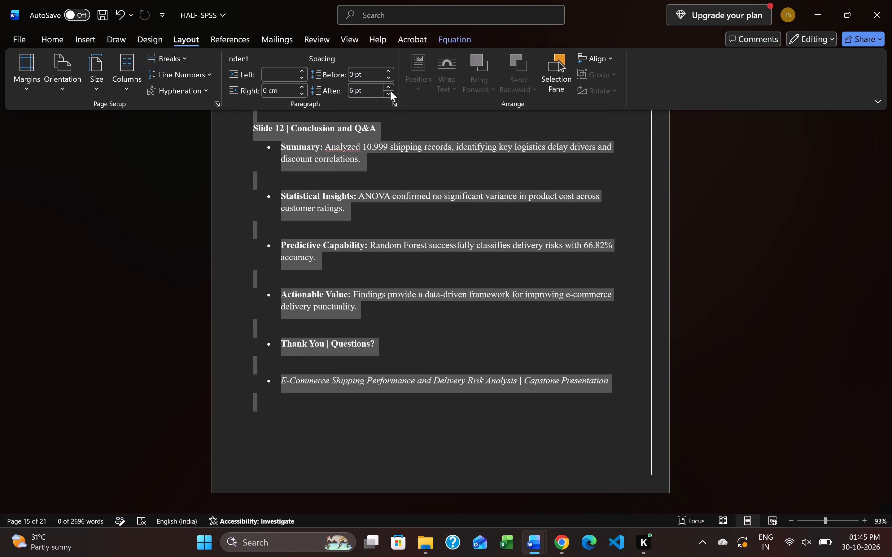
{"action": "scroll", "coordinate": [388, 188], "scroll_direction": "up", "scroll_amount": 4}
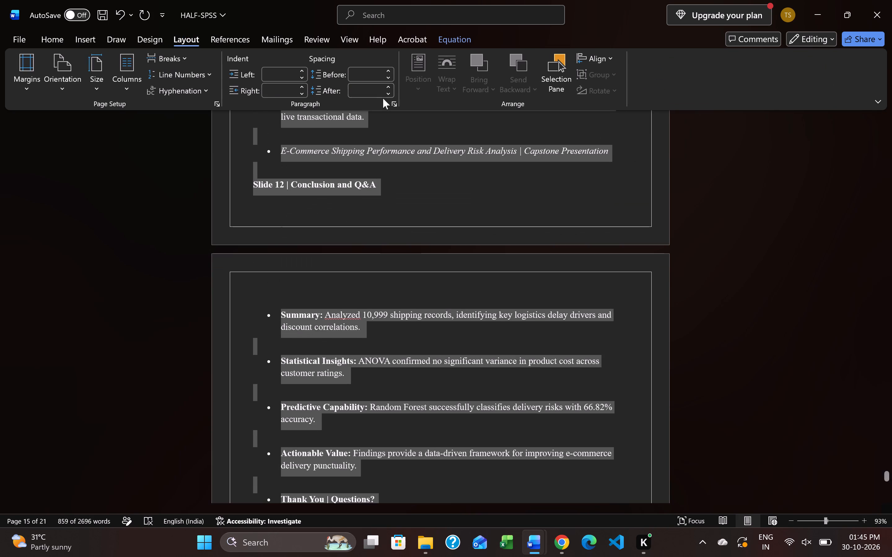
{"action": "left_click", "coordinate": [386, 97]}
Check the paragraph spacing of the pasted slides from Slide 12 back up to the start of Slide 2.
{"action": "scroll", "coordinate": [350, 306], "scroll_direction": "up", "scroll_amount": 2}
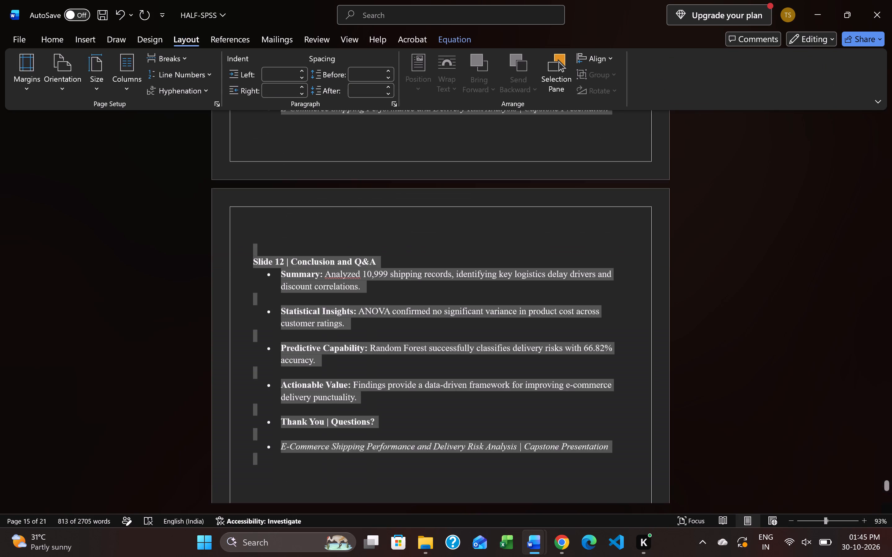
{"action": "scroll", "coordinate": [350, 306], "scroll_direction": "up", "scroll_amount": 2}
{"action": "scroll", "coordinate": [346, 258], "scroll_direction": "up", "scroll_amount": 4}
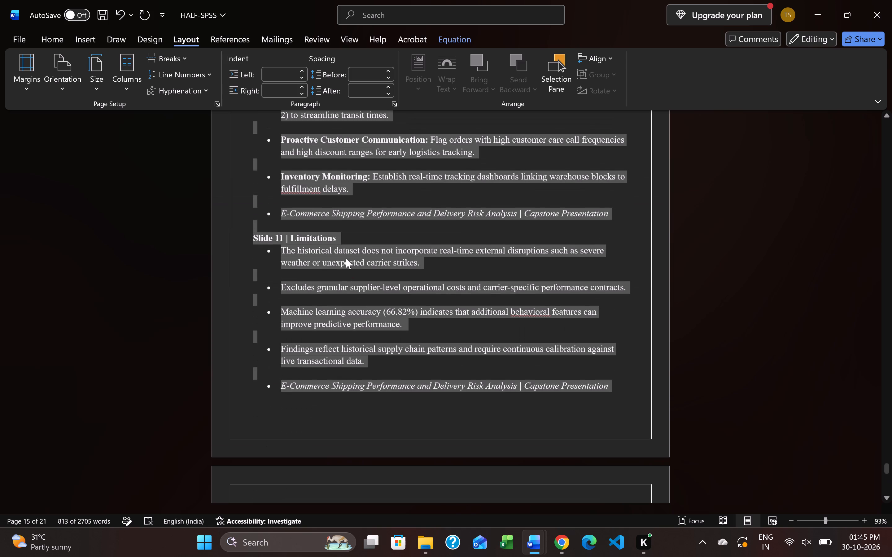
{"action": "scroll", "coordinate": [346, 258], "scroll_direction": "up", "scroll_amount": 5}
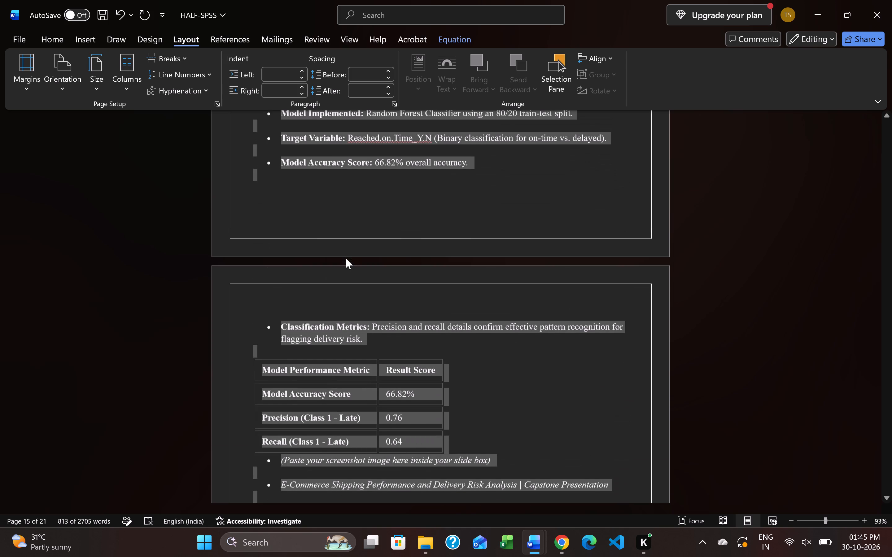
{"action": "left_click", "coordinate": [346, 258]}
{"action": "scroll", "coordinate": [346, 258], "scroll_direction": "up", "scroll_amount": 1}
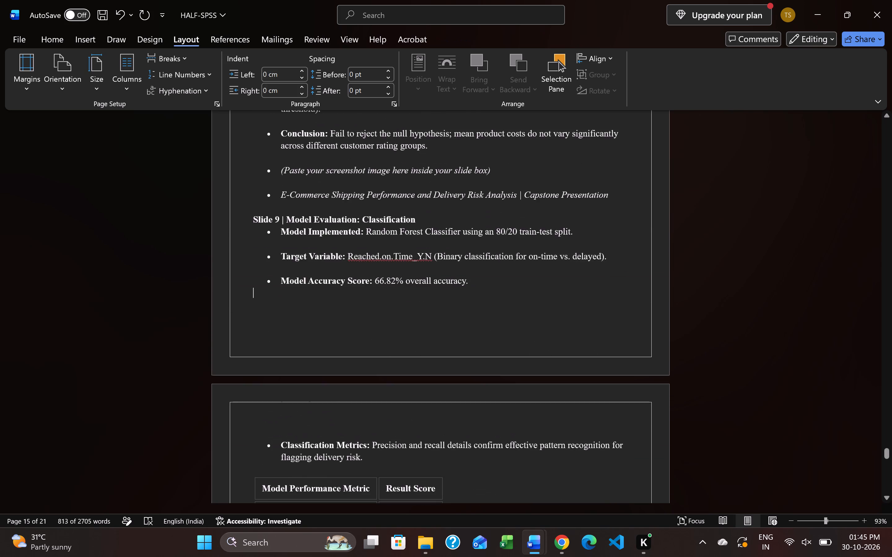
{"action": "scroll", "coordinate": [346, 258], "scroll_direction": "up", "scroll_amount": 4}
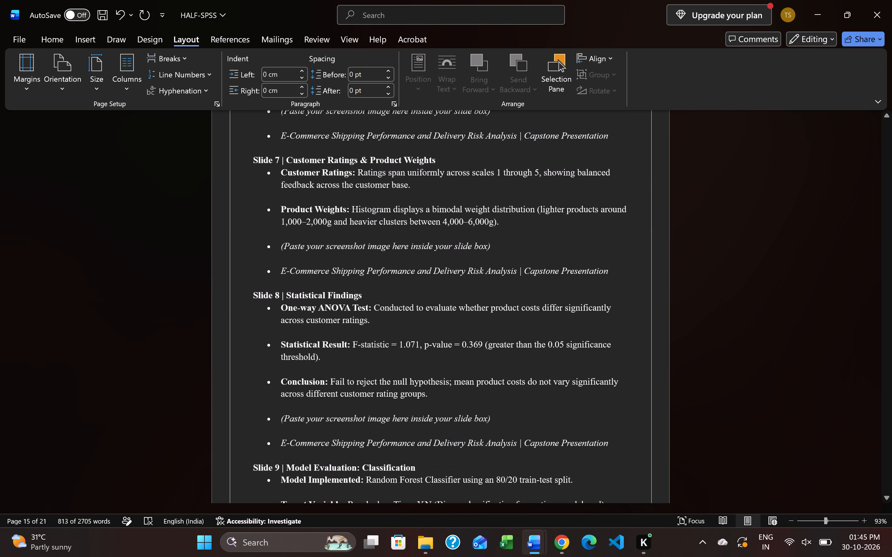
{"action": "scroll", "coordinate": [346, 258], "scroll_direction": "up", "scroll_amount": 3}
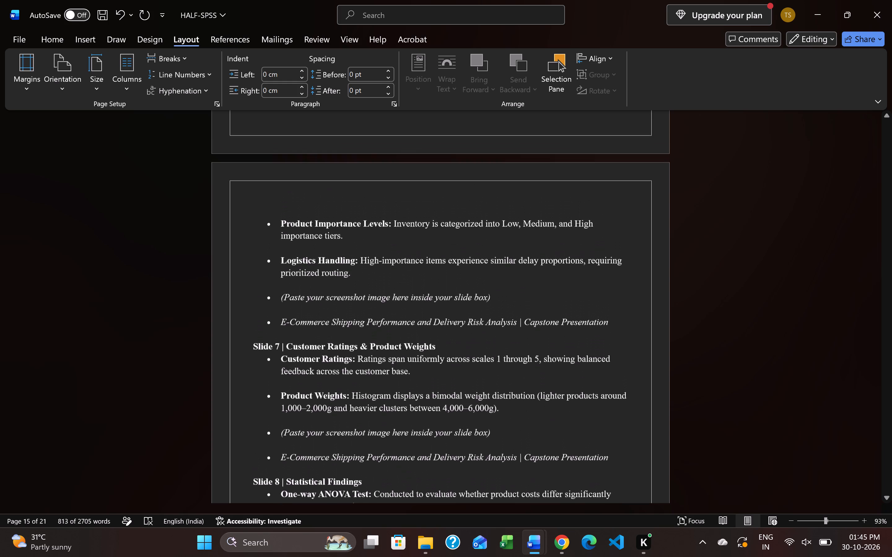
{"action": "scroll", "coordinate": [396, 292], "scroll_direction": "up", "scroll_amount": 3}
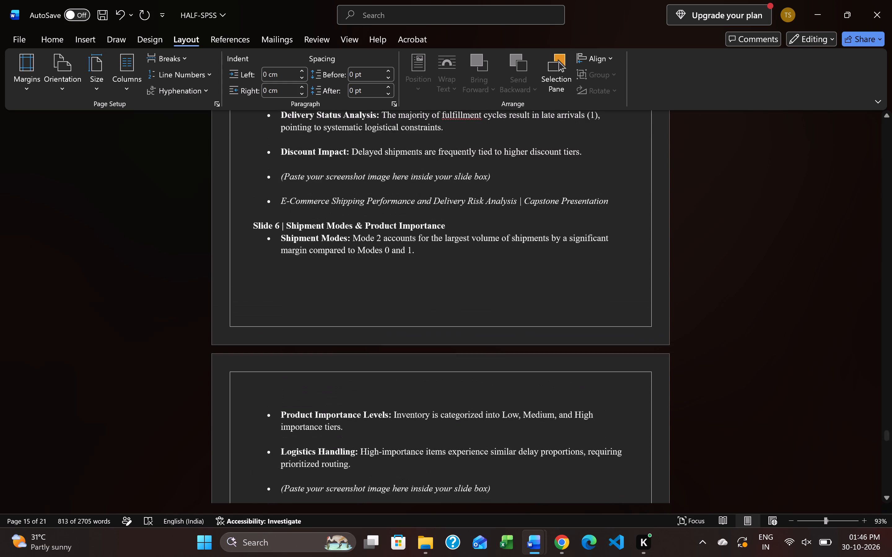
{"action": "scroll", "coordinate": [396, 292], "scroll_direction": "up", "scroll_amount": 4}
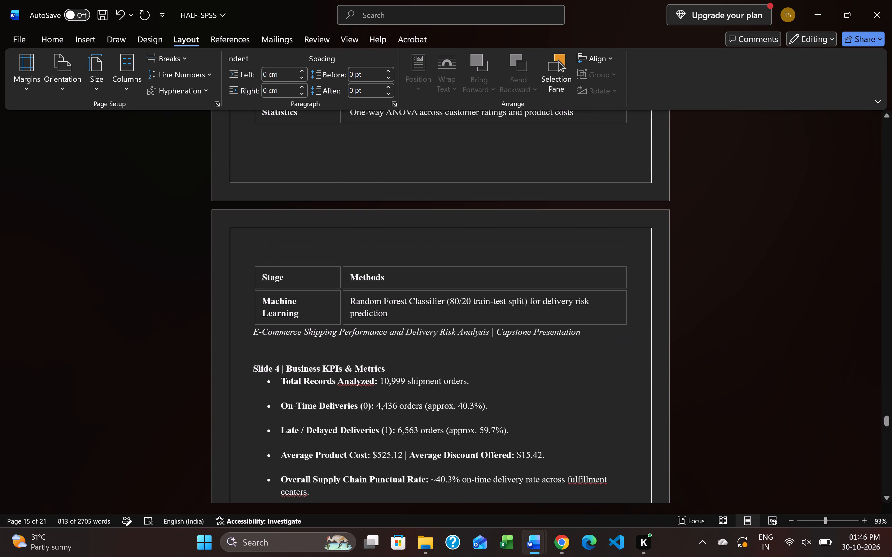
{"action": "scroll", "coordinate": [396, 292], "scroll_direction": "up", "scroll_amount": 3}
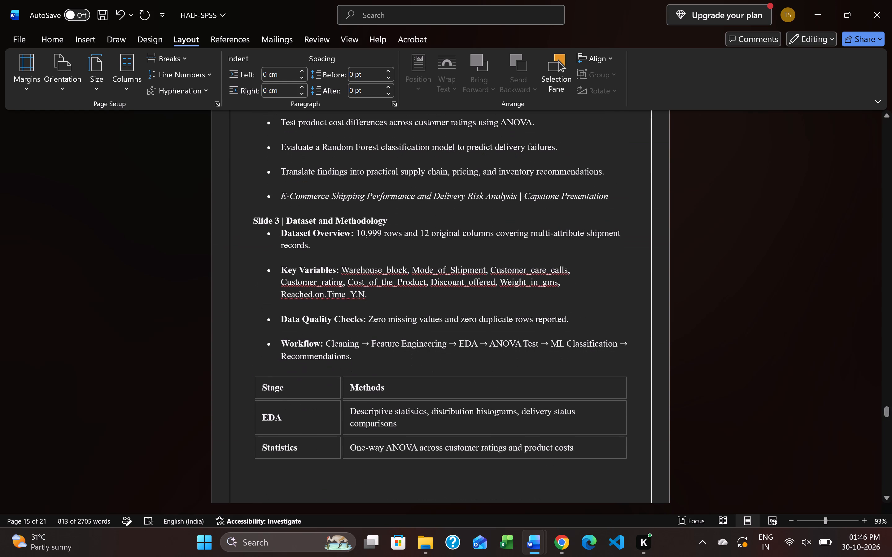
{"action": "scroll", "coordinate": [352, 299], "scroll_direction": "up", "scroll_amount": 3}
{"action": "scroll", "coordinate": [375, 315], "scroll_direction": "up", "scroll_amount": 2}
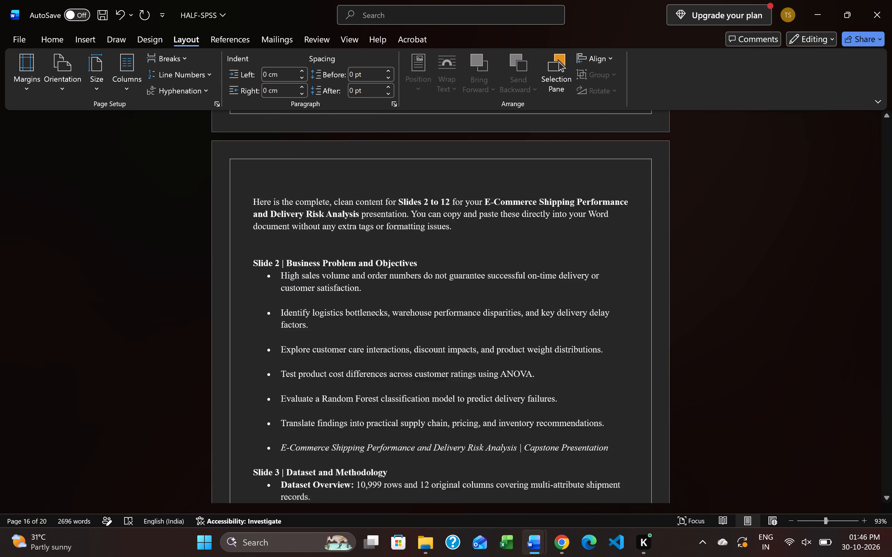
{"action": "scroll", "coordinate": [375, 315], "scroll_direction": "up", "scroll_amount": 4}
Delete the introductory "Here is the complete, clean content" paragraph and the empty line above the Slide 2 heading.
{"action": "scroll", "coordinate": [375, 315], "scroll_direction": "down", "scroll_amount": 4}
{"action": "scroll", "coordinate": [332, 380], "scroll_direction": "down", "scroll_amount": 1}
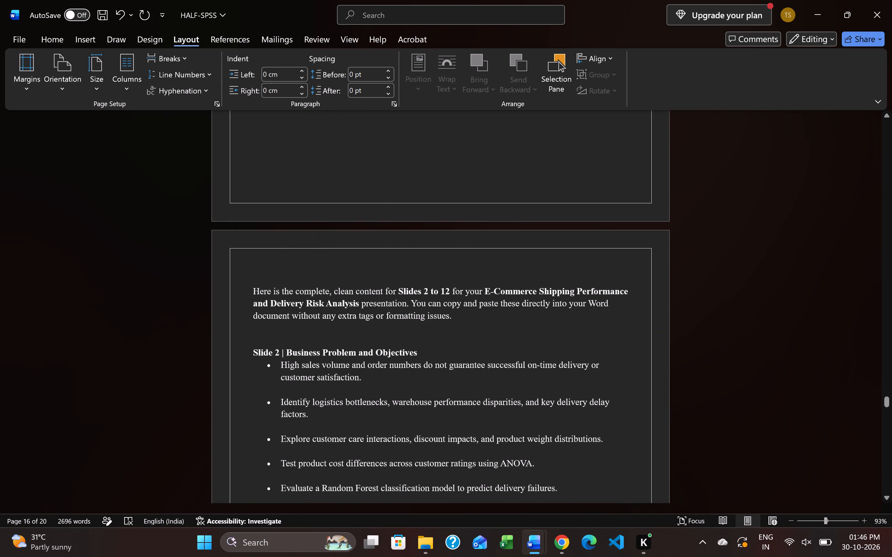
{"action": "left_click_drag", "start_coordinate": [436, 332], "coordinate": [257, 292]}
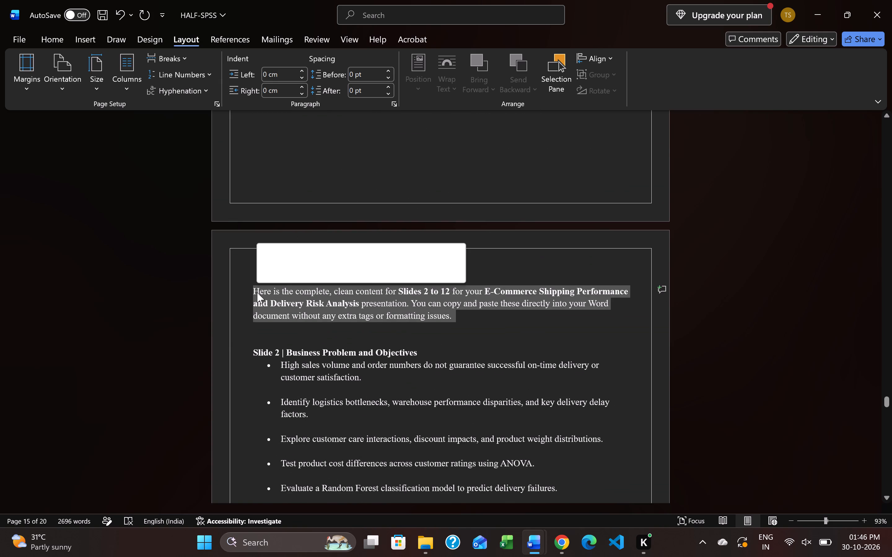
{"action": "key", "text": "BackSpace"}
{"action": "key", "text": "Down"}
{"action": "key", "text": "Up"}
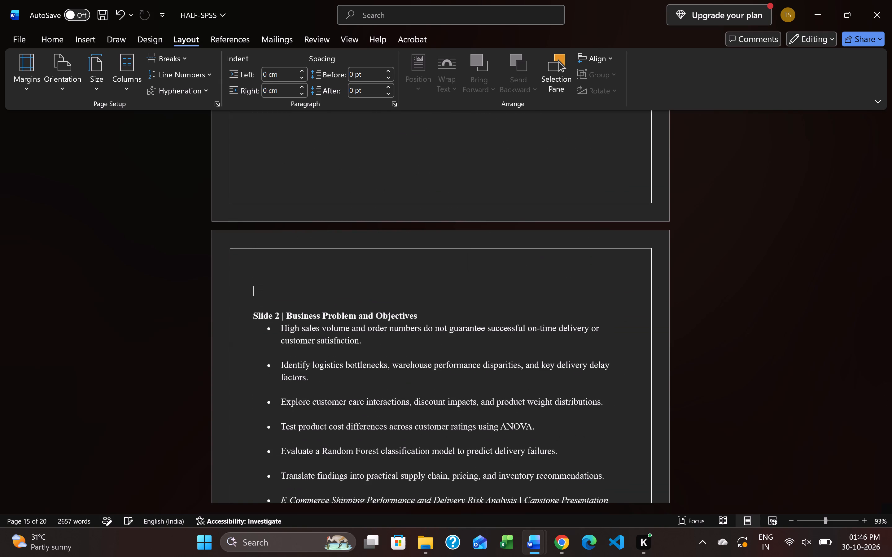
{"action": "key", "text": "BackSpace"}
Insert a page break between Slide 1 and Slide 2 and remove the empty lines above the Slide 2 heading.
{"action": "scroll", "coordinate": [259, 296], "scroll_direction": "up", "scroll_amount": 1}
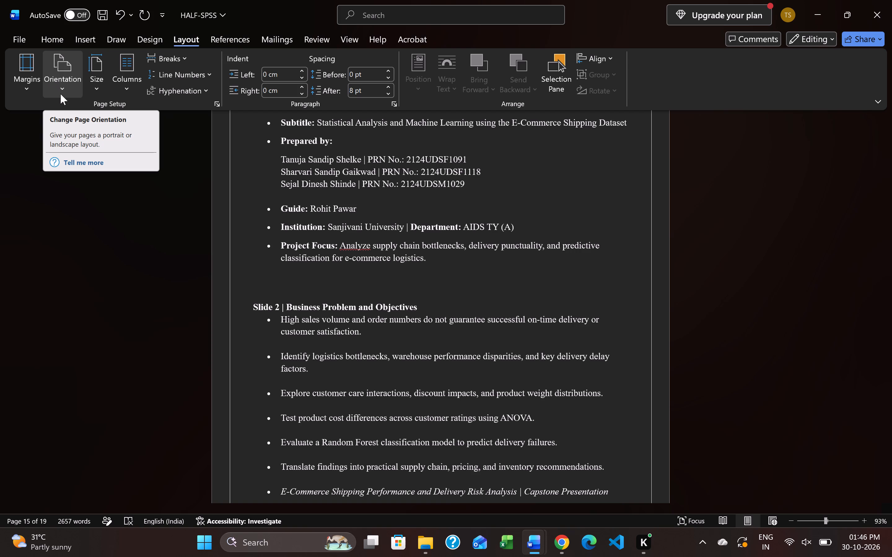
{"action": "left_click", "coordinate": [78, 44]}
{"action": "left_click", "coordinate": [34, 89]}
{"action": "scroll", "coordinate": [365, 390], "scroll_direction": "down", "scroll_amount": 4}
{"action": "left_click", "coordinate": [251, 309]}
{"action": "key", "text": "BackSpace"}
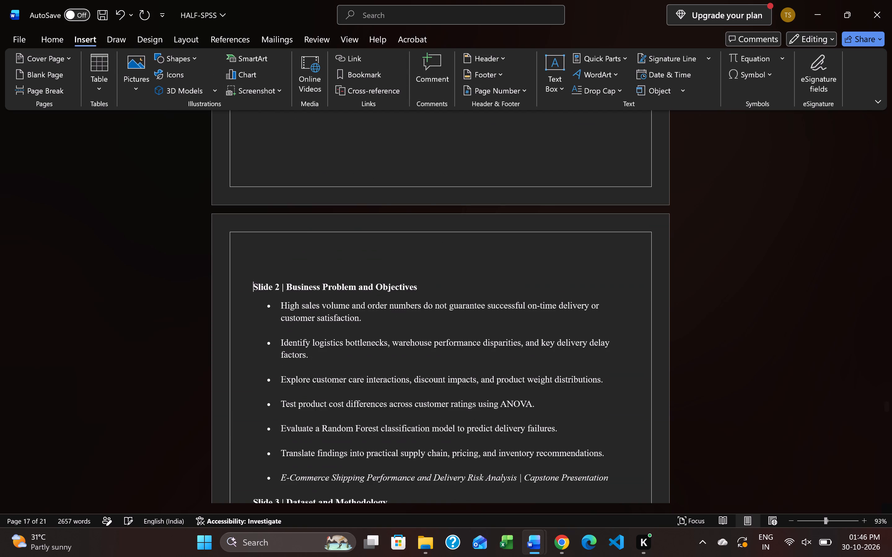
{"action": "key", "text": "BackSpace"}
Insert page breaks before the Slide 3, Slide 4 and Slide 5 headings so each slide begins on its own page.
{"action": "scroll", "coordinate": [309, 356], "scroll_direction": "down", "scroll_amount": 1}
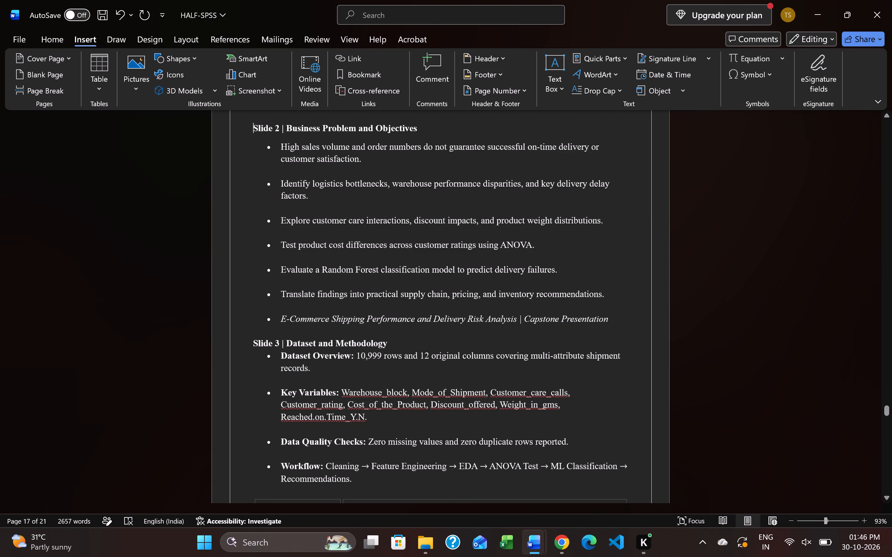
{"action": "left_click", "coordinate": [251, 343]}
{"action": "left_click", "coordinate": [55, 86]}
{"action": "scroll", "coordinate": [297, 342], "scroll_direction": "down", "scroll_amount": 5}
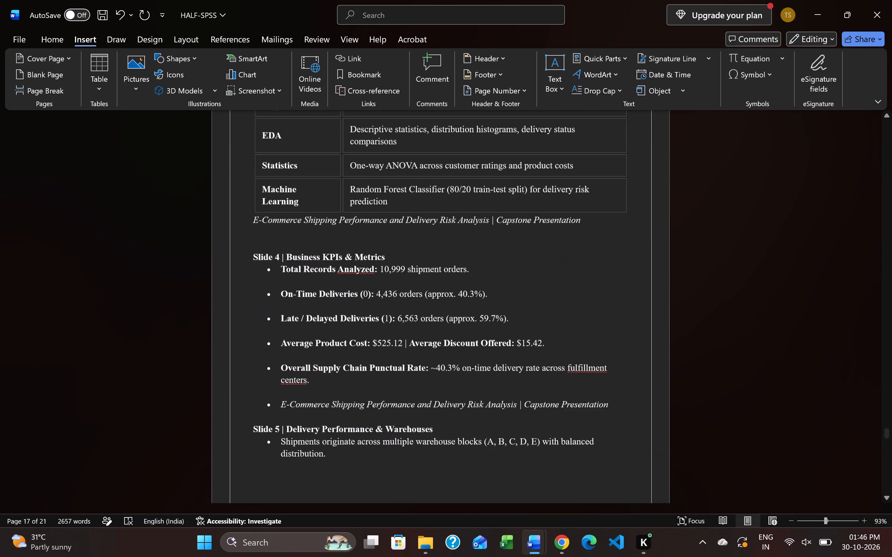
{"action": "left_click", "coordinate": [252, 249]}
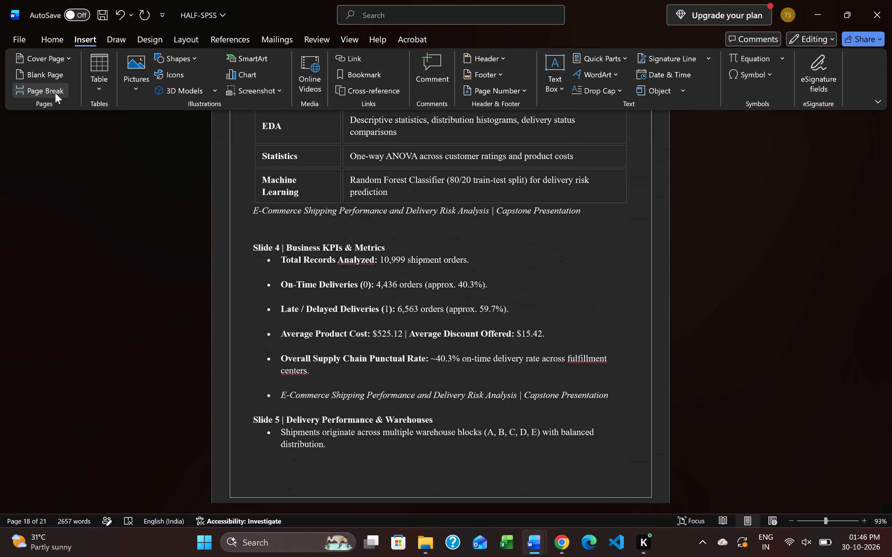
{"action": "left_click", "coordinate": [55, 93]}
{"action": "scroll", "coordinate": [270, 343], "scroll_direction": "down", "scroll_amount": 2}
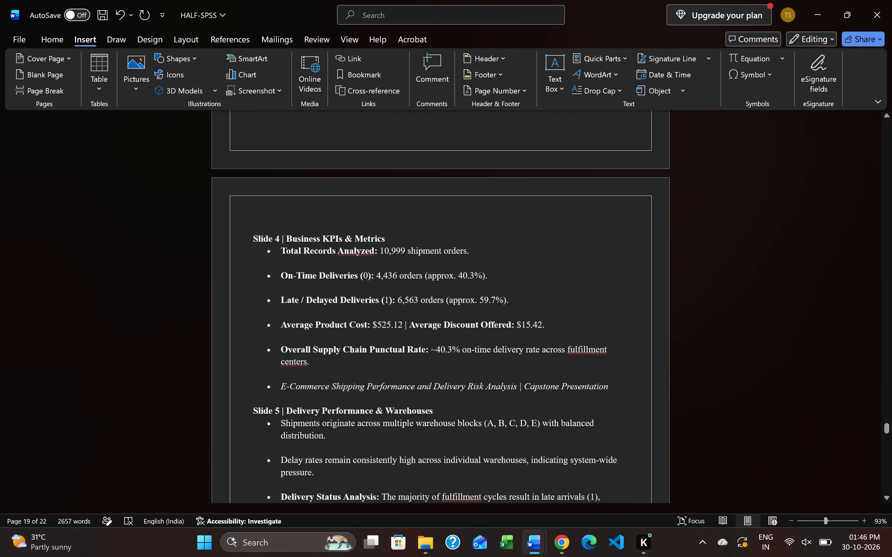
{"action": "left_click", "coordinate": [251, 419]}
{"action": "left_click", "coordinate": [251, 408]}
{"action": "left_click", "coordinate": [34, 87]}
{"action": "scroll", "coordinate": [226, 315], "scroll_direction": "down", "scroll_amount": 4}
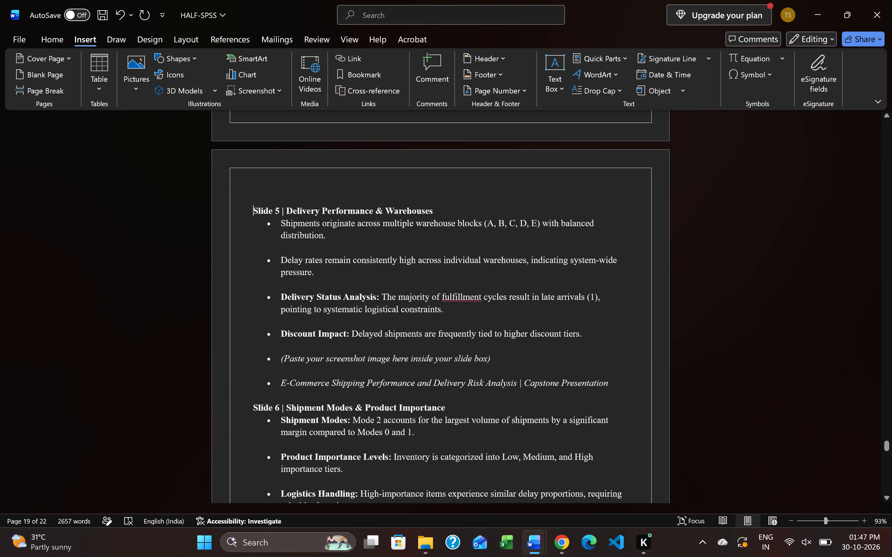
Insert page breaks before the Slide 6, Slide 7, Slide 8 and Slide 9 headings so each slide begins on its own page.
{"action": "left_click", "coordinate": [253, 405]}
{"action": "left_click", "coordinate": [253, 405]}
{"action": "left_click", "coordinate": [37, 92]}
{"action": "scroll", "coordinate": [337, 368], "scroll_direction": "down", "scroll_amount": 2}
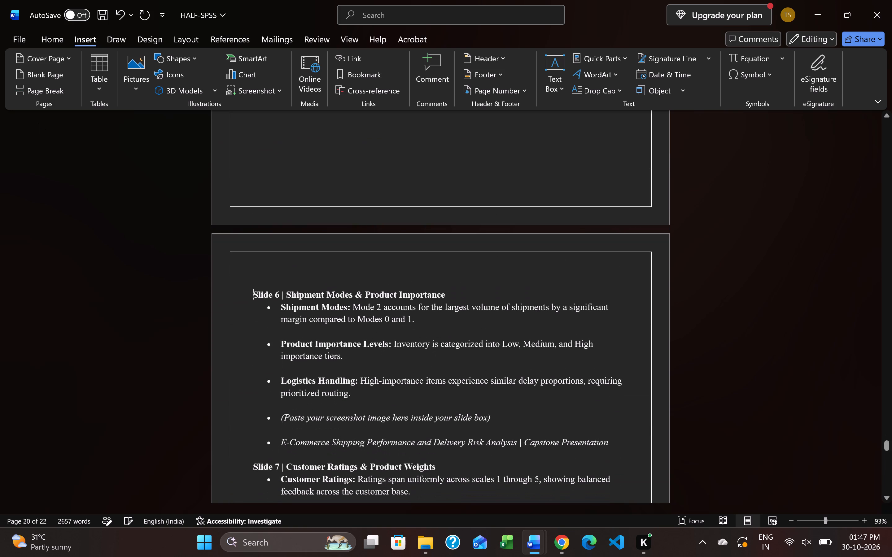
{"action": "left_click", "coordinate": [256, 465]}
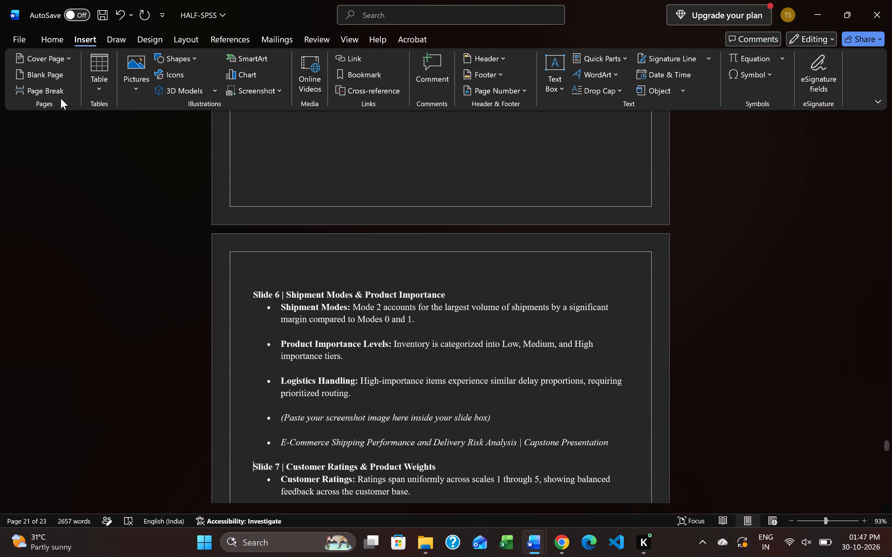
{"action": "left_click", "coordinate": [59, 94]}
{"action": "scroll", "coordinate": [282, 424], "scroll_direction": "down", "scroll_amount": 3}
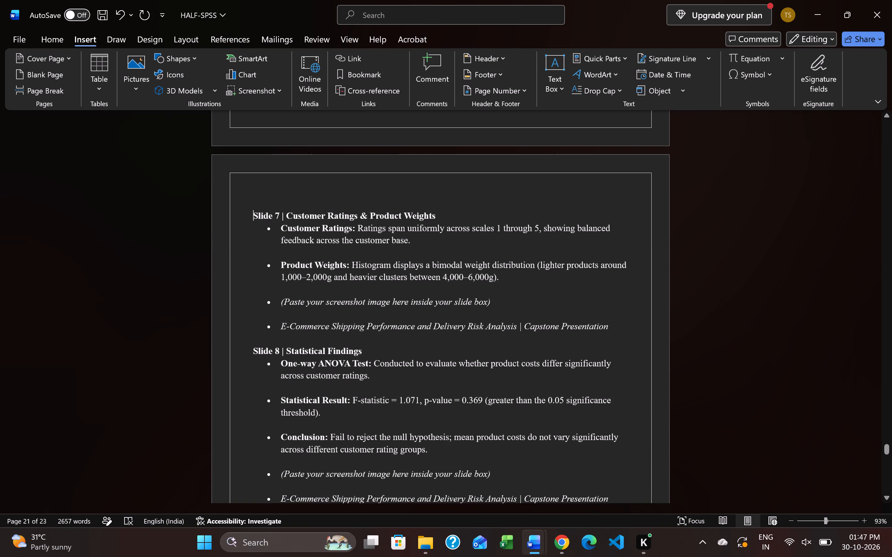
{"action": "left_click", "coordinate": [247, 352]}
{"action": "left_click", "coordinate": [54, 93]}
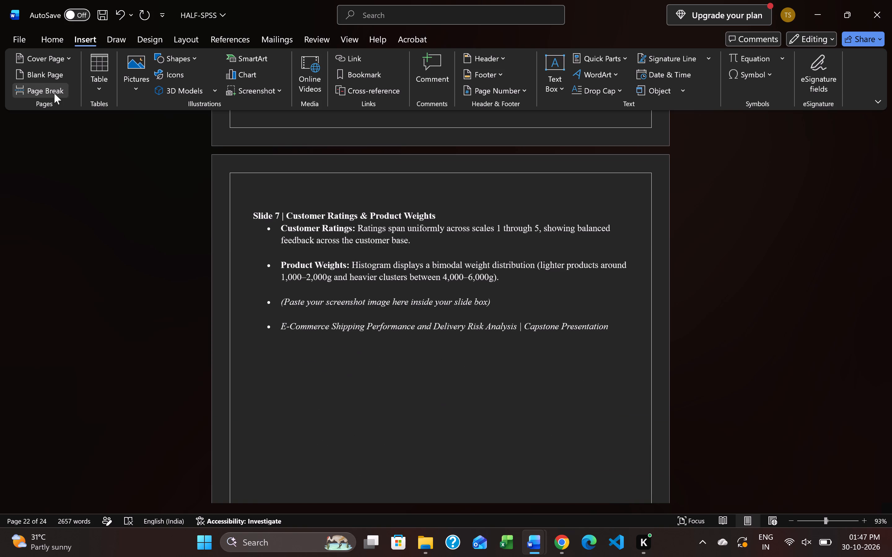
{"action": "scroll", "coordinate": [374, 431], "scroll_direction": "down", "scroll_amount": 3}
{"action": "left_click", "coordinate": [253, 345]}
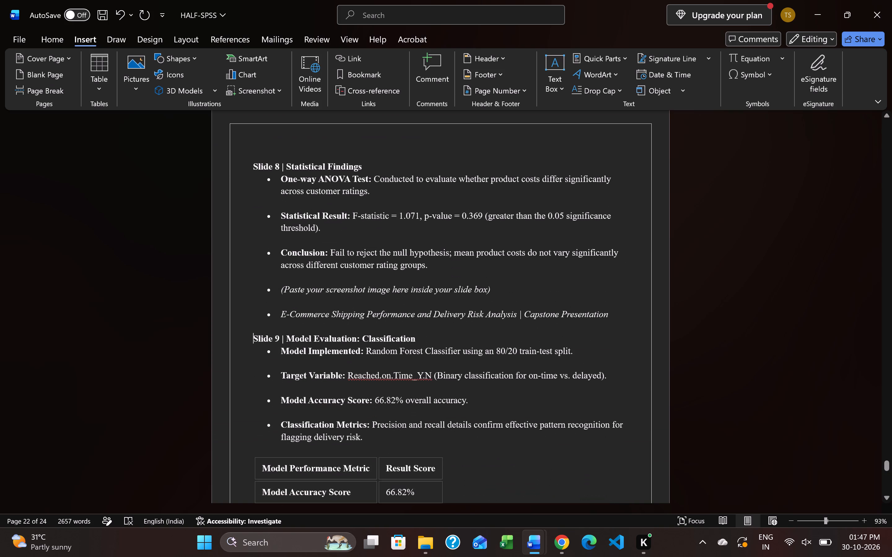
{"action": "left_click", "coordinate": [53, 90]}
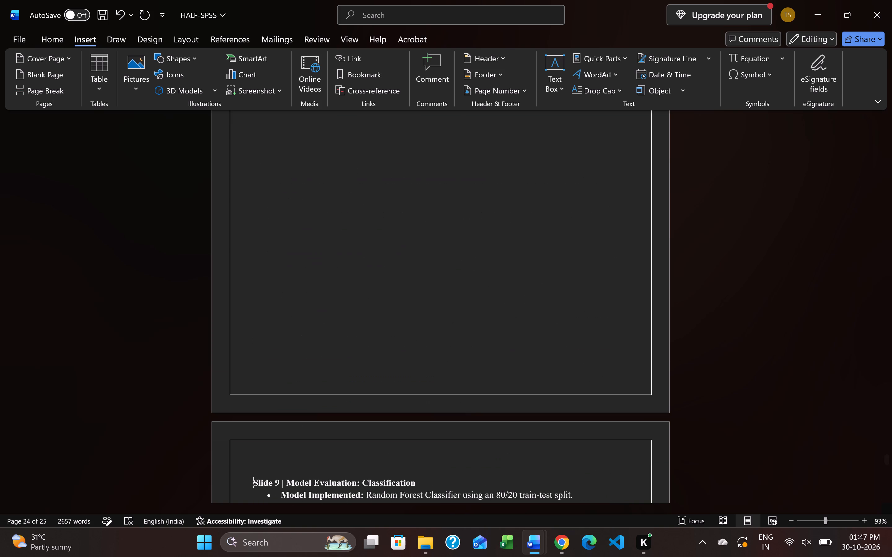
Insert page breaks before the Slide 10, Slide 11 and Slide 12 headings so each slide begins on its own page.
{"action": "scroll", "coordinate": [318, 404], "scroll_direction": "down", "scroll_amount": 2}
{"action": "scroll", "coordinate": [335, 343], "scroll_direction": "down", "scroll_amount": 4}
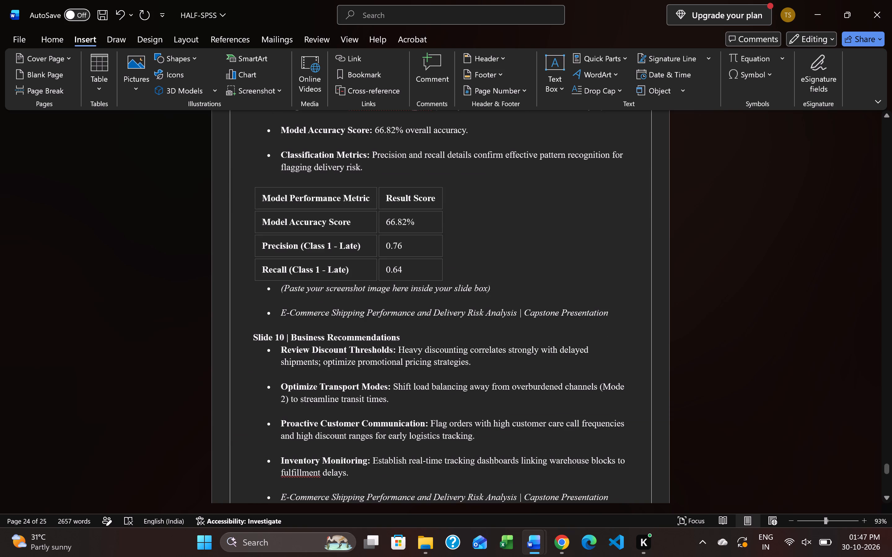
{"action": "left_click", "coordinate": [251, 337]}
{"action": "left_click", "coordinate": [54, 90]}
{"action": "scroll", "coordinate": [304, 362], "scroll_direction": "down", "scroll_amount": 3}
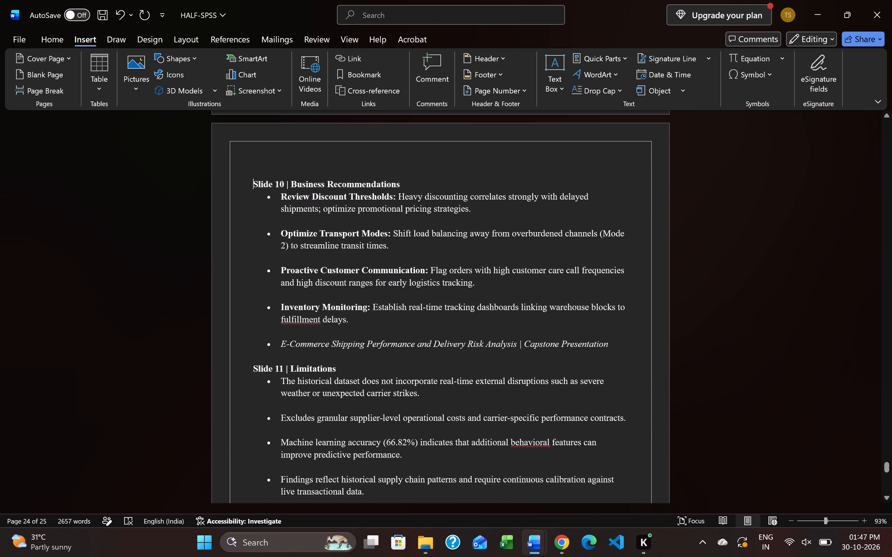
{"action": "left_click", "coordinate": [251, 368]}
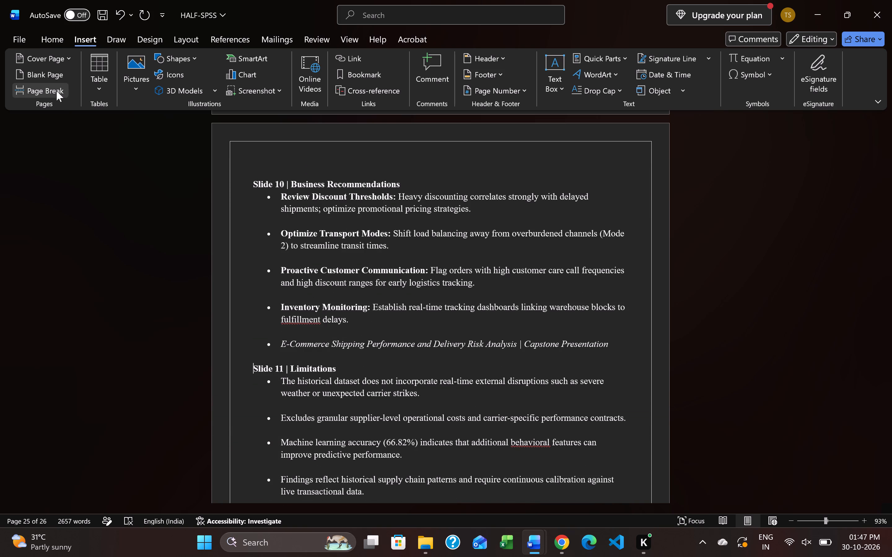
{"action": "left_click", "coordinate": [56, 91]}
{"action": "scroll", "coordinate": [349, 414], "scroll_direction": "down", "scroll_amount": 2}
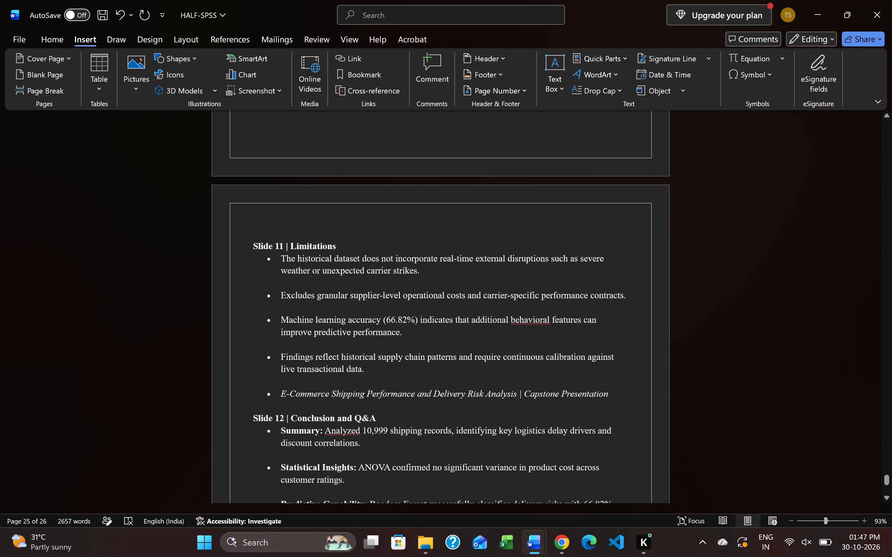
{"action": "left_click", "coordinate": [253, 420]}
{"action": "left_click", "coordinate": [56, 98]}
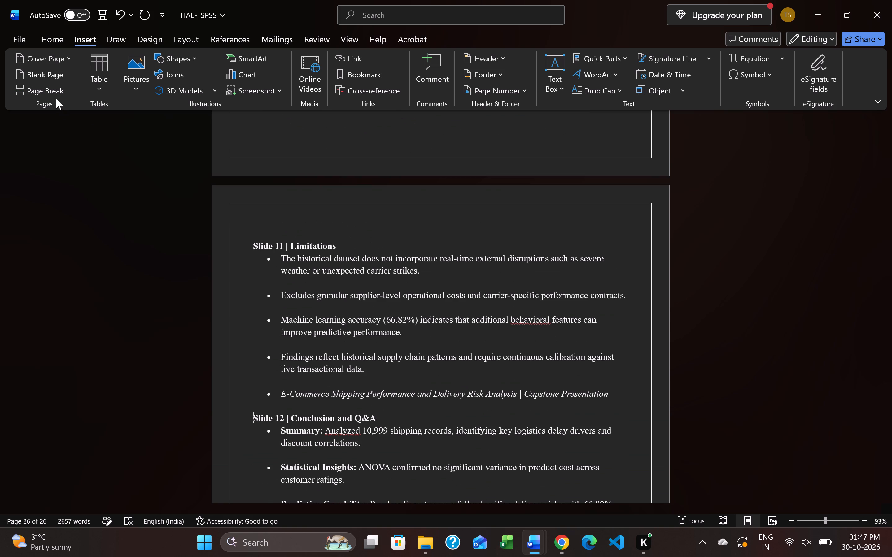
{"action": "left_click", "coordinate": [54, 89]}
Remove the italic formatting from the "E-Commerce Shipping Performance and Delivery Risk Analysis | Capstone Presentation" line on Slide 12.
{"action": "scroll", "coordinate": [295, 404], "scroll_direction": "down", "scroll_amount": 3}
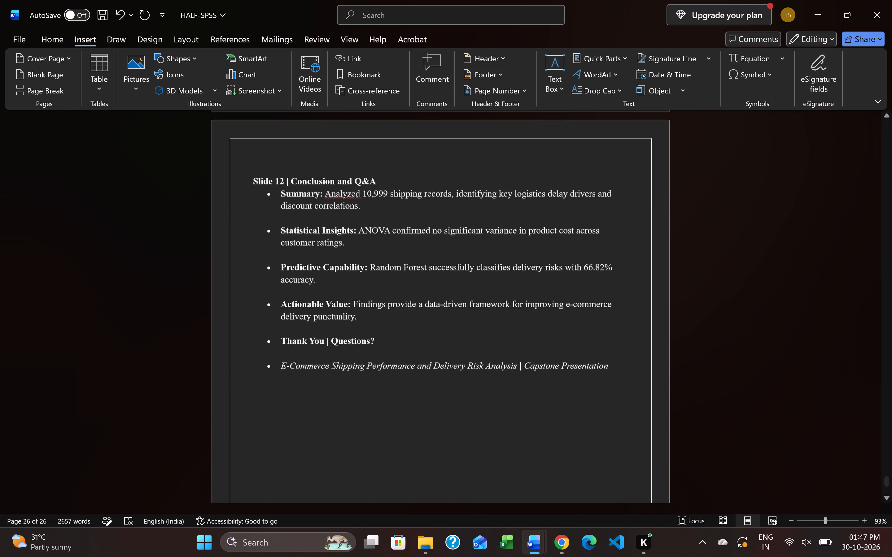
{"action": "scroll", "coordinate": [295, 404], "scroll_direction": "down", "scroll_amount": 2}
{"action": "scroll", "coordinate": [416, 298], "scroll_direction": "up", "scroll_amount": 2}
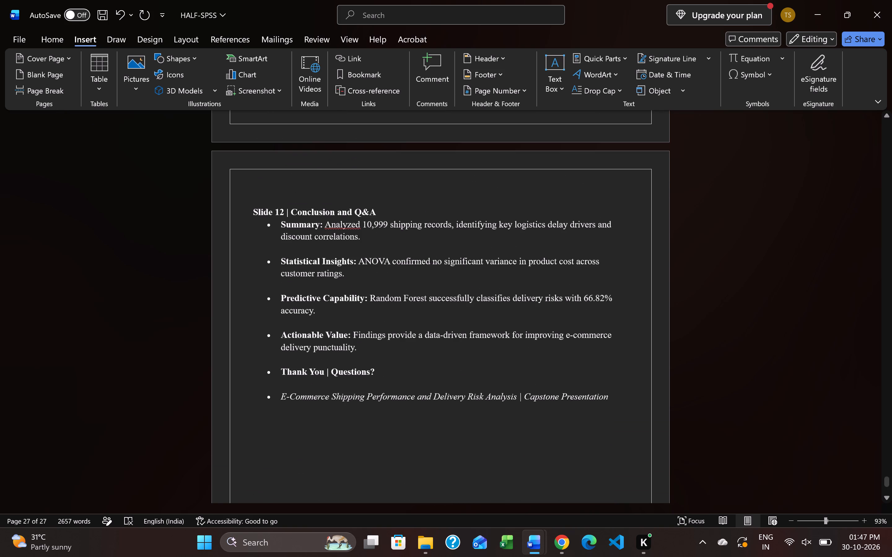
{"action": "triple_click", "coordinate": [594, 403]}
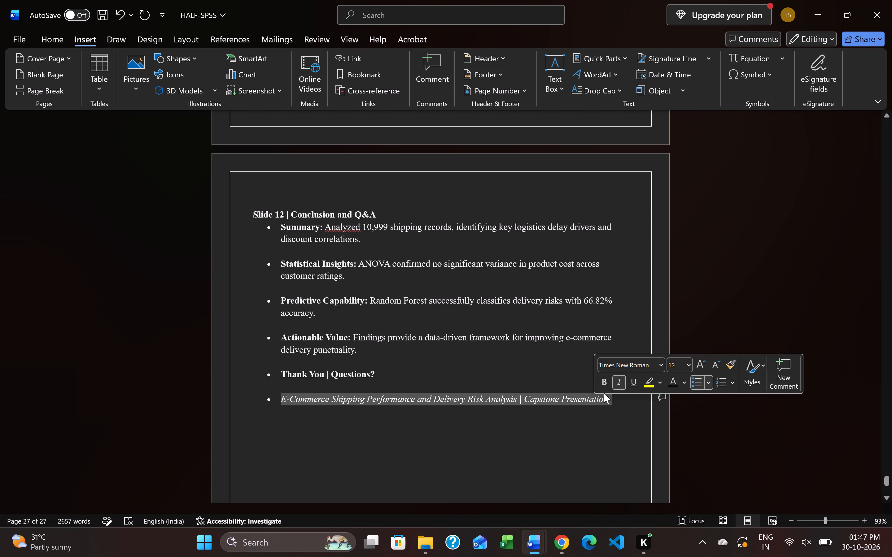
{"action": "left_click", "coordinate": [620, 382]}
{"action": "left_click", "coordinate": [494, 393]}
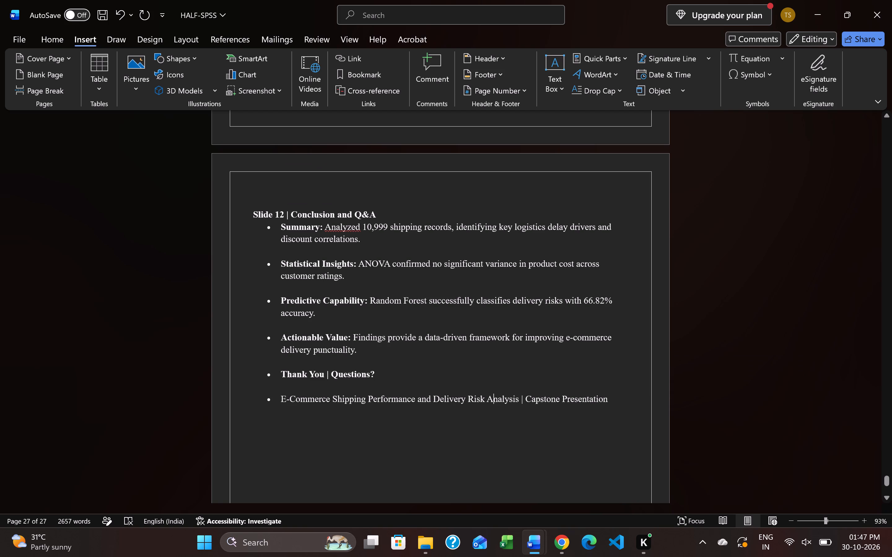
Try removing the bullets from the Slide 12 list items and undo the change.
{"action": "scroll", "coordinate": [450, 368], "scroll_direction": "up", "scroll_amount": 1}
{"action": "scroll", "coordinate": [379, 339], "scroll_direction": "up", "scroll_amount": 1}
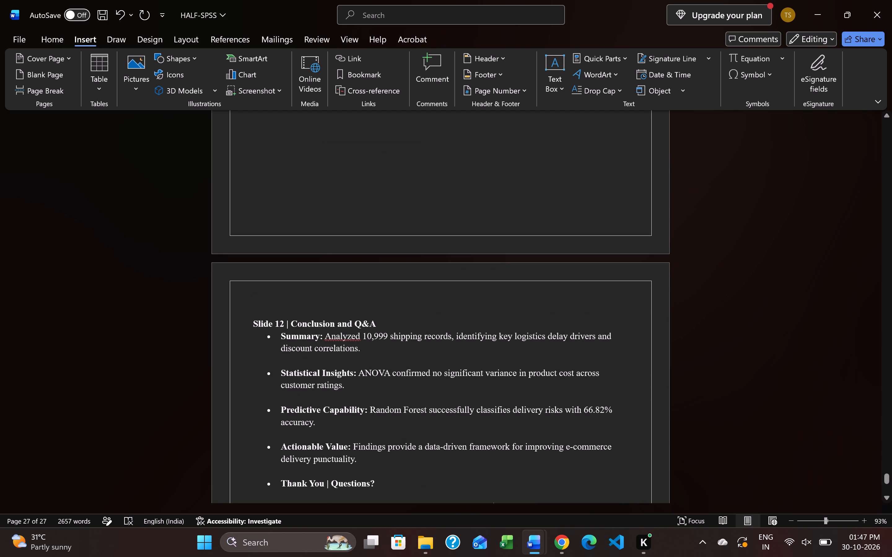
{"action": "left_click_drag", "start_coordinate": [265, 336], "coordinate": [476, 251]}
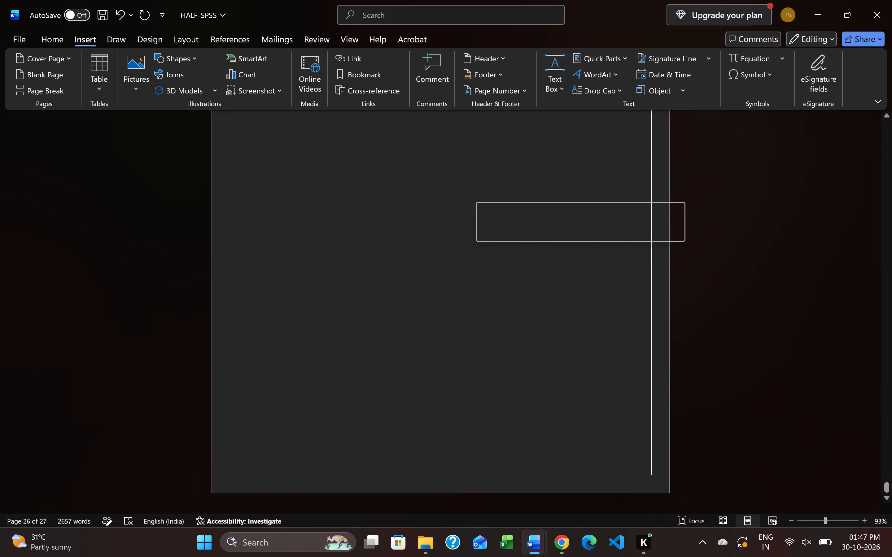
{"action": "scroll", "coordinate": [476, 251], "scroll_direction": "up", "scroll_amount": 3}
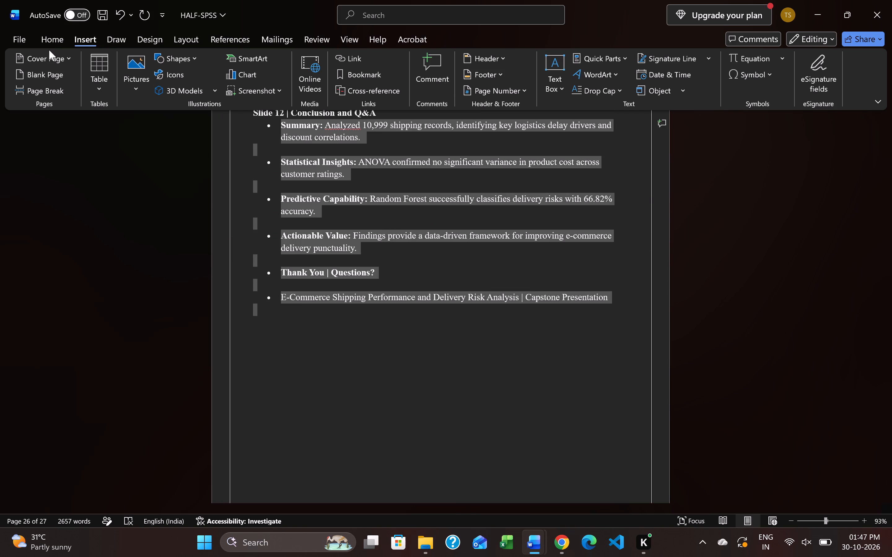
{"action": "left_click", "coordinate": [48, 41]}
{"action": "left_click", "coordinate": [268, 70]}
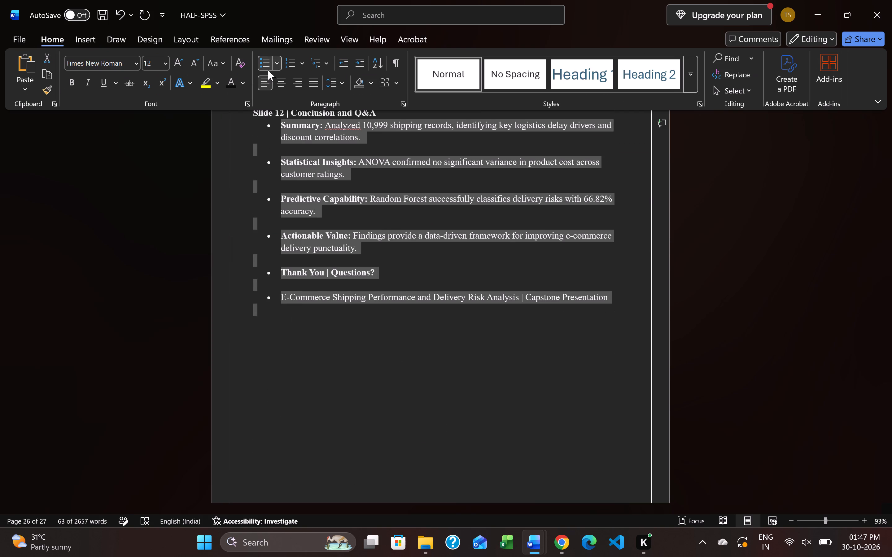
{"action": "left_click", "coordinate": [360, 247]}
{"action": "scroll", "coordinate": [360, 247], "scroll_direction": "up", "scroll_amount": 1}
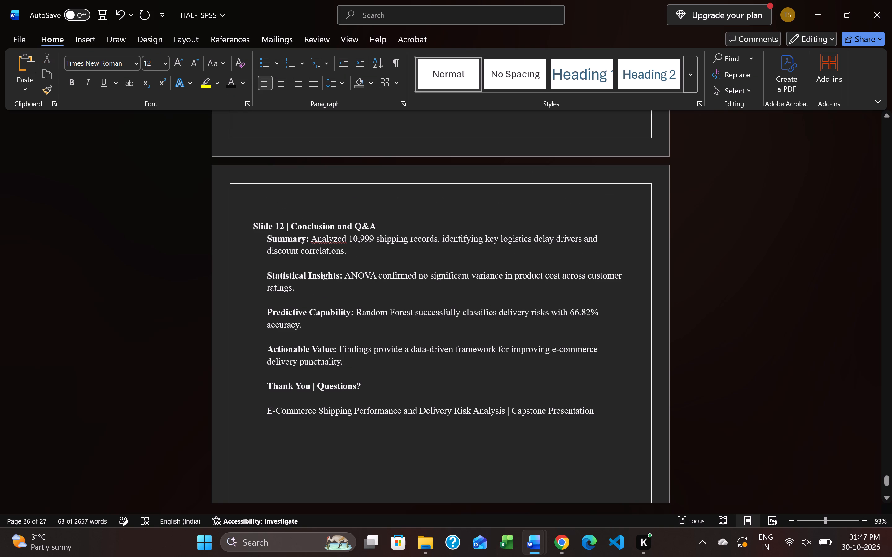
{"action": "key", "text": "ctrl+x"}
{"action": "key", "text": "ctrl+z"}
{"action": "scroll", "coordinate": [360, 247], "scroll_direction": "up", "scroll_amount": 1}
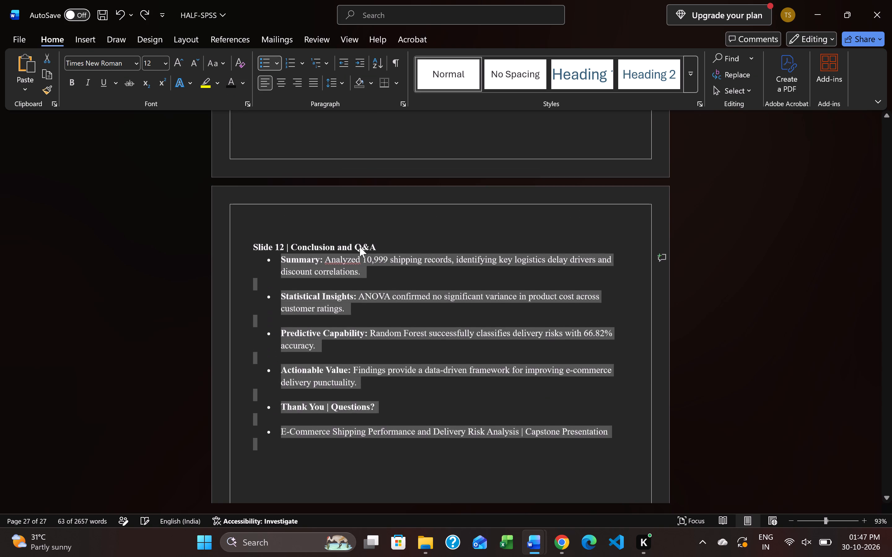
Add a blank line below the Slide 12, Slide 11, Slide 10 and Slide 9 headings, above their bullet lists.
{"action": "scroll", "coordinate": [360, 247], "scroll_direction": "up", "scroll_amount": 1}
{"action": "left_click", "coordinate": [363, 300]}
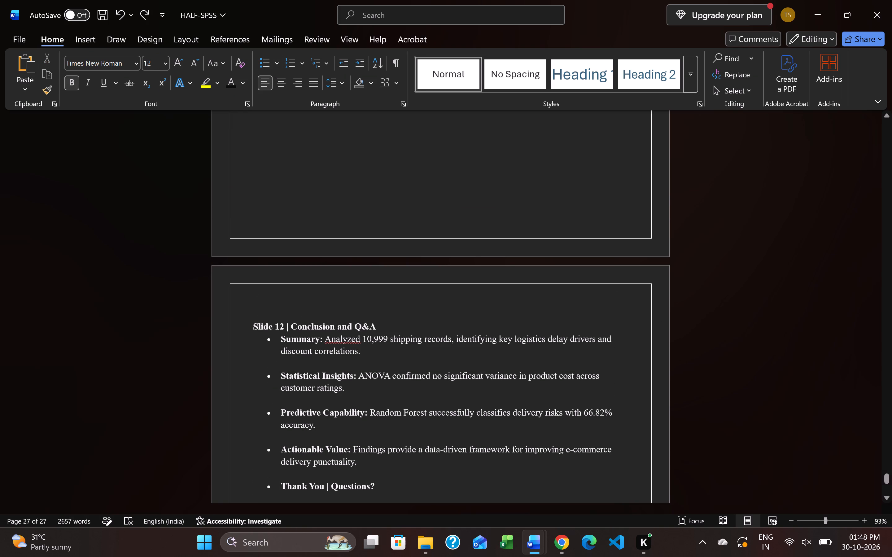
{"action": "left_click", "coordinate": [396, 330]}
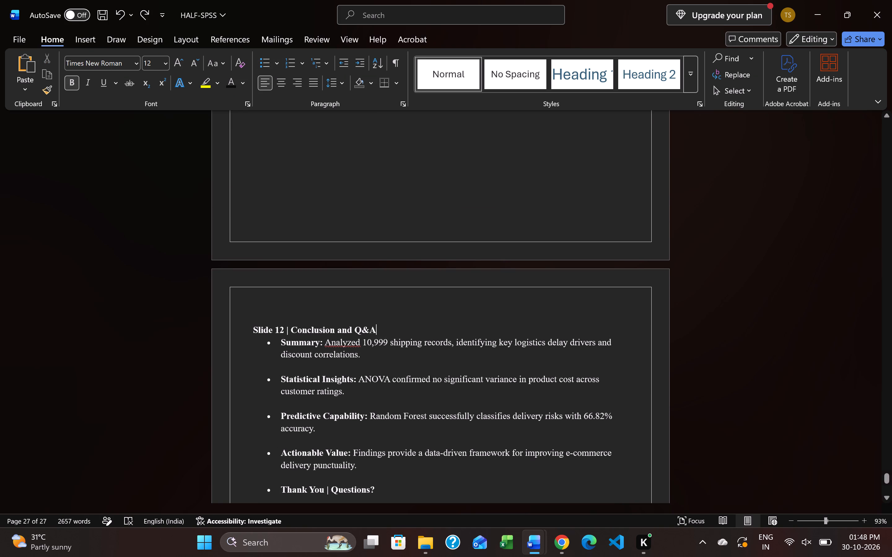
{"action": "key", "text": "Return"}
{"action": "scroll", "coordinate": [396, 330], "scroll_direction": "up", "scroll_amount": 5}
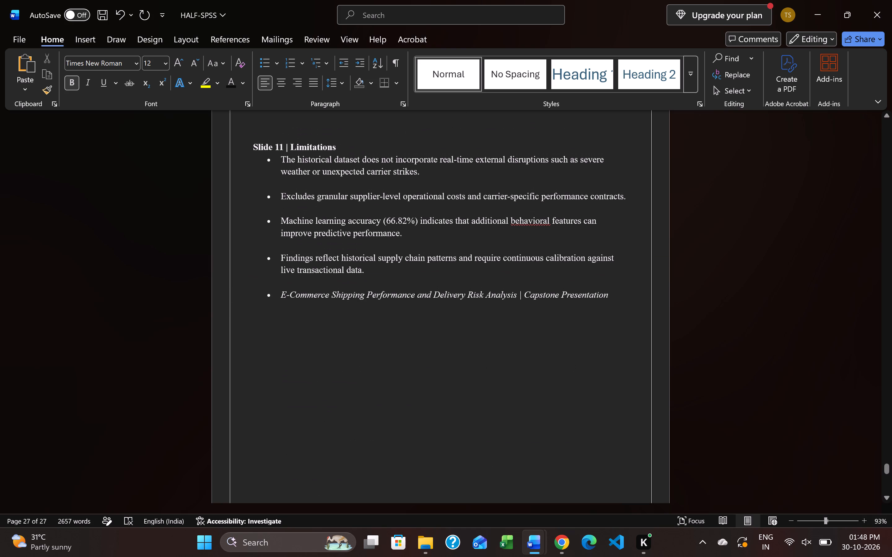
{"action": "left_click", "coordinate": [345, 149]}
{"action": "key", "text": "Return"}
{"action": "scroll", "coordinate": [345, 149], "scroll_direction": "up", "scroll_amount": 5}
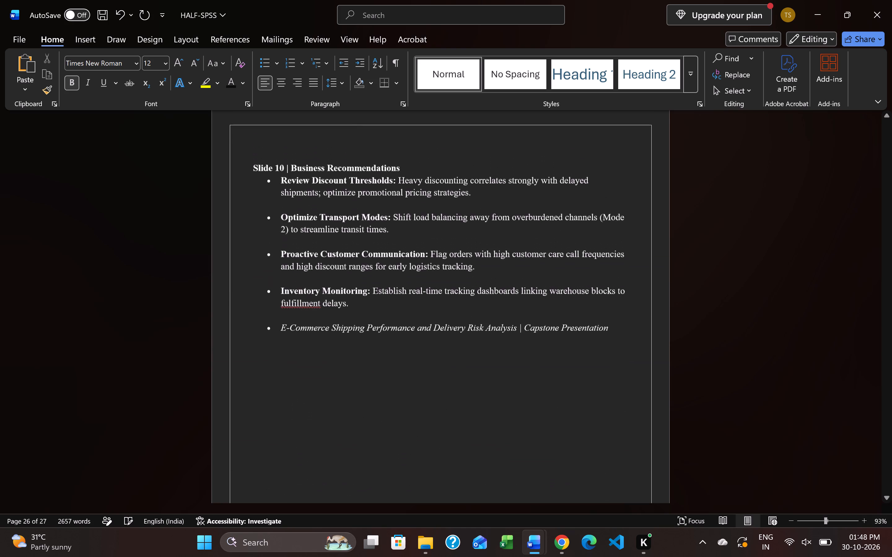
{"action": "left_click", "coordinate": [400, 179]}
{"action": "key", "text": "Return"}
{"action": "scroll", "coordinate": [400, 179], "scroll_direction": "up", "scroll_amount": 4}
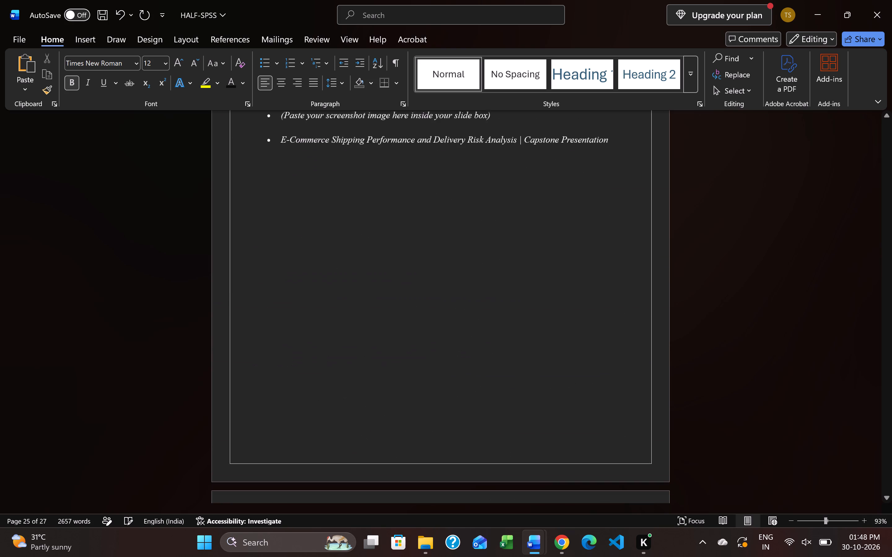
{"action": "scroll", "coordinate": [395, 219], "scroll_direction": "up", "scroll_amount": 3}
{"action": "left_click", "coordinate": [419, 234]}
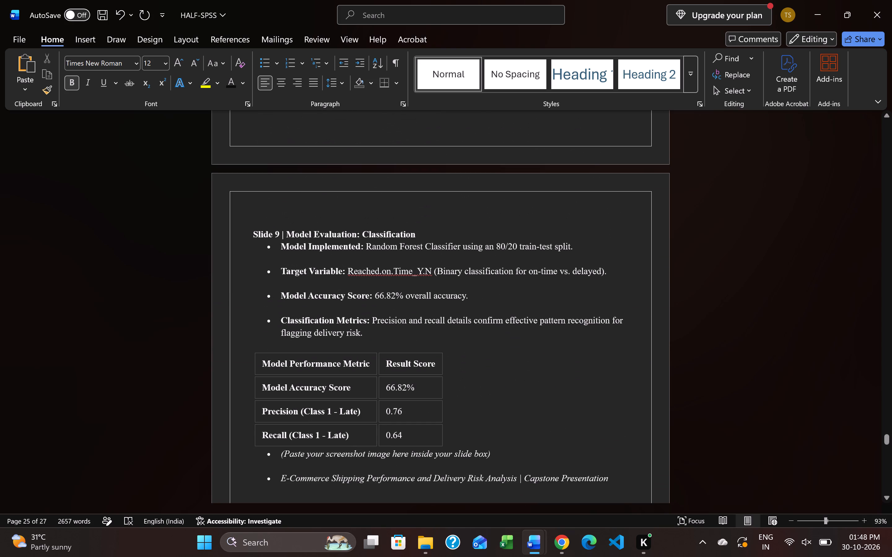
{"action": "key", "text": "Return"}
Add a blank line below the Slide 8, Slide 7 and Slide 6 headings, above their bullet lists.
{"action": "scroll", "coordinate": [419, 234], "scroll_direction": "up", "scroll_amount": 3}
{"action": "scroll", "coordinate": [392, 211], "scroll_direction": "up", "scroll_amount": 3}
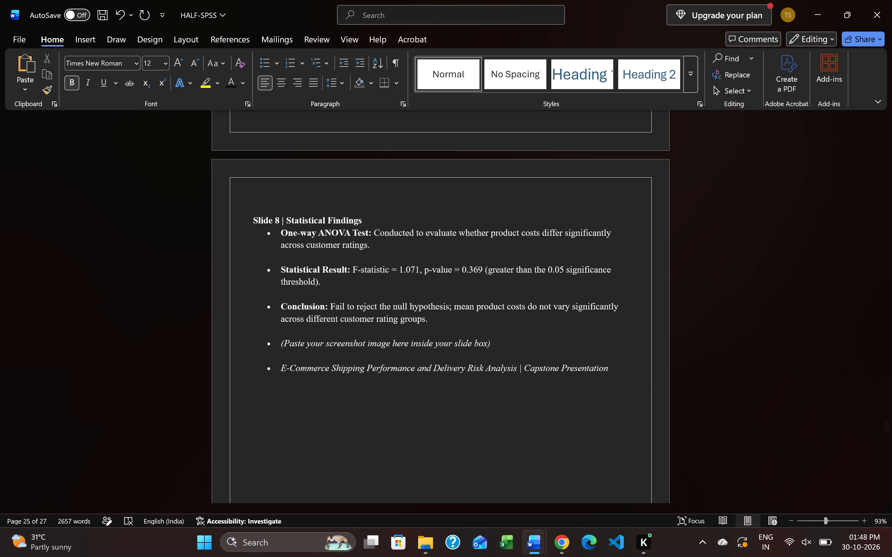
{"action": "left_click", "coordinate": [381, 216]}
{"action": "key", "text": "Return"}
{"action": "key", "text": "Return"}
{"action": "scroll", "coordinate": [381, 216], "scroll_direction": "up", "scroll_amount": 2}
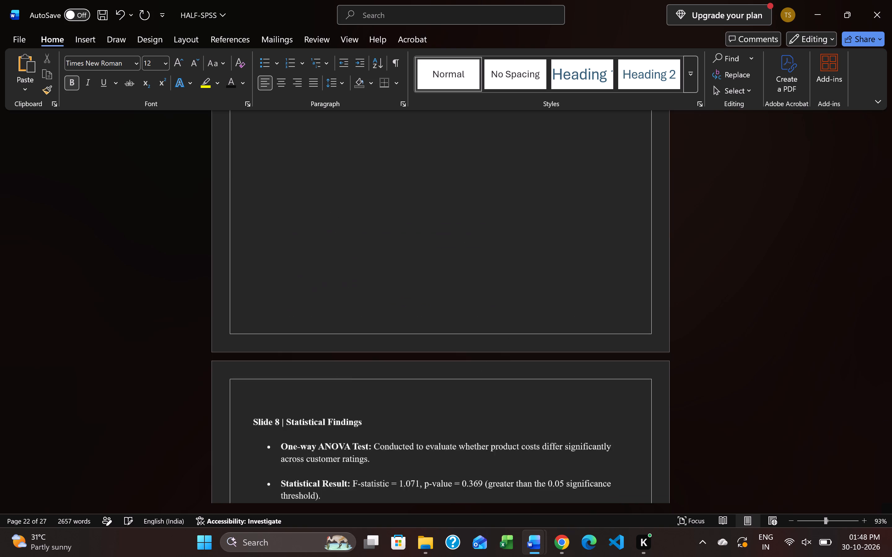
{"action": "scroll", "coordinate": [381, 216], "scroll_direction": "up", "scroll_amount": 5}
{"action": "left_click", "coordinate": [457, 439]}
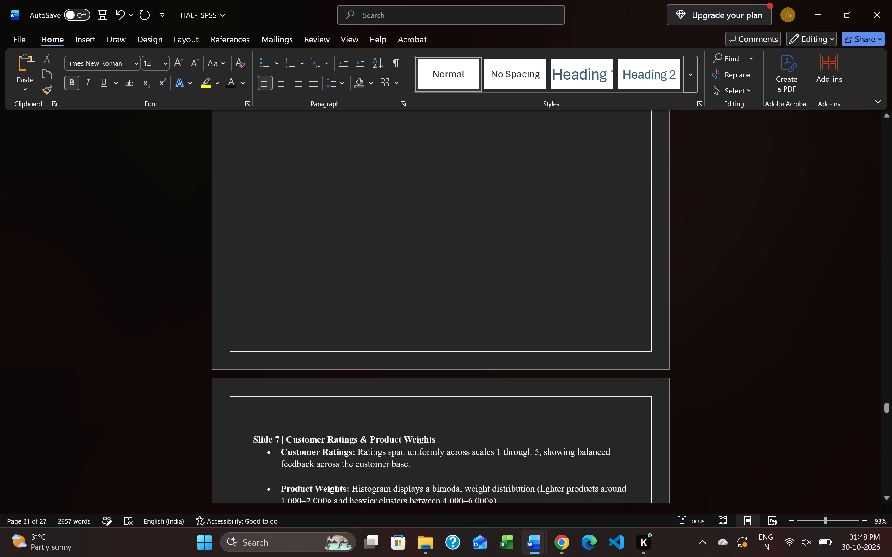
{"action": "key", "text": "Return"}
{"action": "scroll", "coordinate": [457, 439], "scroll_direction": "up", "scroll_amount": 4}
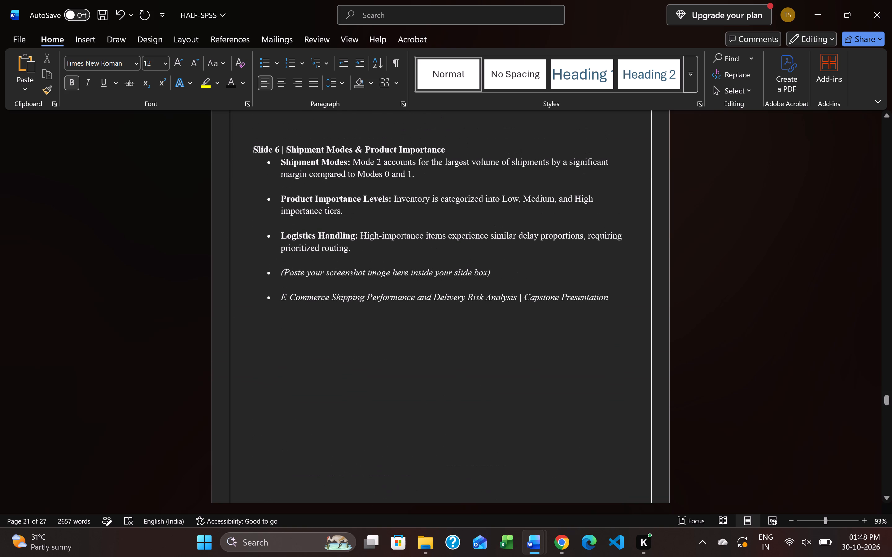
{"action": "left_click", "coordinate": [450, 155]}
{"action": "key", "text": "Return"}
Add a blank line below the Slide 5, Slide 4 and Slide 3 headings, above their bullet lists.
{"action": "scroll", "coordinate": [450, 155], "scroll_direction": "up", "scroll_amount": 4}
{"action": "scroll", "coordinate": [367, 146], "scroll_direction": "up", "scroll_amount": 3}
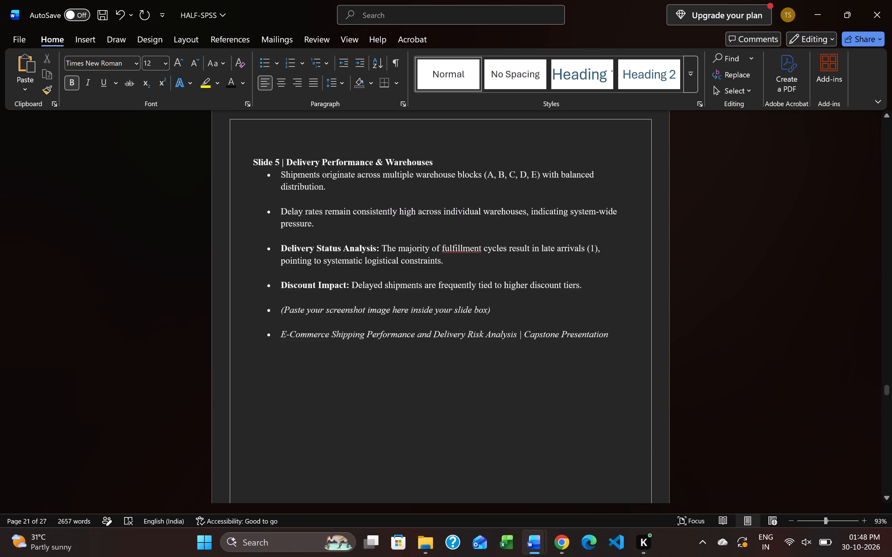
{"action": "left_click", "coordinate": [442, 217]}
{"action": "key", "text": "Return"}
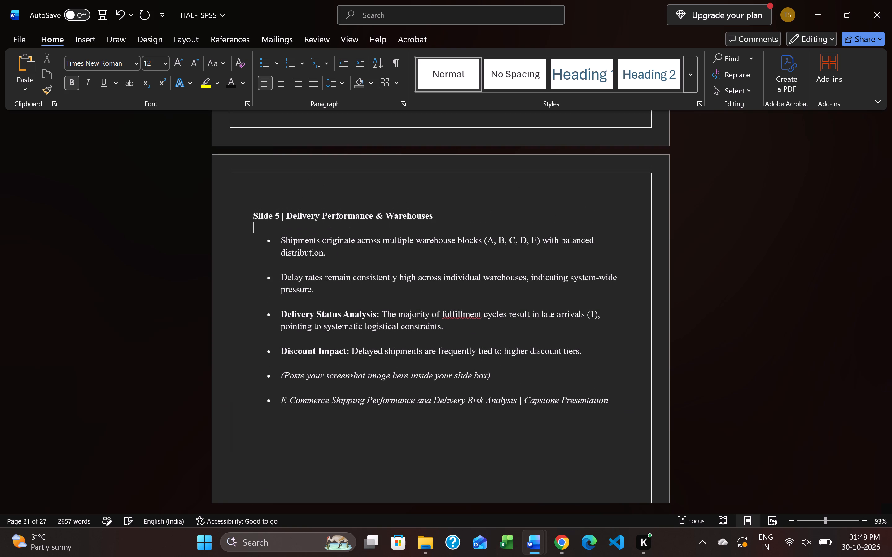
{"action": "scroll", "coordinate": [442, 217], "scroll_direction": "up", "scroll_amount": 3}
{"action": "scroll", "coordinate": [356, 183], "scroll_direction": "up", "scroll_amount": 4}
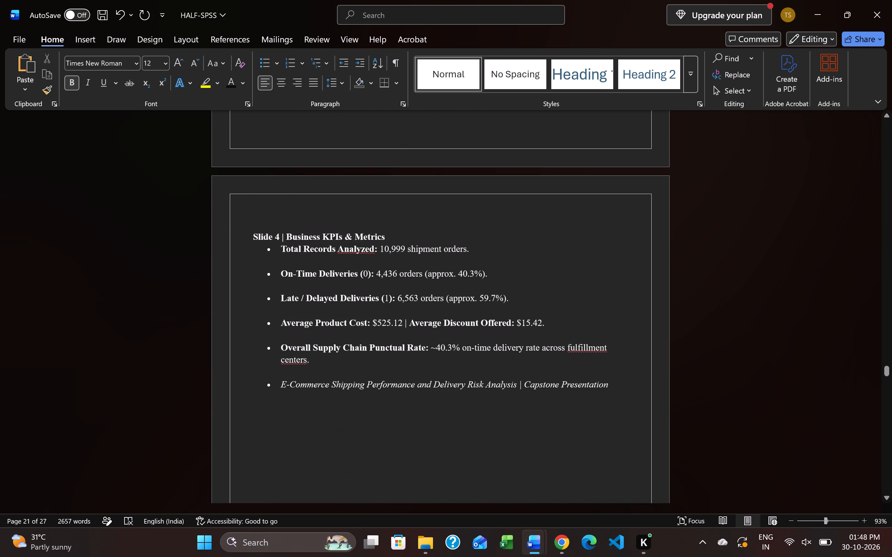
{"action": "left_click", "coordinate": [405, 239]}
{"action": "key", "text": "Return"}
{"action": "scroll", "coordinate": [405, 239], "scroll_direction": "up", "scroll_amount": 4}
{"action": "scroll", "coordinate": [344, 205], "scroll_direction": "up", "scroll_amount": 2}
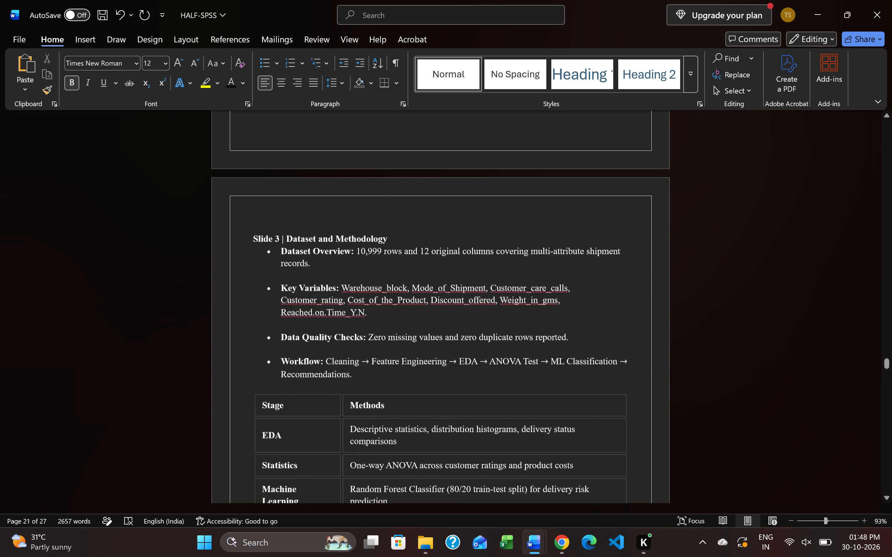
{"action": "left_click", "coordinate": [389, 414]}
{"action": "key", "text": "Return"}
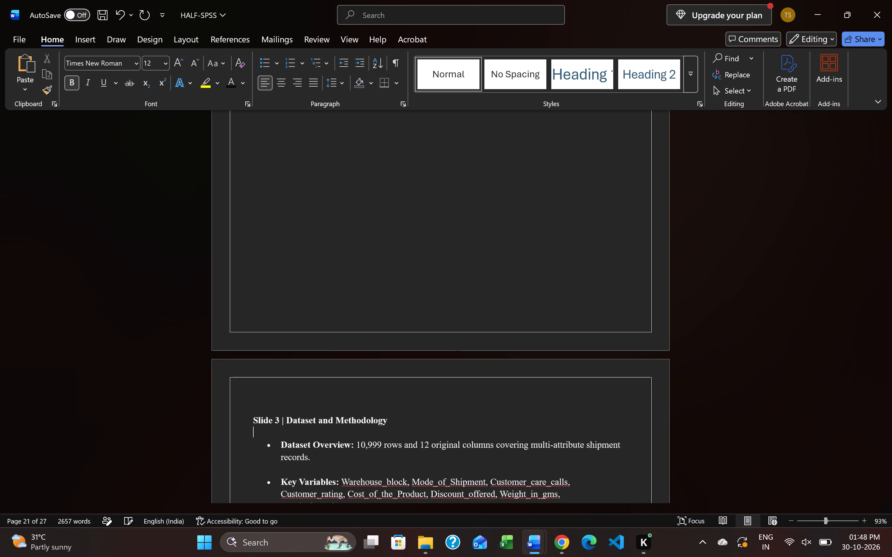
Add a blank line below the "Slide 2 | Business Problem and Objectives" heading, keeping the heading text intact.
{"action": "scroll", "coordinate": [391, 417], "scroll_direction": "up", "scroll_amount": 5}
{"action": "left_click", "coordinate": [436, 336]}
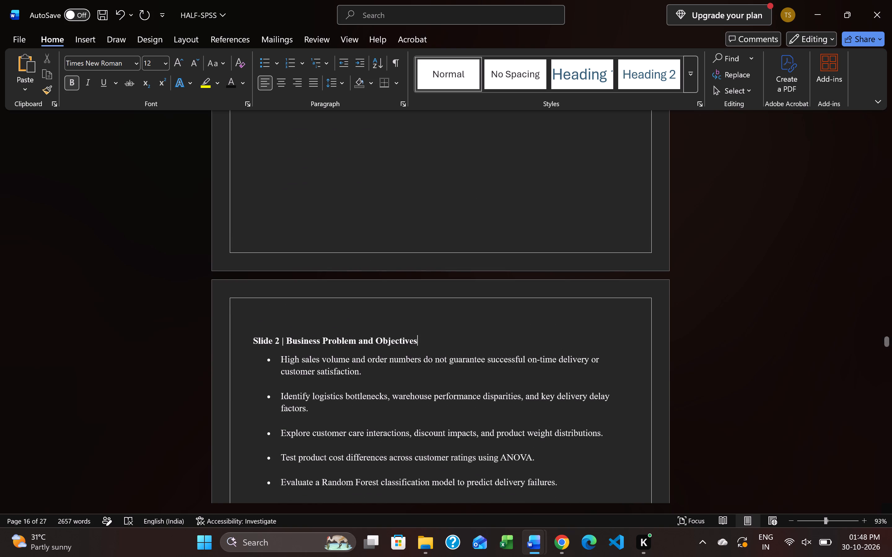
{"action": "key", "text": "Return"}
{"action": "key", "text": "BackSpace"}
{"action": "key", "text": "BackSpace"}
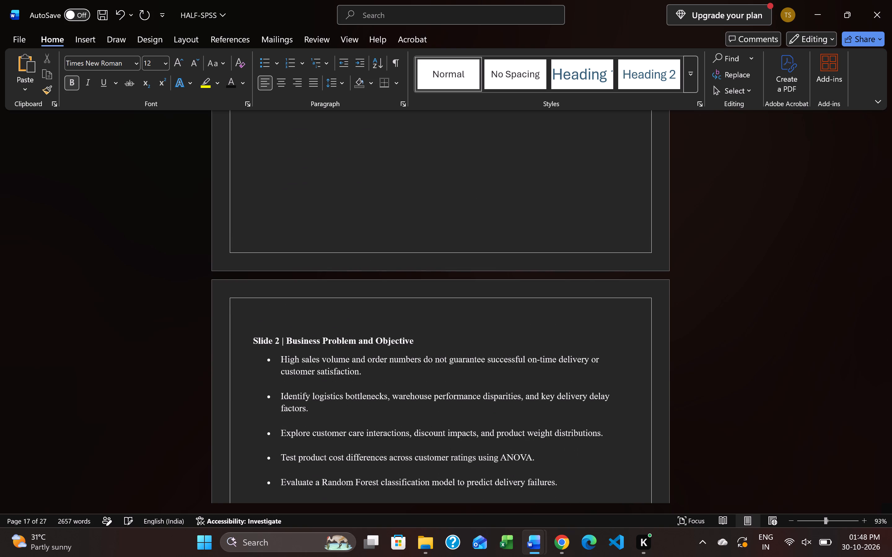
{"action": "key", "text": "s"}
{"action": "key", "text": "Return"}
Delete the italic "E-Commerce Shipping Performance and Delivery Risk Analysis | Capstone Presentation" line from the end of Slides 2 and 3.
{"action": "scroll", "coordinate": [436, 336], "scroll_direction": "down", "scroll_amount": 2}
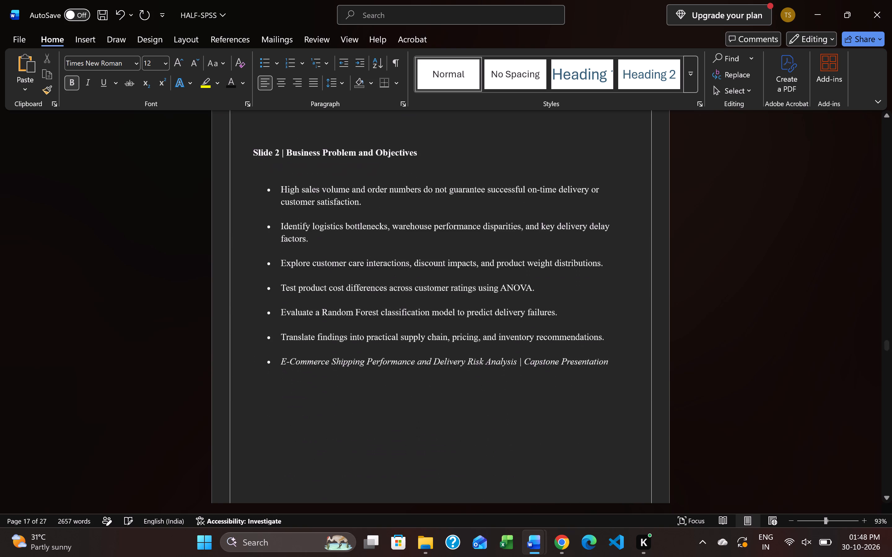
{"action": "scroll", "coordinate": [403, 300], "scroll_direction": "down", "scroll_amount": 1}
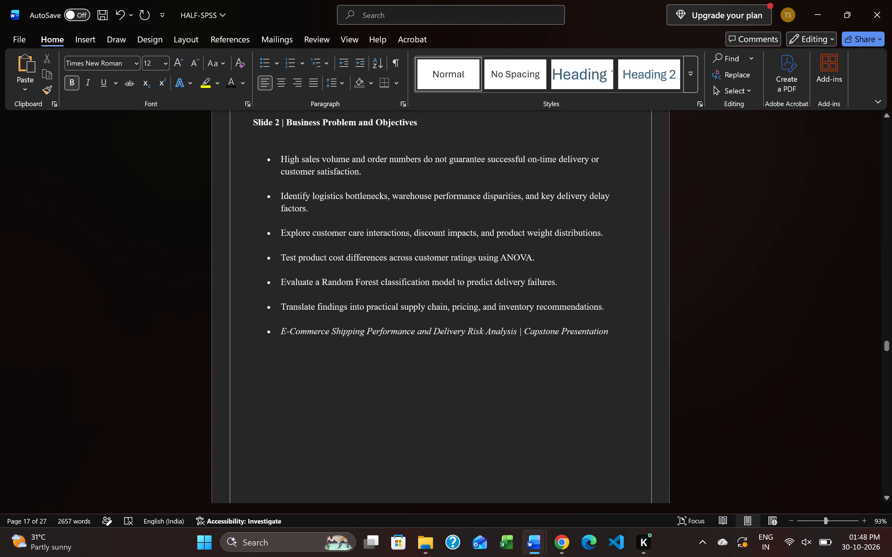
{"action": "left_click_drag", "start_coordinate": [617, 329], "coordinate": [343, 343]}
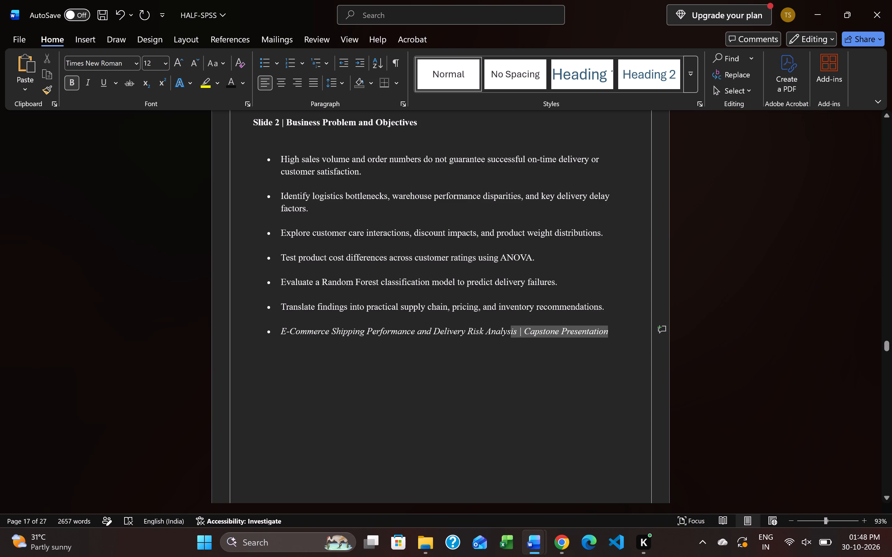
{"action": "left_click_drag", "start_coordinate": [343, 343], "coordinate": [265, 334]}
{"action": "key", "text": "BackSpace"}
{"action": "key", "text": "BackSpace"}
{"action": "key", "text": "BackSpace"}
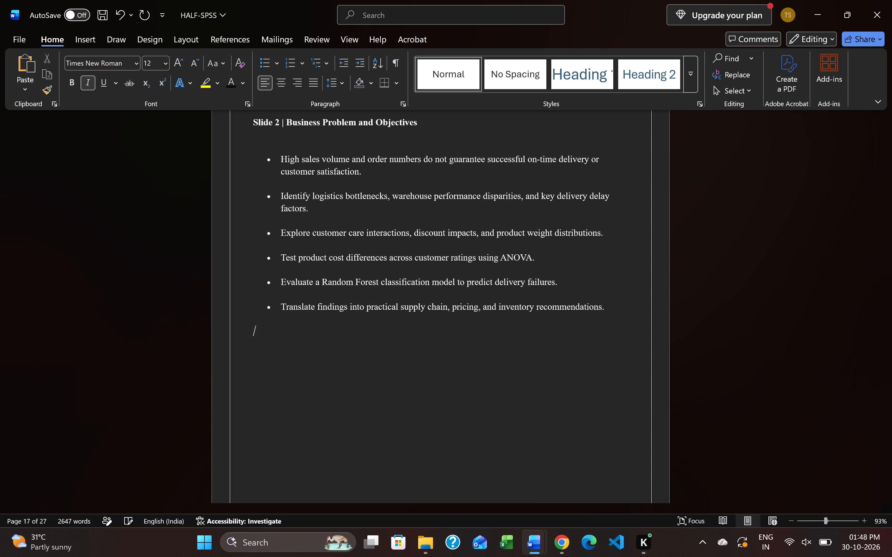
{"action": "scroll", "coordinate": [265, 334], "scroll_direction": "down", "scroll_amount": 6}
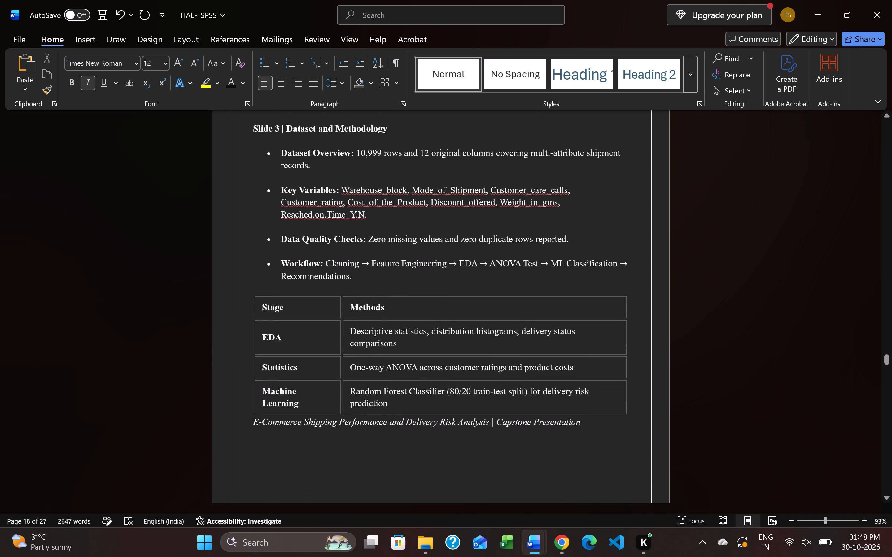
{"action": "triple_click", "coordinate": [581, 421]}
{"action": "key", "text": "BackSpace"}
Delete the italic "E-Commerce Shipping Performance and Delivery Risk Analysis | Capstone Presentation" line and its bullet from the end of Slide 4.
{"action": "scroll", "coordinate": [581, 421], "scroll_direction": "down", "scroll_amount": 2}
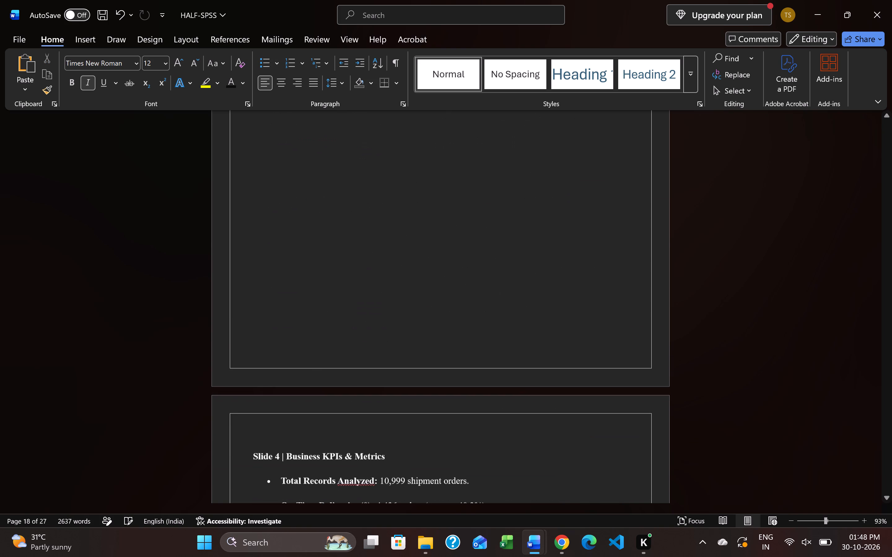
{"action": "scroll", "coordinate": [581, 421], "scroll_direction": "down", "scroll_amount": 4}
{"action": "triple_click", "coordinate": [472, 256]}
{"action": "left_click", "coordinate": [472, 256]}
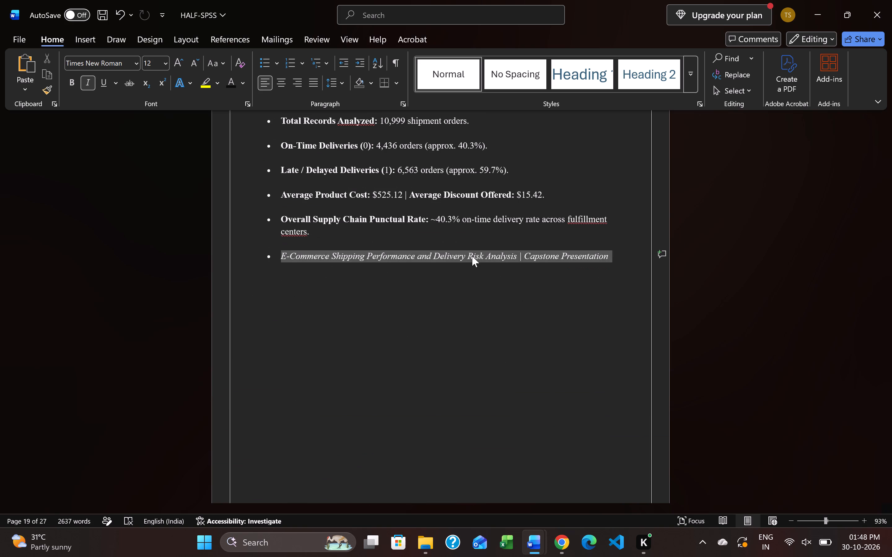
{"action": "key", "text": "Delete"}
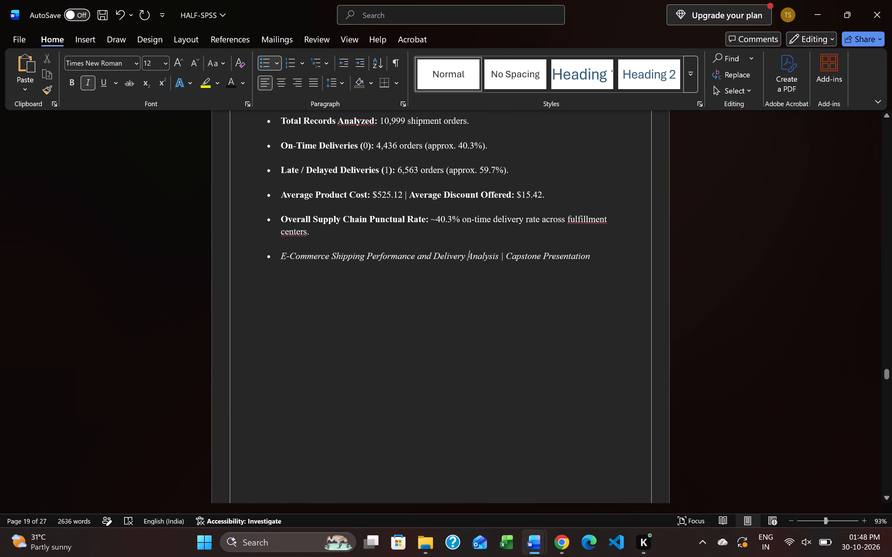
{"action": "left_click_drag", "start_coordinate": [526, 245], "coordinate": [526, 253]}
{"action": "triple_click", "coordinate": [526, 253]}
{"action": "key", "text": "BackSpace"}
{"action": "key", "text": "BackSpace"}
Delete the whole italic "E-Commerce Shipping Performance and Delivery Risk Analysis | Capstone Presentation" bullet from the end of Slide 5.
{"action": "scroll", "coordinate": [526, 253], "scroll_direction": "down", "scroll_amount": 4}
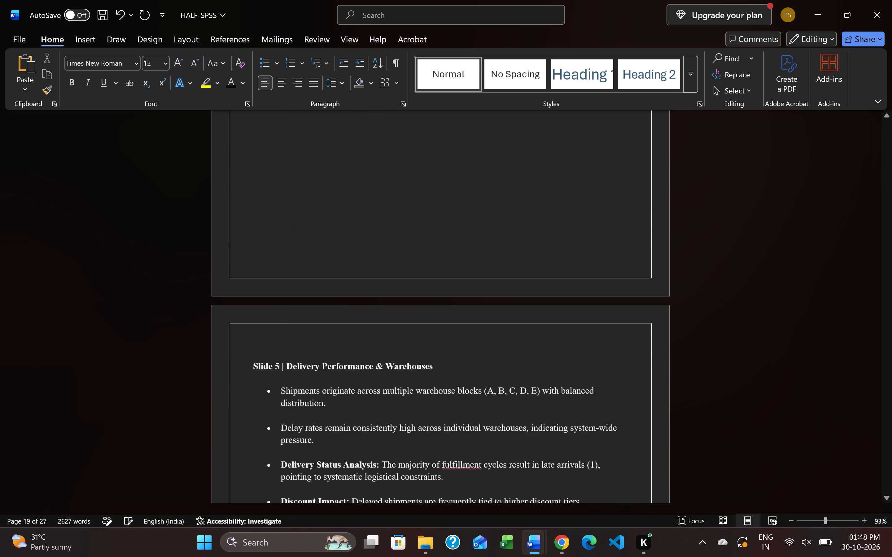
{"action": "scroll", "coordinate": [409, 376], "scroll_direction": "down", "scroll_amount": 1}
{"action": "triple_click", "coordinate": [407, 373]}
{"action": "left_click", "coordinate": [407, 373]}
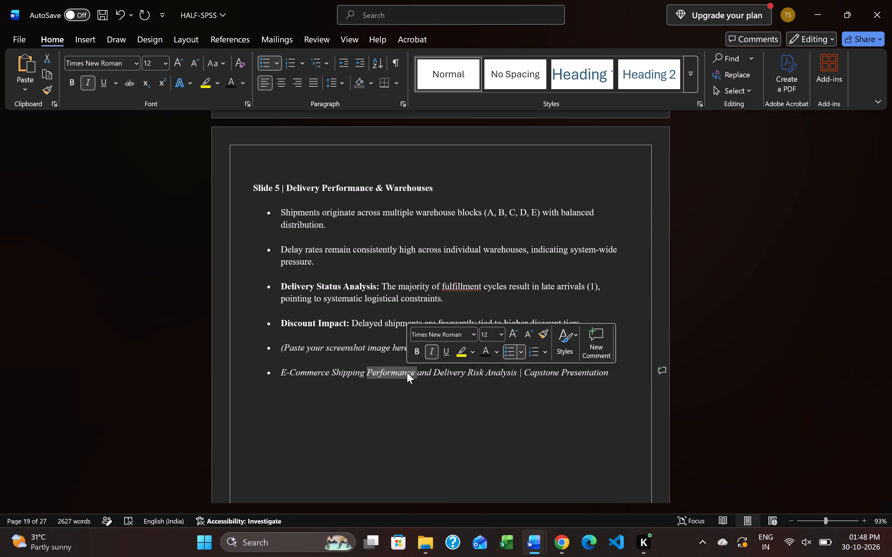
{"action": "key", "text": "BackSpace"}
{"action": "key", "text": "ctrl+z"}
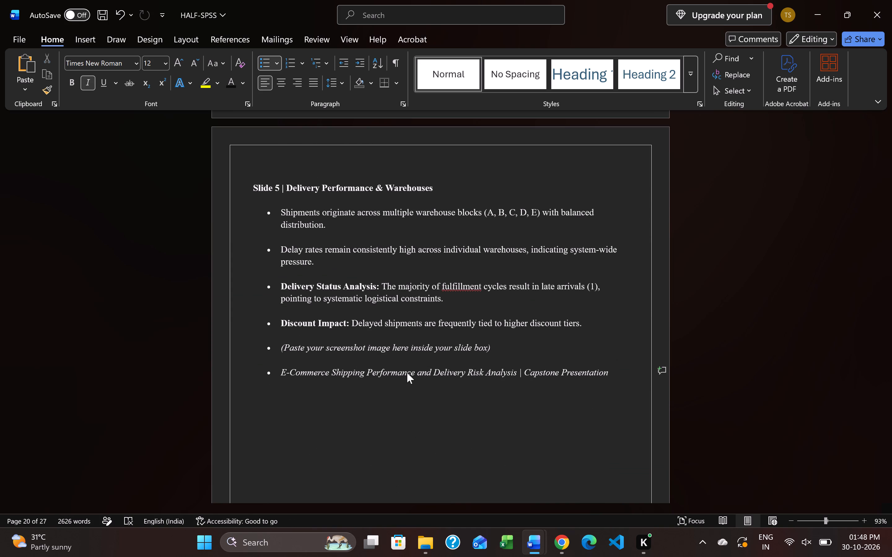
{"action": "triple_click", "coordinate": [407, 373]}
{"action": "key", "text": "BackSpace"}
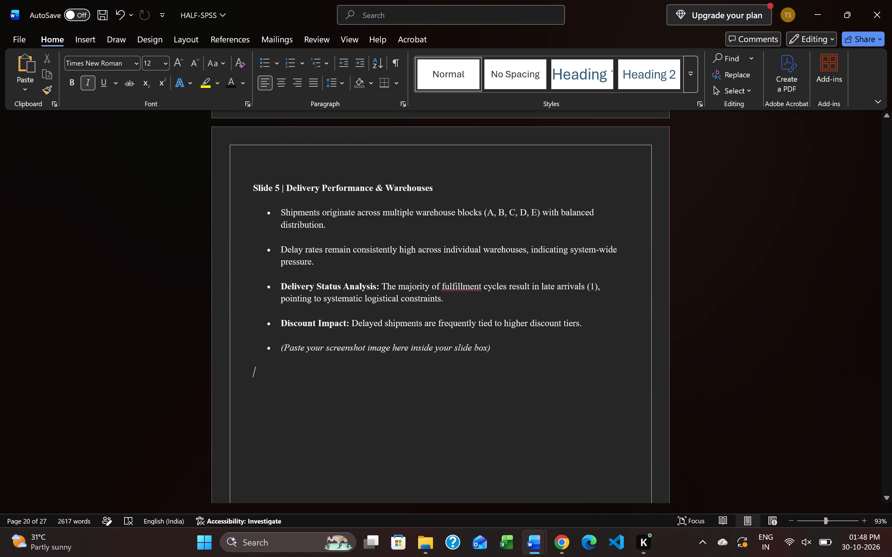
Delete the italic "E-Commerce Shipping Performance and Delivery Risk Analysis | Capstone Presentation" line and its bullet from the end of Slide 6.
{"action": "scroll", "coordinate": [398, 344], "scroll_direction": "down", "scroll_amount": 3}
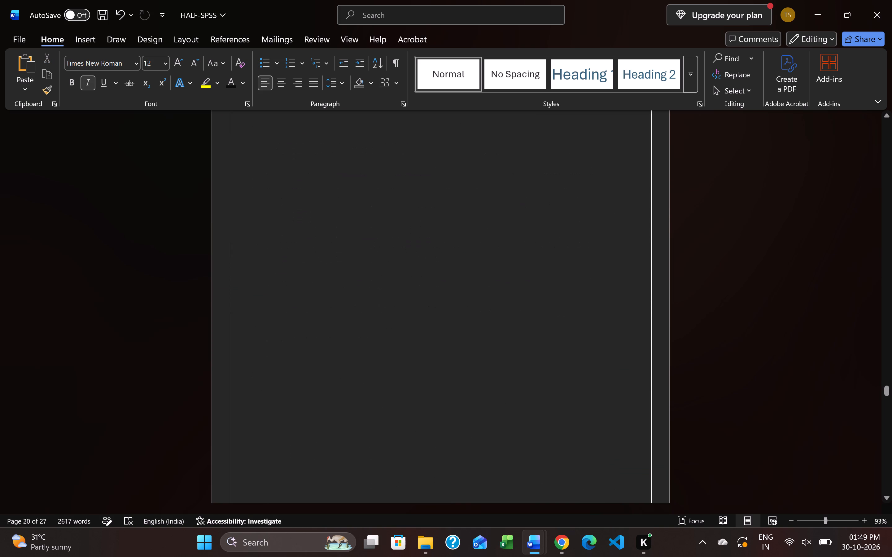
{"action": "scroll", "coordinate": [397, 336], "scroll_direction": "down", "scroll_amount": 2}
{"action": "scroll", "coordinate": [390, 416], "scroll_direction": "down", "scroll_amount": 1}
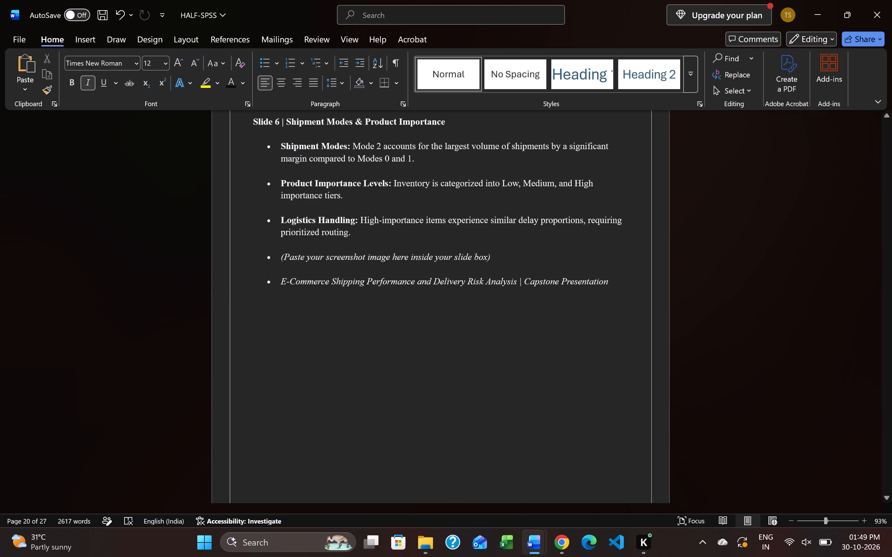
{"action": "scroll", "coordinate": [390, 416], "scroll_direction": "down", "scroll_amount": 1}
{"action": "triple_click", "coordinate": [457, 276]}
{"action": "left_click", "coordinate": [457, 276]}
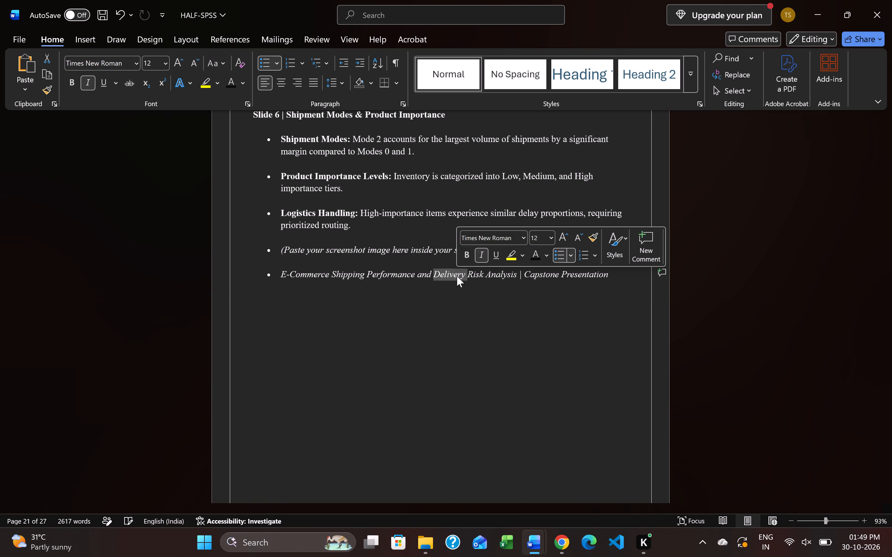
{"action": "triple_click", "coordinate": [457, 276]}
{"action": "key", "text": "backslash"}
{"action": "key", "text": "BackSpace"}
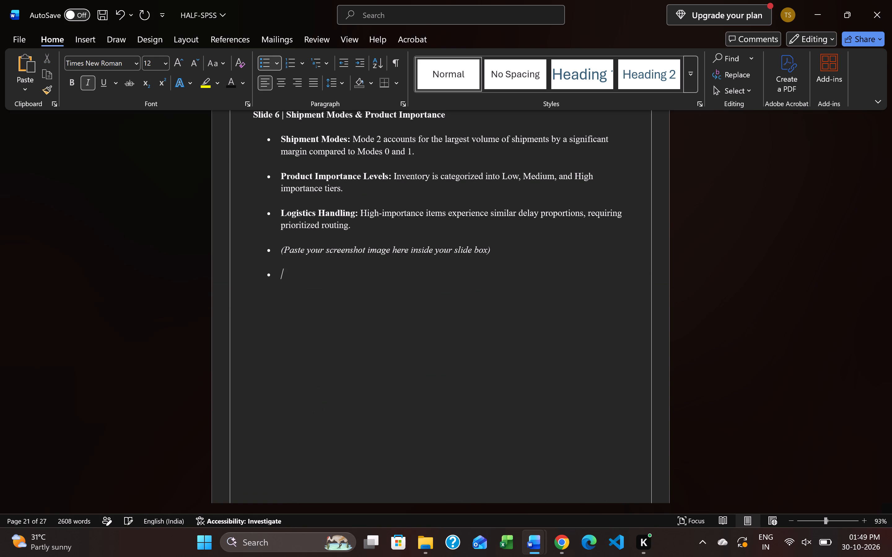
{"action": "key", "text": "BackSpace"}
Delete the italic "E-Commerce Shipping Performance and Delivery Risk Analysis | Capstone Presentation" bullets from the end of Slides 7 and 8.
{"action": "scroll", "coordinate": [457, 276], "scroll_direction": "down", "scroll_amount": 4}
{"action": "scroll", "coordinate": [465, 384], "scroll_direction": "down", "scroll_amount": 2}
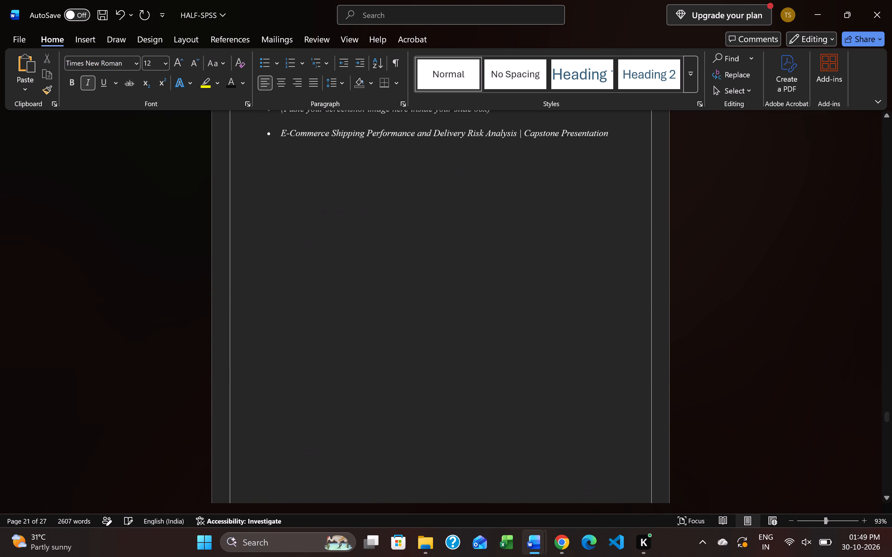
{"action": "scroll", "coordinate": [526, 195], "scroll_direction": "up", "scroll_amount": 1}
{"action": "triple_click", "coordinate": [505, 221]}
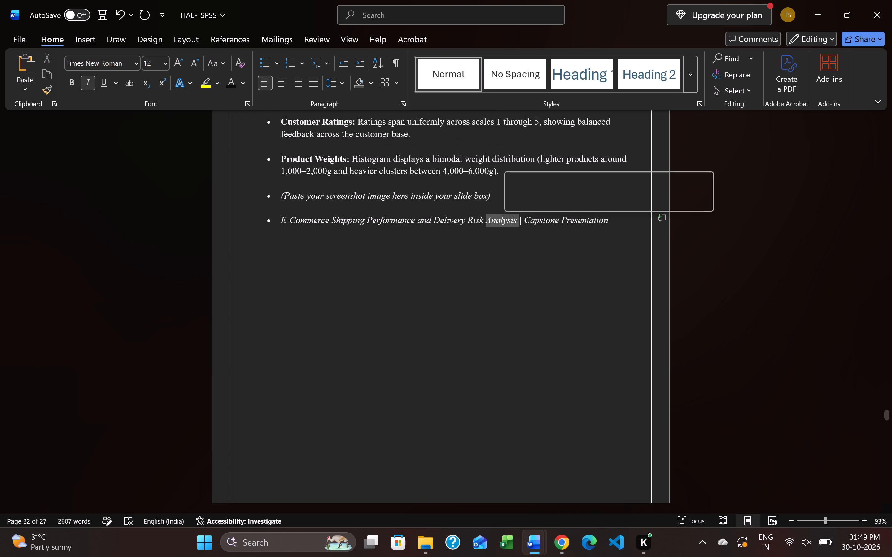
{"action": "left_click", "coordinate": [505, 221]}
{"action": "triple_click", "coordinate": [505, 221]}
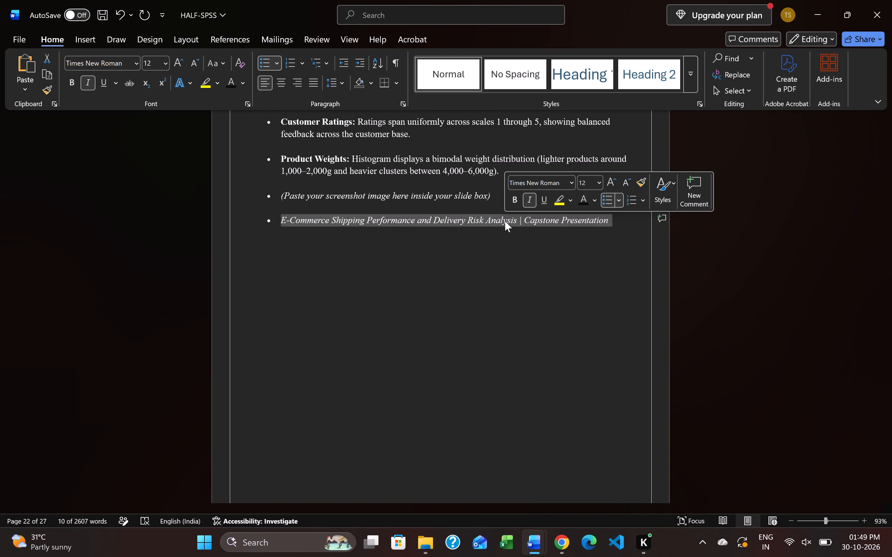
{"action": "key", "text": "BackSpace"}
{"action": "scroll", "coordinate": [505, 221], "scroll_direction": "down", "scroll_amount": 6}
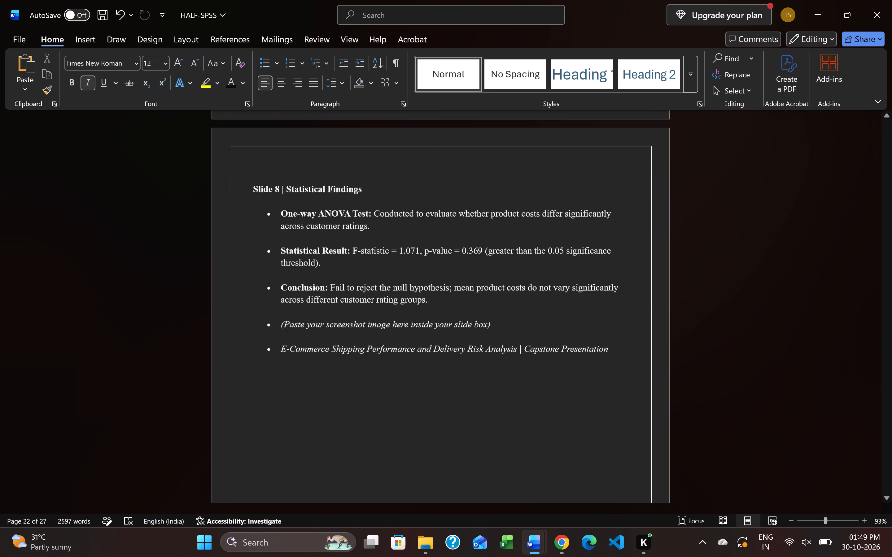
{"action": "triple_click", "coordinate": [402, 352]}
{"action": "triple_click", "coordinate": [397, 346]}
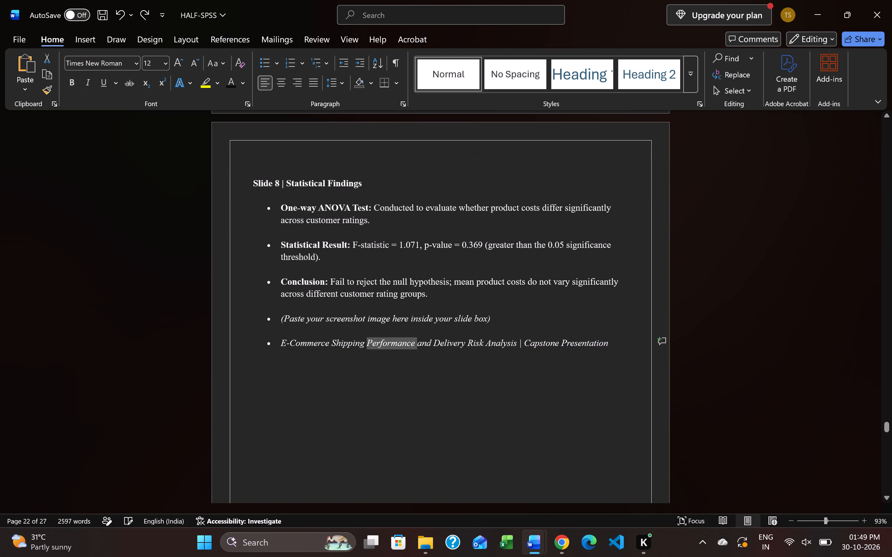
{"action": "key", "text": "BackSpace"}
Delete the italic "E-Commerce Shipping Performance and Delivery Risk Analysis | Capstone Presentation" bullet below the metrics table on Slide 9.
{"action": "scroll", "coordinate": [397, 346], "scroll_direction": "down", "scroll_amount": 2}
{"action": "scroll", "coordinate": [368, 406], "scroll_direction": "down", "scroll_amount": 2}
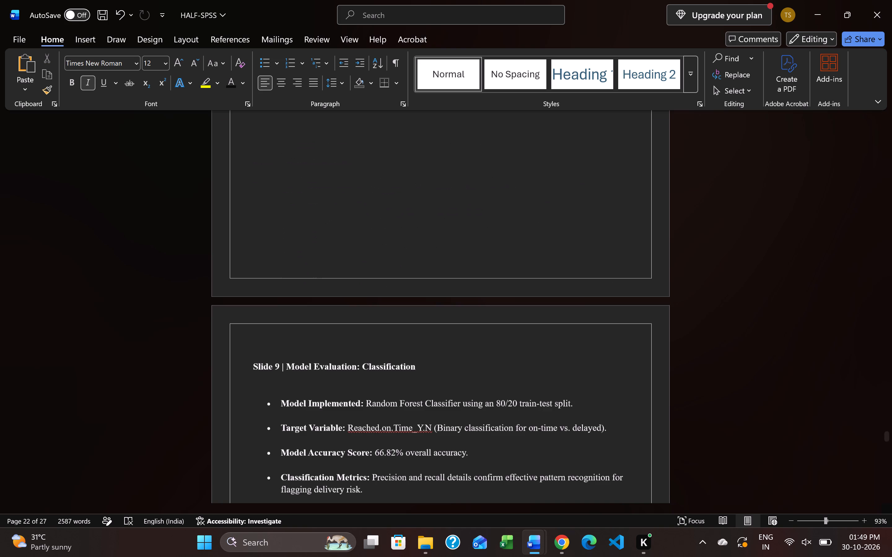
{"action": "scroll", "coordinate": [368, 406], "scroll_direction": "down", "scroll_amount": 1}
{"action": "scroll", "coordinate": [353, 386], "scroll_direction": "down", "scroll_amount": 1}
{"action": "scroll", "coordinate": [323, 455], "scroll_direction": "down", "scroll_amount": 2}
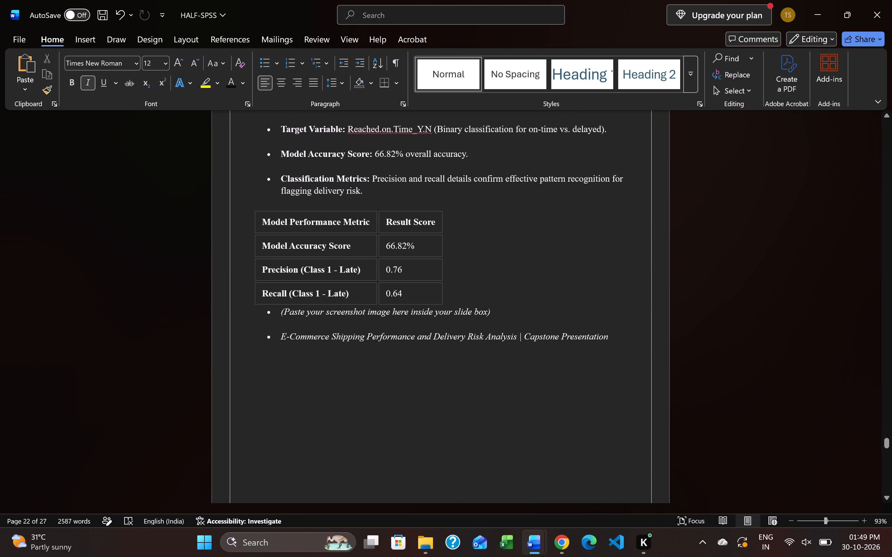
{"action": "triple_click", "coordinate": [309, 334]}
{"action": "key", "text": "BackSpace"}
Delete the italic "E-Commerce Shipping Performance and Delivery Risk Analysis | Capstone Presentation" bullet from the end of Slide 10.
{"action": "scroll", "coordinate": [309, 334], "scroll_direction": "down", "scroll_amount": 3}
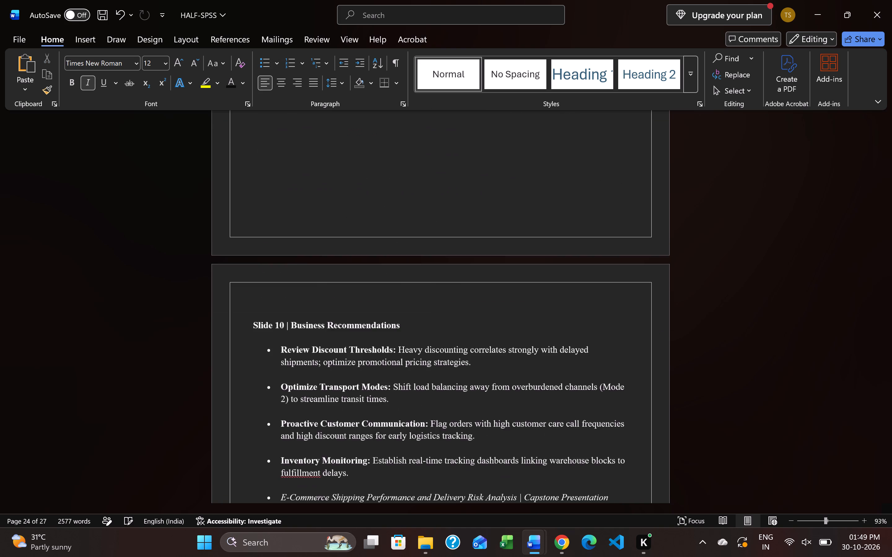
{"action": "scroll", "coordinate": [309, 334], "scroll_direction": "down", "scroll_amount": 2}
{"action": "triple_click", "coordinate": [320, 369]}
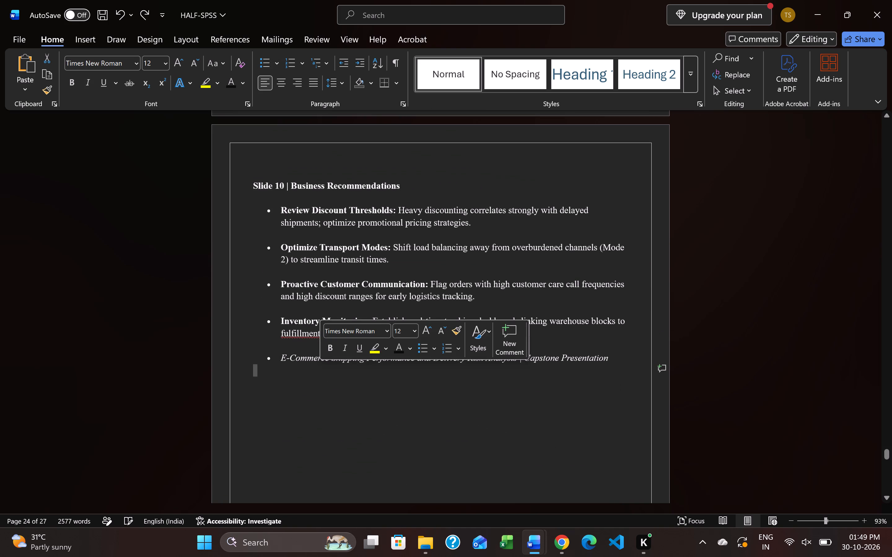
{"action": "triple_click", "coordinate": [313, 359]}
{"action": "key", "text": "BackSpace"}
Delete the whole italic "E-Commerce Shipping Performance and Delivery Risk Analysis | Capstone Presentation" bullet from the end of Slide 11.
{"action": "scroll", "coordinate": [313, 359], "scroll_direction": "down", "scroll_amount": 6}
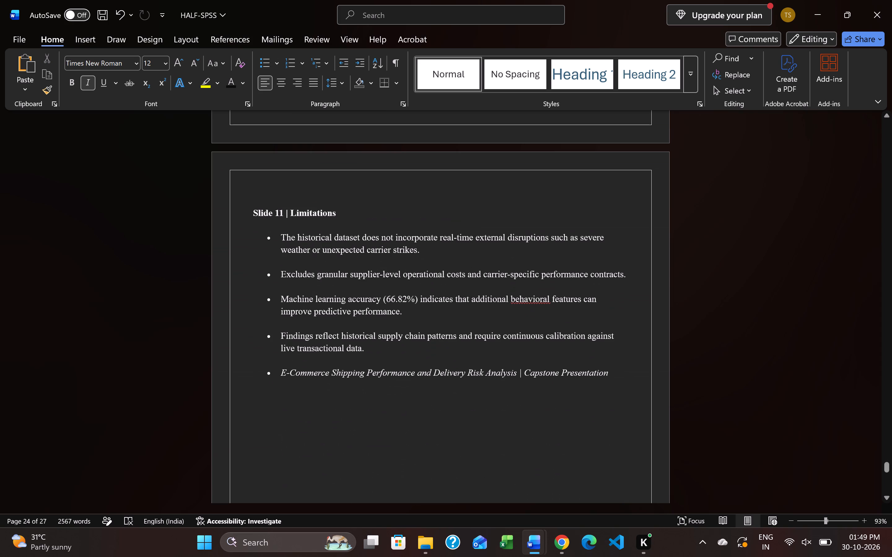
{"action": "triple_click", "coordinate": [324, 372]}
{"action": "left_click", "coordinate": [324, 372]}
{"action": "key", "text": "BackSpace"}
{"action": "triple_click", "coordinate": [324, 372]}
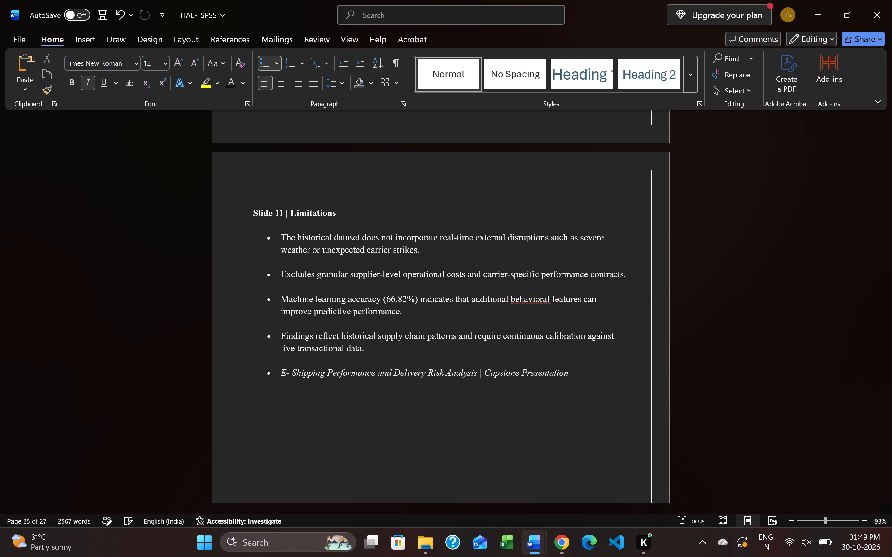
{"action": "left_click", "coordinate": [324, 372]}
{"action": "triple_click", "coordinate": [324, 372]}
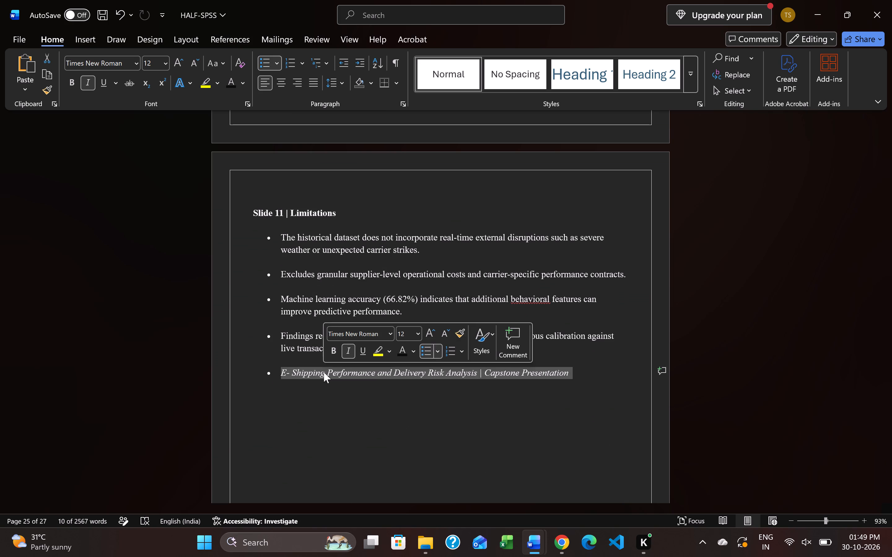
{"action": "key", "text": "BackSpace"}
Delete the "E-Commerce Shipping Performance and Delivery Risk Analysis | Capstone Presentation" bullet below "Thank You | Questions?" on Slide 12.
{"action": "scroll", "coordinate": [324, 372], "scroll_direction": "down", "scroll_amount": 3}
{"action": "scroll", "coordinate": [317, 420], "scroll_direction": "down", "scroll_amount": 2}
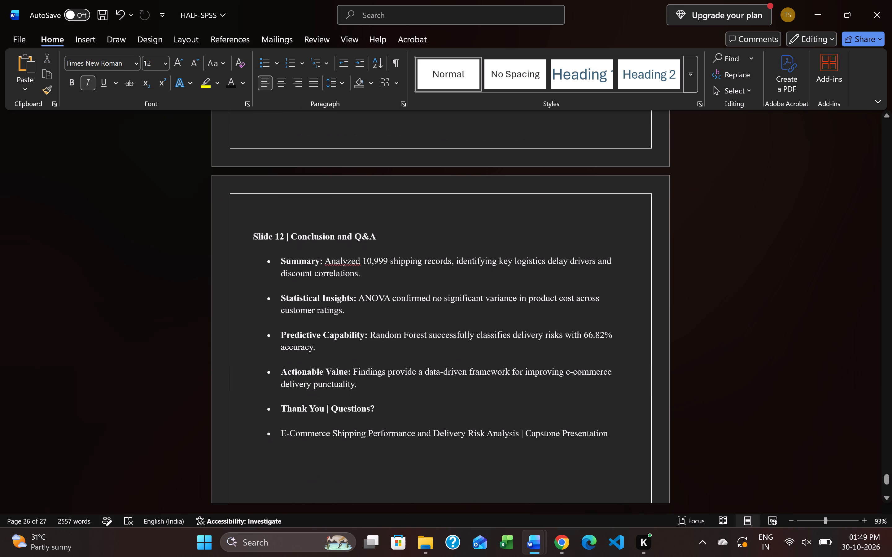
{"action": "triple_click", "coordinate": [314, 430]}
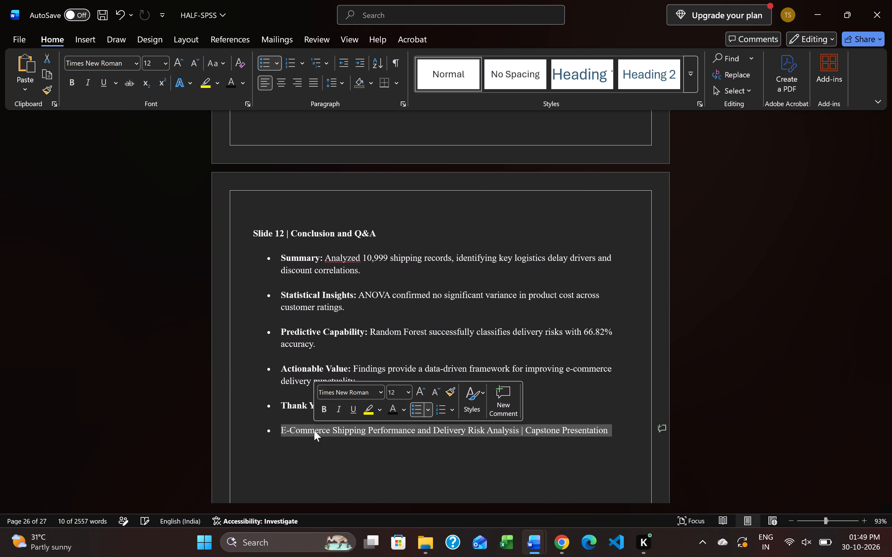
{"action": "key", "text": "BackSpace"}
Review the cleaned slides from Slide 12 back to Slide 9, including the screenshot placeholder below Slide 9's metrics table.
{"action": "scroll", "coordinate": [314, 430], "scroll_direction": "down", "scroll_amount": 2}
{"action": "scroll", "coordinate": [314, 430], "scroll_direction": "up", "scroll_amount": 2}
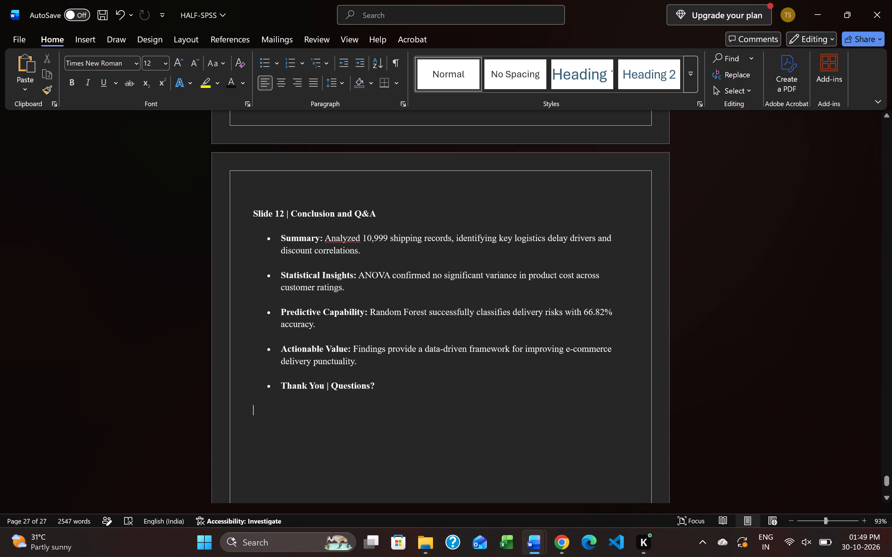
{"action": "scroll", "coordinate": [405, 342], "scroll_direction": "up", "scroll_amount": 8}
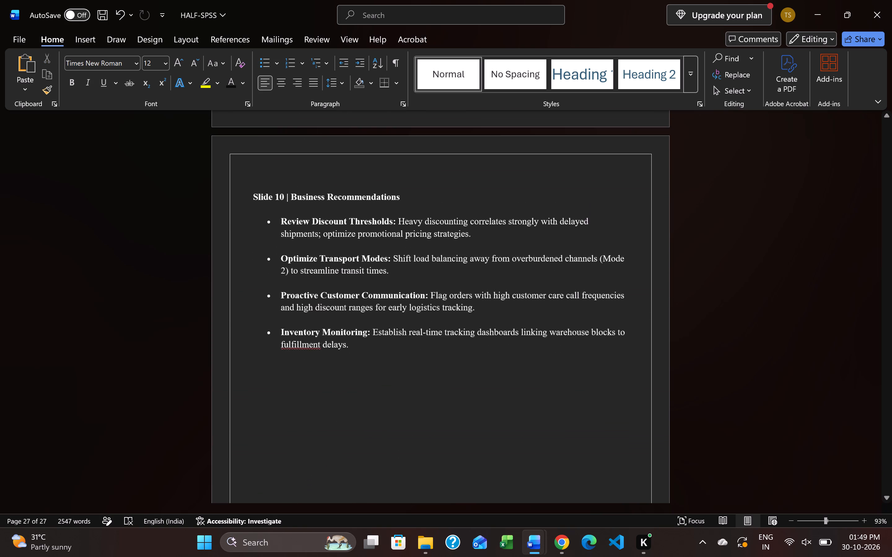
{"action": "scroll", "coordinate": [405, 342], "scroll_direction": "up", "scroll_amount": 8}
{"action": "scroll", "coordinate": [405, 342], "scroll_direction": "down", "scroll_amount": 2}
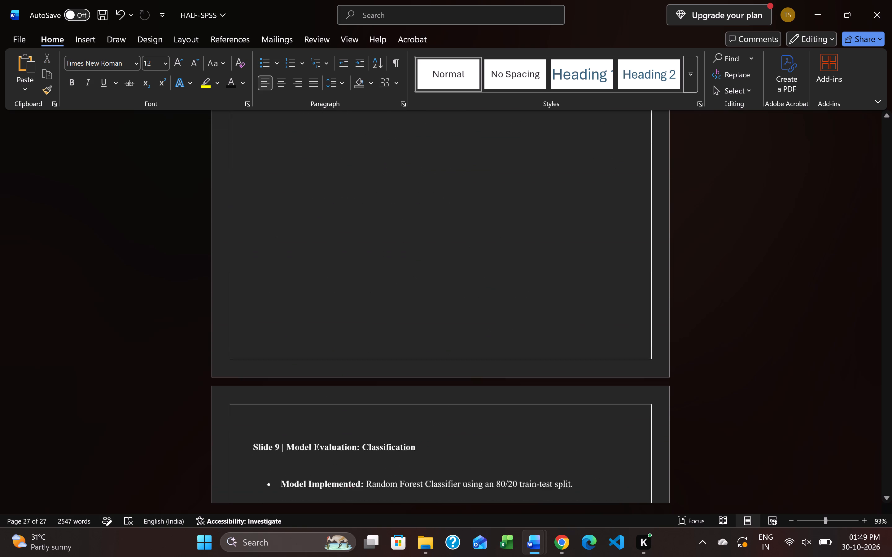
{"action": "scroll", "coordinate": [405, 342], "scroll_direction": "down", "scroll_amount": 3}
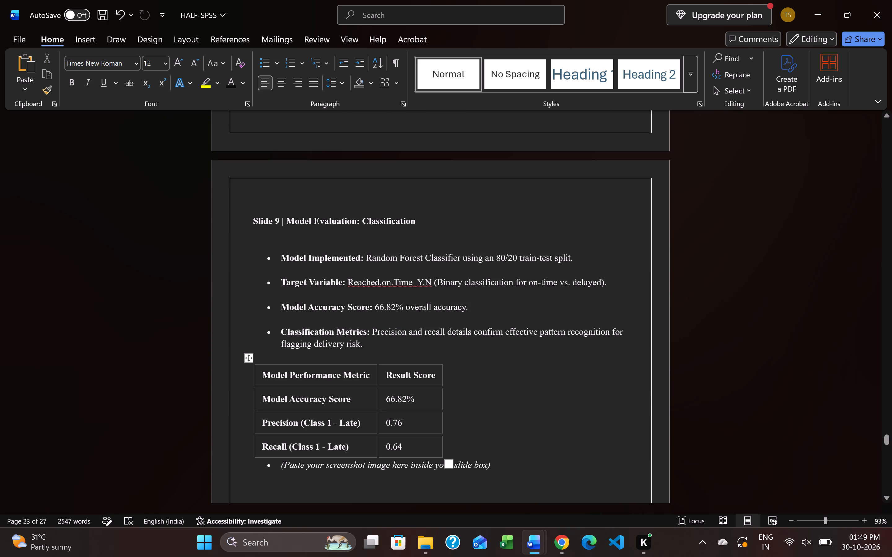
{"action": "left_click", "coordinate": [492, 464]}
{"action": "left_click_drag", "start_coordinate": [492, 464], "coordinate": [292, 470]}
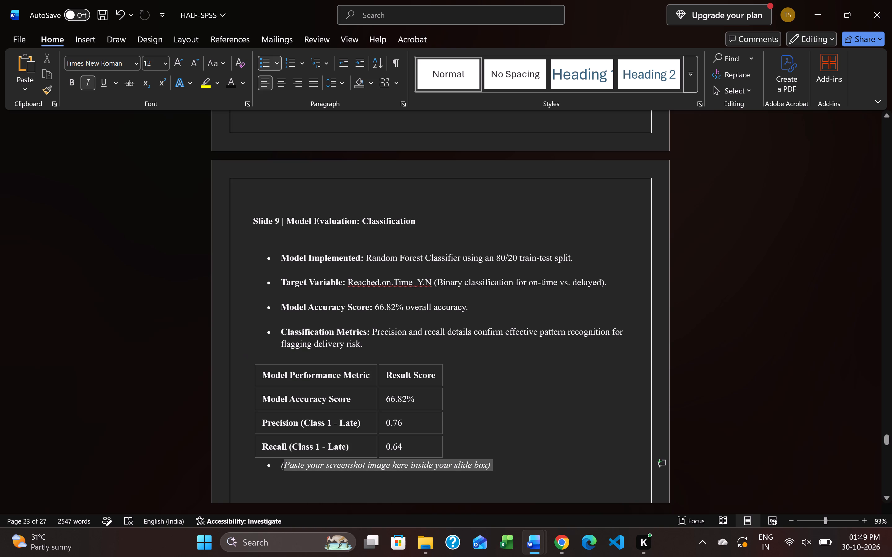
{"action": "left_click_drag", "start_coordinate": [292, 470], "coordinate": [287, 467]}
{"action": "left_click", "coordinate": [393, 359]}
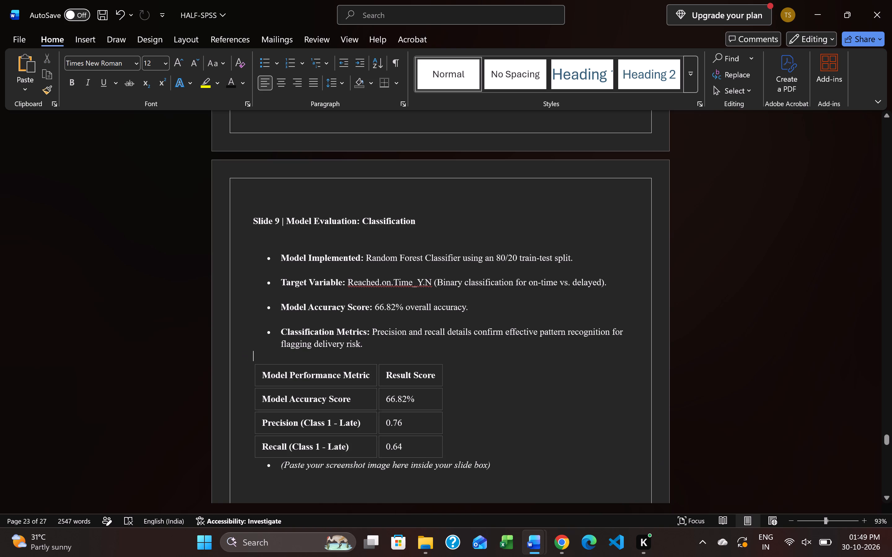
{"action": "left_click", "coordinate": [449, 352]}
{"action": "left_click", "coordinate": [429, 543]}
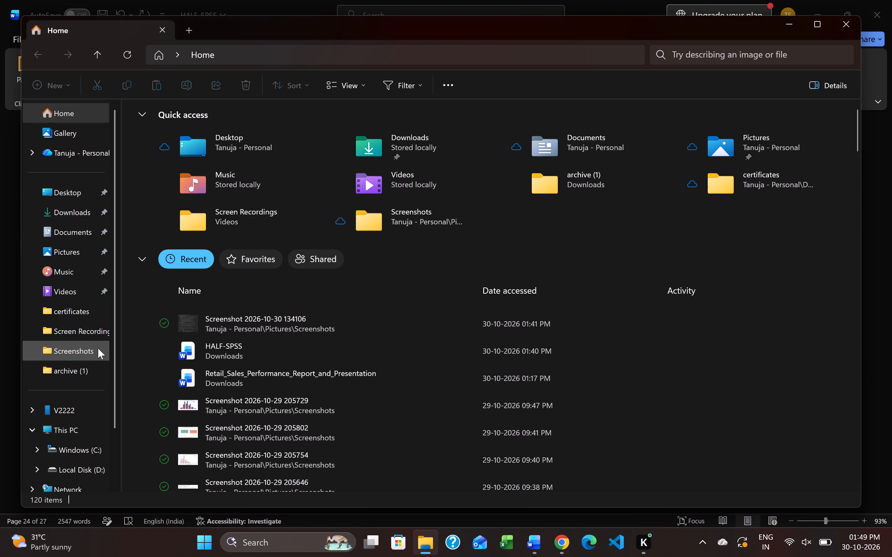
{"action": "left_click", "coordinate": [96, 348]}
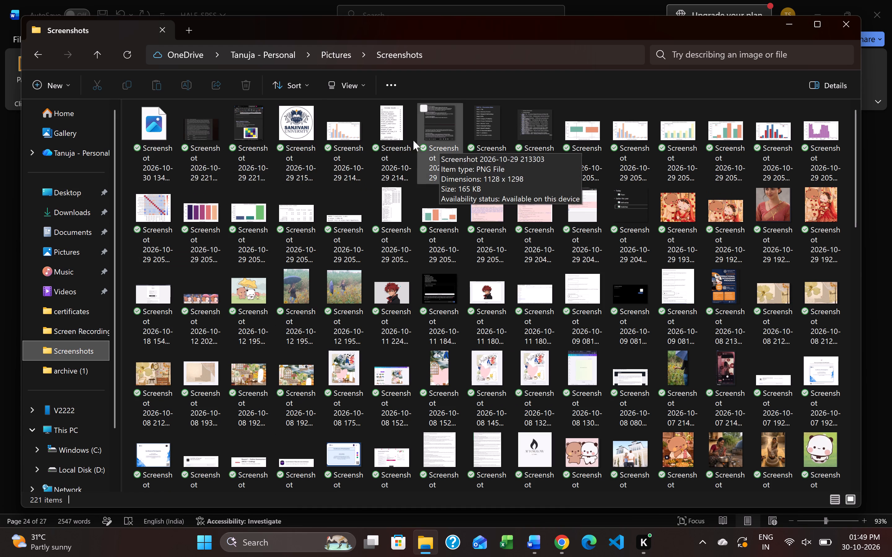
{"action": "double_click", "coordinate": [340, 213]}
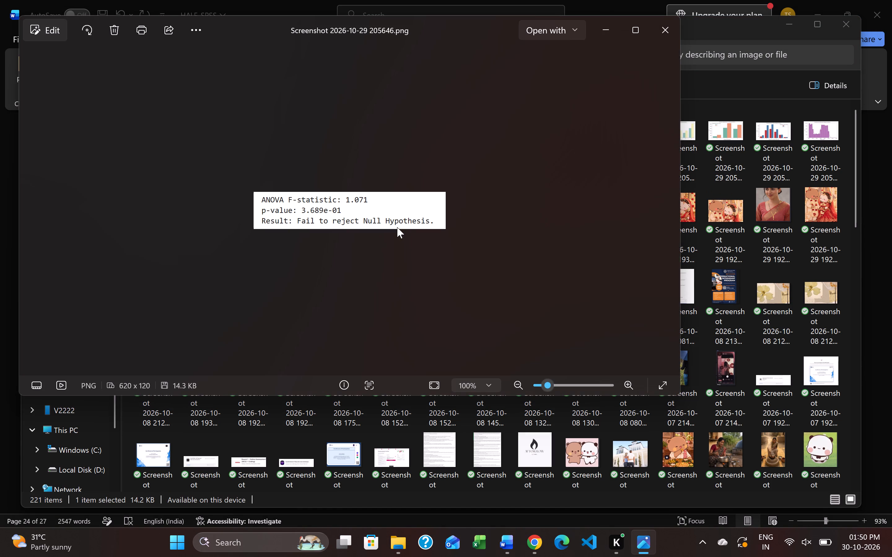
{"action": "left_click", "coordinate": [634, 31]}
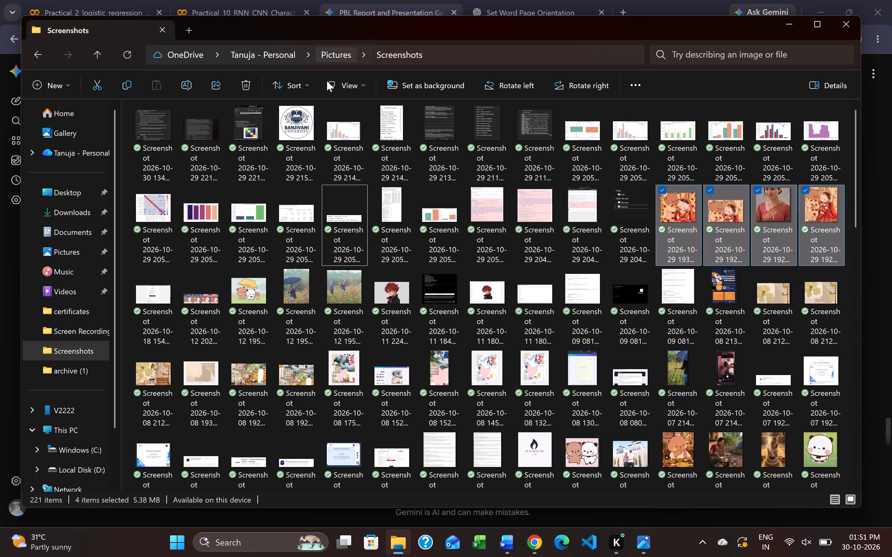
{"action": "left_click", "coordinate": [250, 81]}
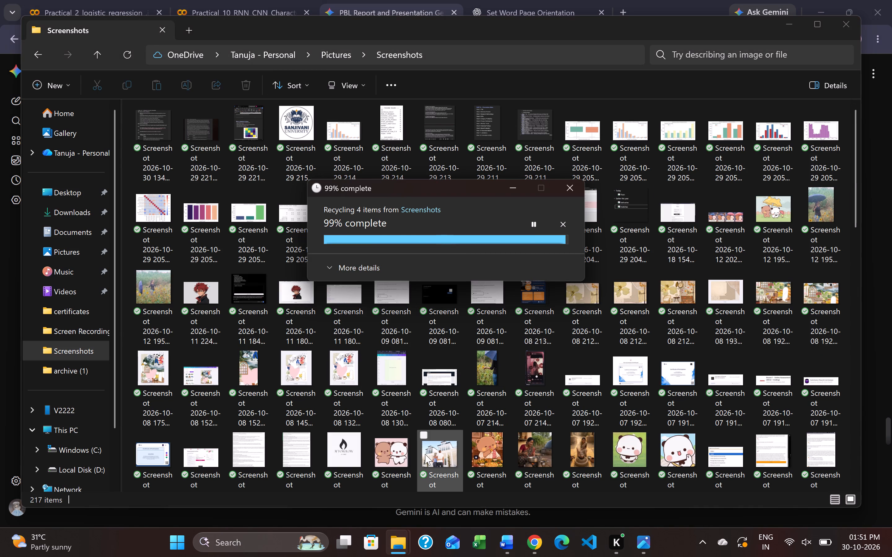
Delete the four cartoon bear and panda images dated 2026-10-06 from the Screenshots folder.
{"action": "left_click", "coordinate": [381, 434]}
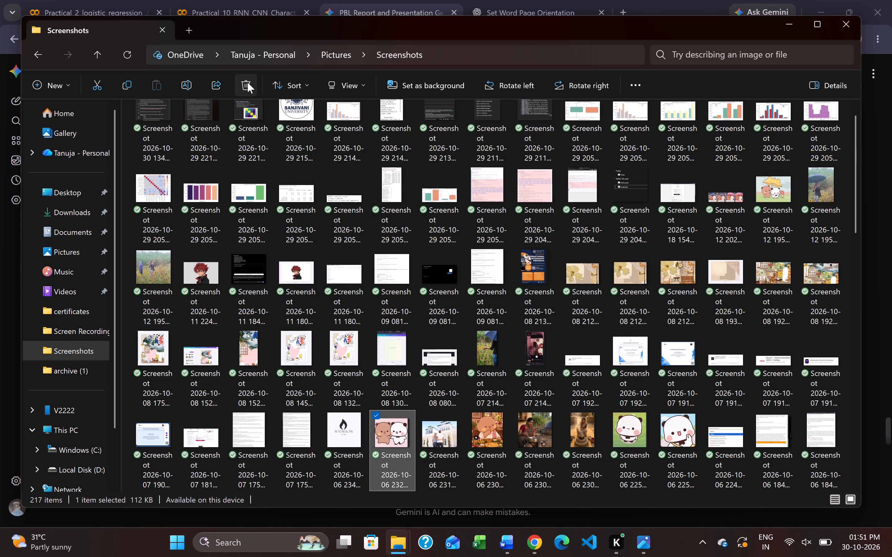
{"action": "left_click", "coordinate": [247, 82]}
{"action": "scroll", "coordinate": [291, 306], "scroll_direction": "up", "scroll_amount": 1}
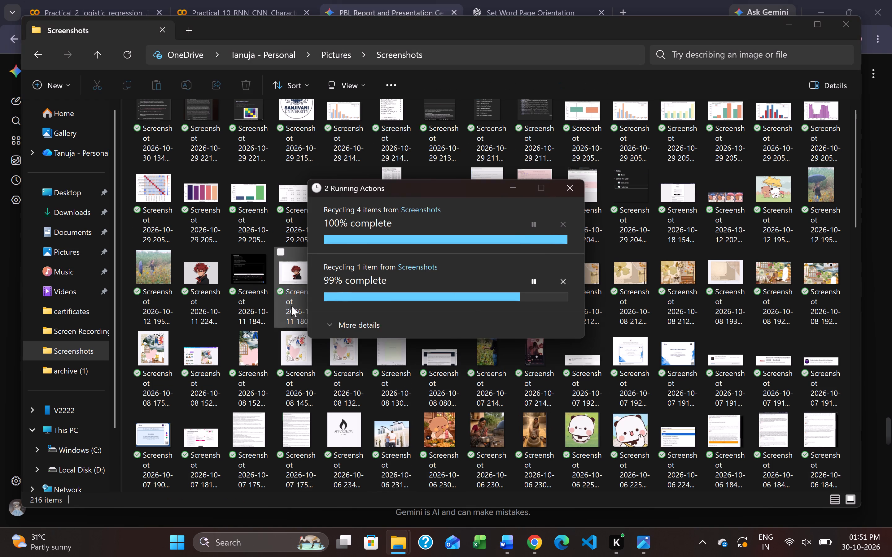
{"action": "scroll", "coordinate": [370, 399], "scroll_direction": "up", "scroll_amount": 1}
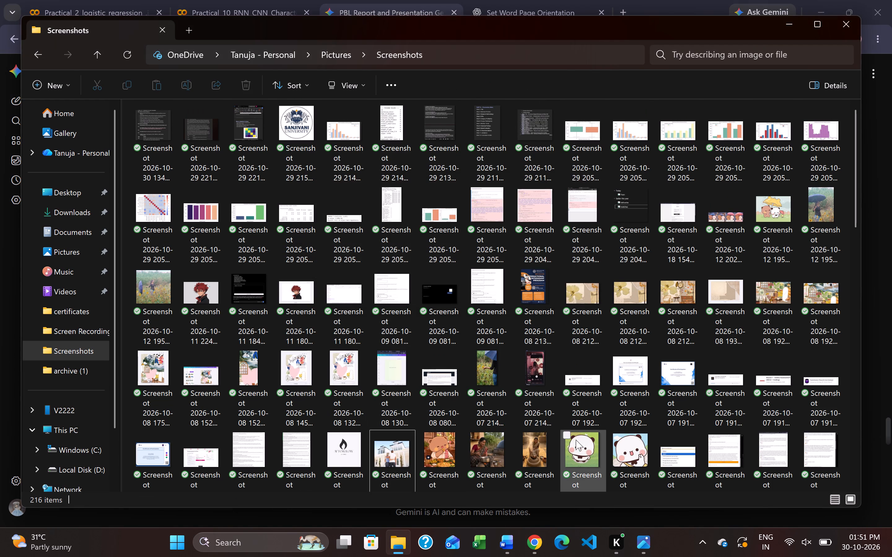
{"action": "left_click", "coordinate": [566, 437]}
{"action": "left_click", "coordinate": [617, 414]}
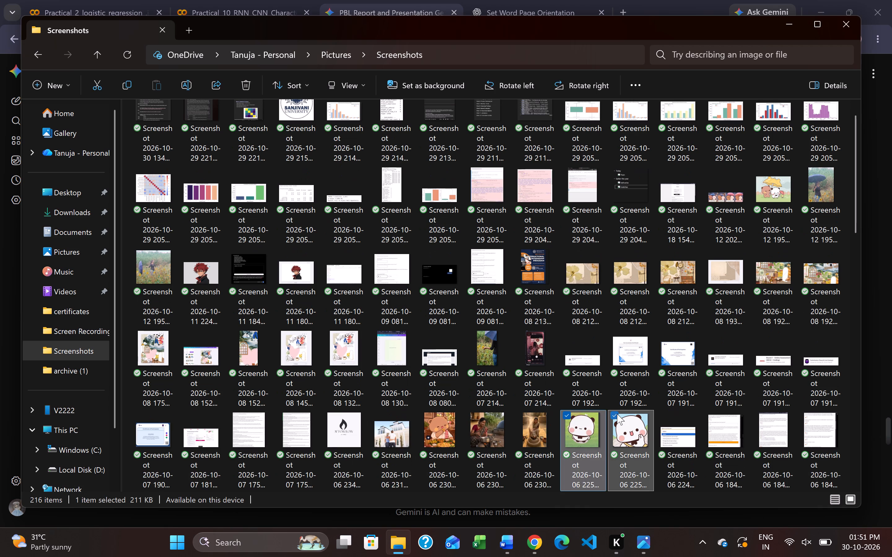
{"action": "left_click", "coordinate": [241, 90]}
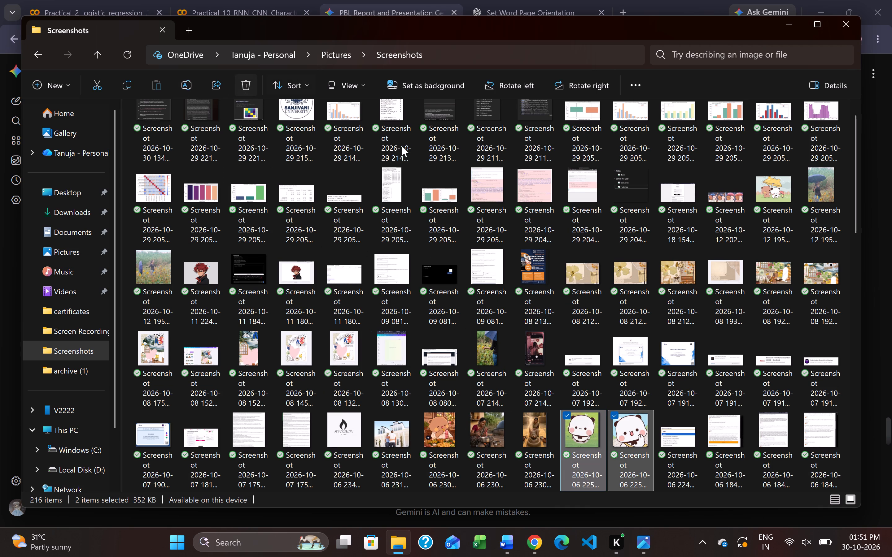
{"action": "left_click", "coordinate": [424, 415]}
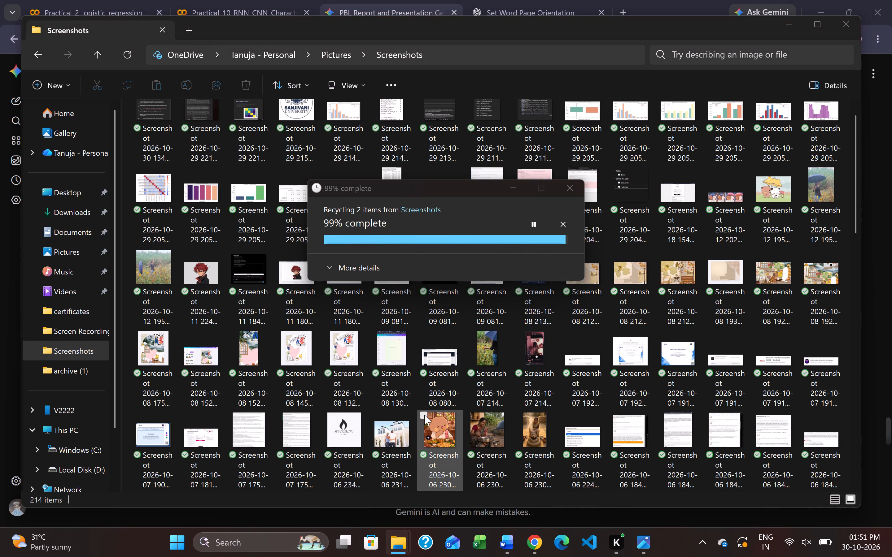
{"action": "left_click", "coordinate": [239, 84]}
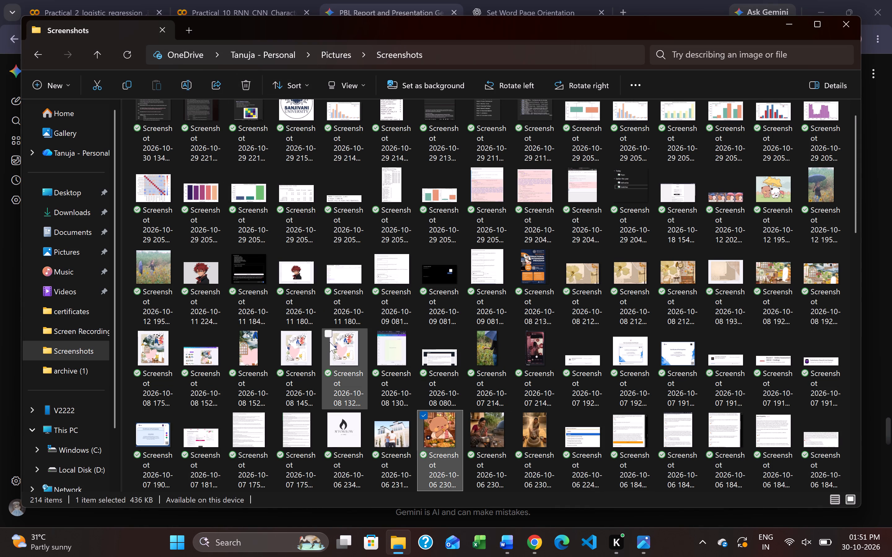
Delete the two adjacent cartoon images dated 2026-10-12 from the Screenshots folder.
{"action": "scroll", "coordinate": [330, 342], "scroll_direction": "up", "scroll_amount": 3}
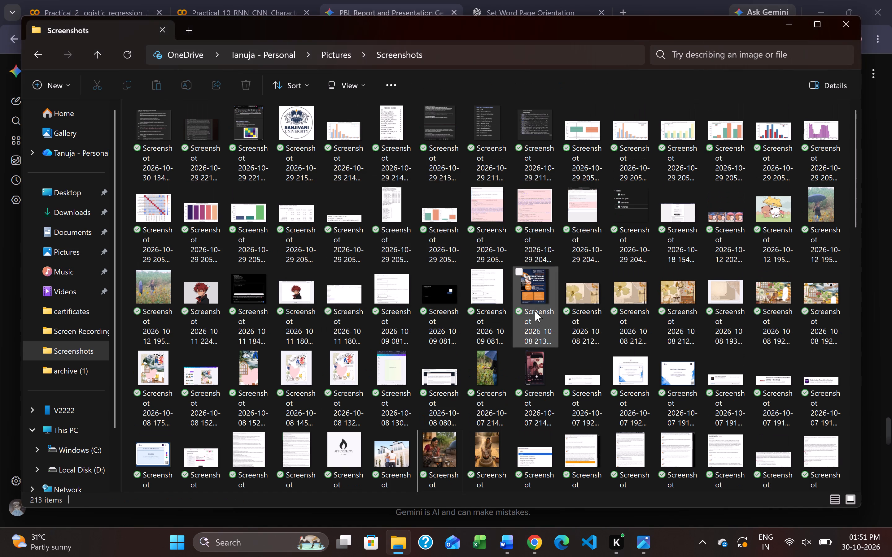
{"action": "left_click", "coordinate": [759, 190]}
{"action": "left_click", "coordinate": [710, 190]}
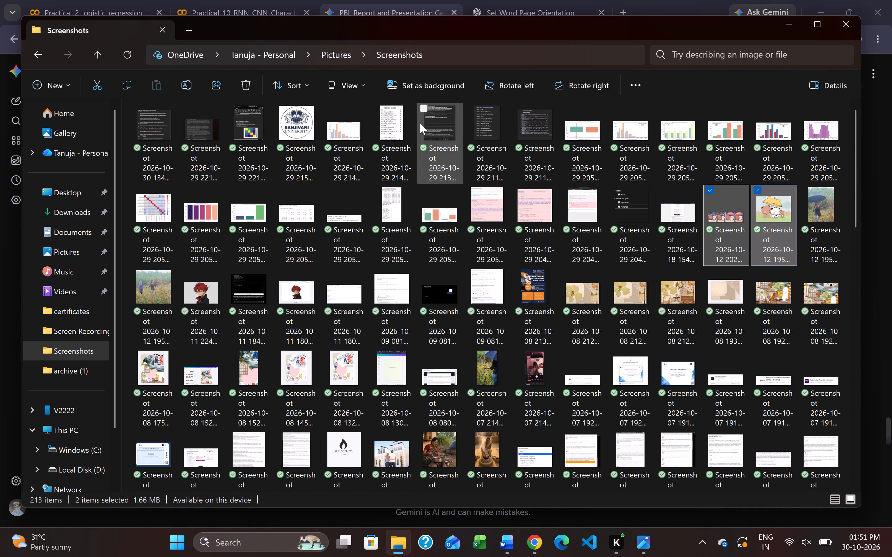
{"action": "left_click", "coordinate": [247, 81]}
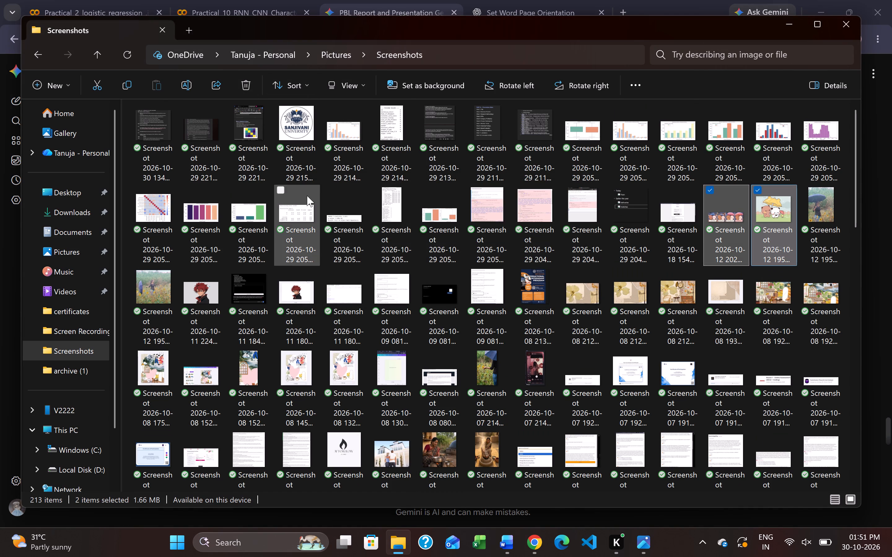
{"action": "double_click", "coordinate": [332, 134]}
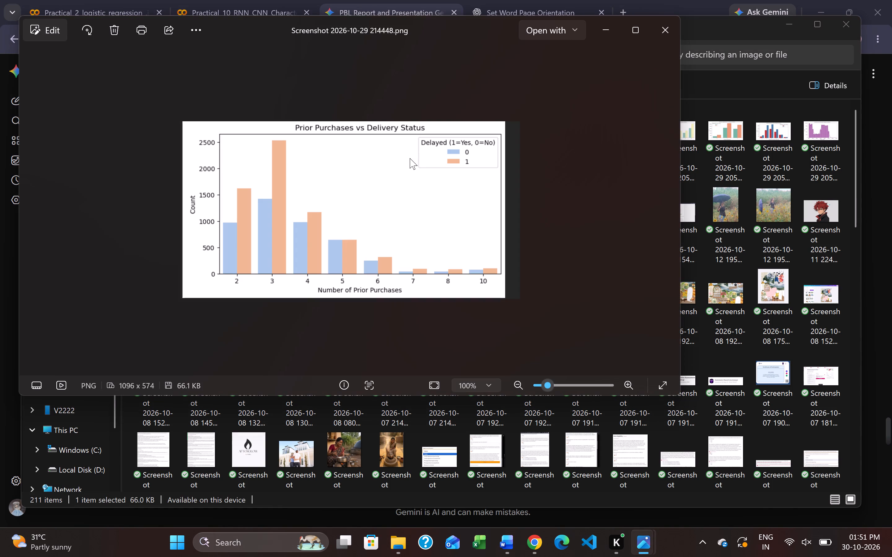
{"action": "key", "text": "shift+Right"}
{"action": "key", "text": "Right"}
{"action": "key", "text": "Right"}
{"action": "key", "text": "Left"}
{"action": "key", "text": "Right"}
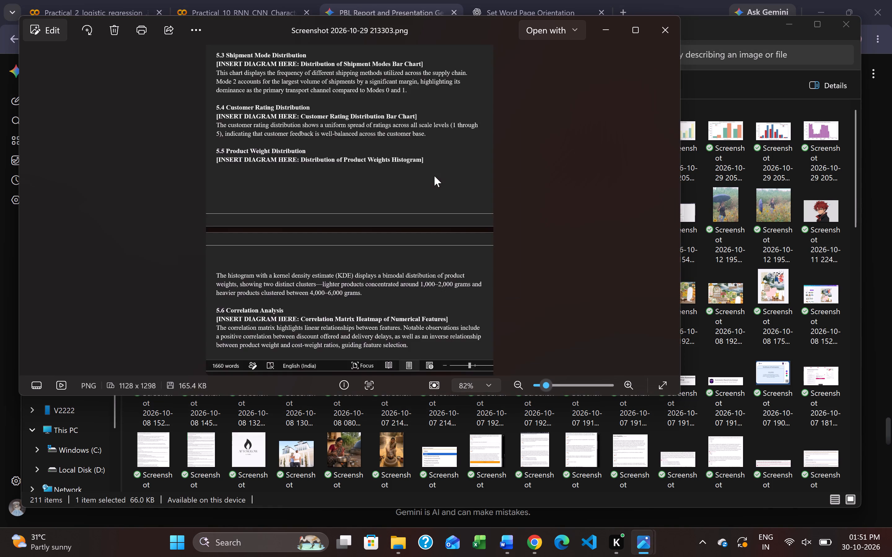
{"action": "key", "text": "Right"}
{"action": "key", "text": "Right"}
{"action": "key", "text": "Right"}
{"action": "key", "text": "Right"}
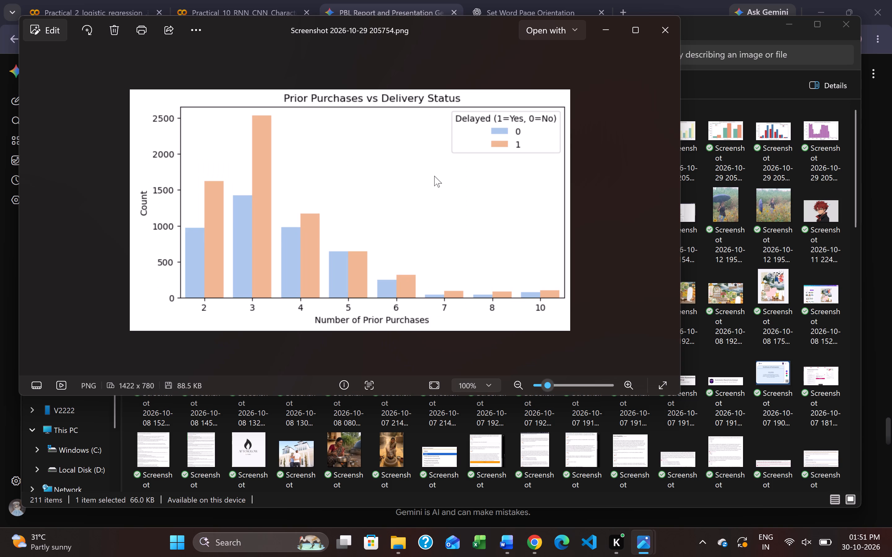
{"action": "key", "text": "Right"}
{"action": "key", "text": "Right"}
{"action": "key", "text": "Right"}
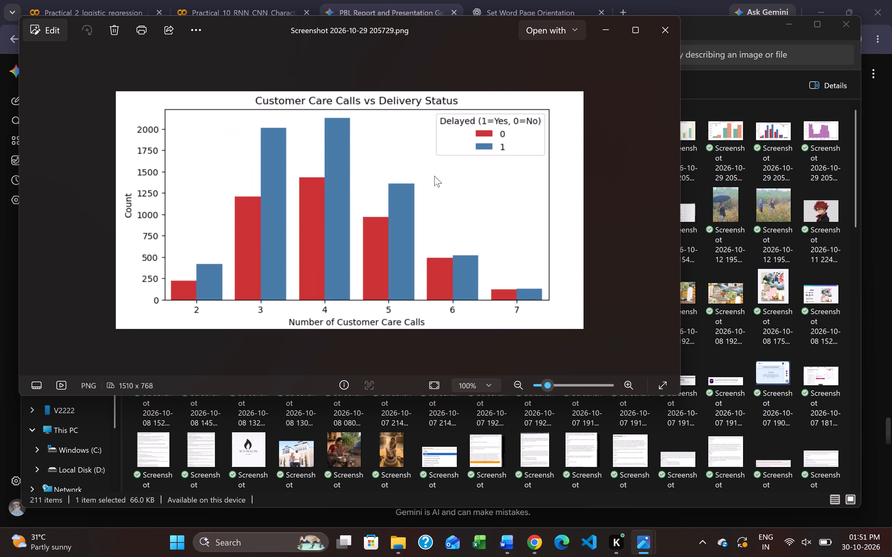
{"action": "key", "text": "Right"}
{"action": "key", "text": "Right"}
{"action": "key", "text": "Right"}
{"action": "key", "text": "Right"}
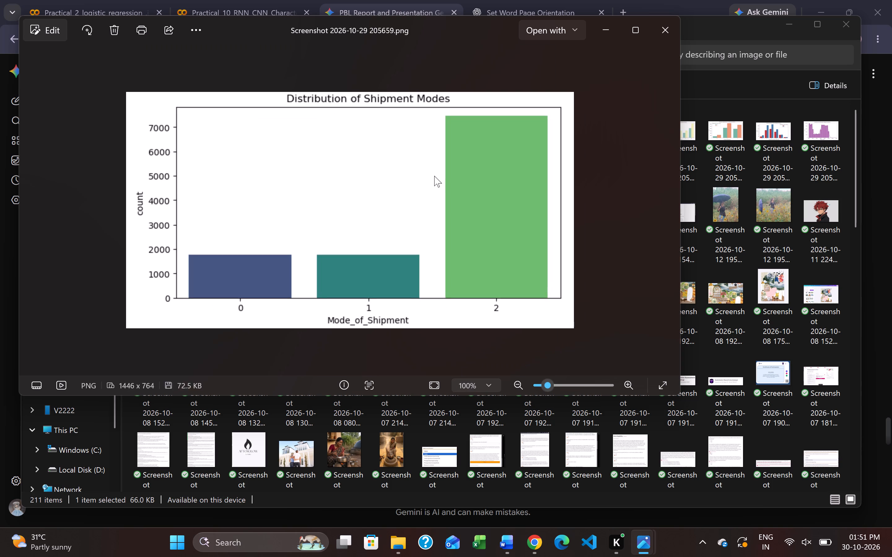
{"action": "key", "text": "Right"}
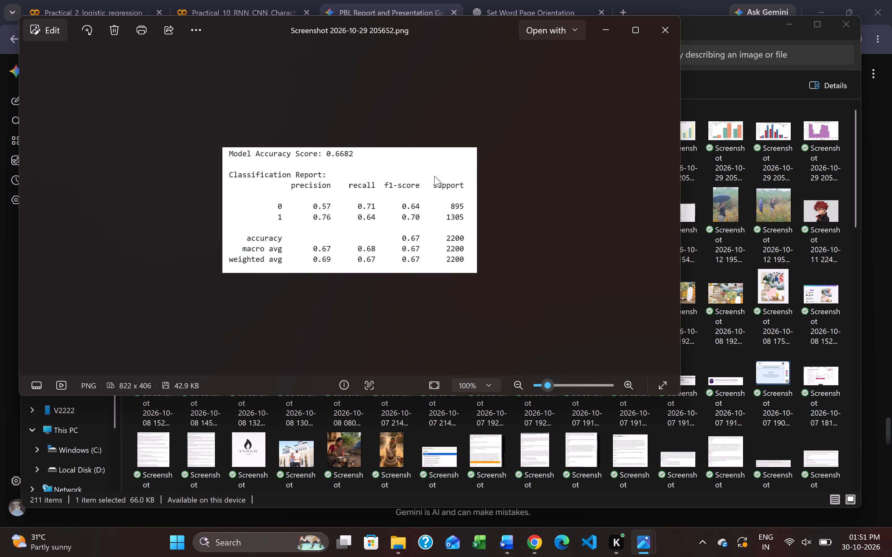
{"action": "key", "text": "Right"}
{"action": "key", "text": "Right"}
{"action": "key", "text": "Right"}
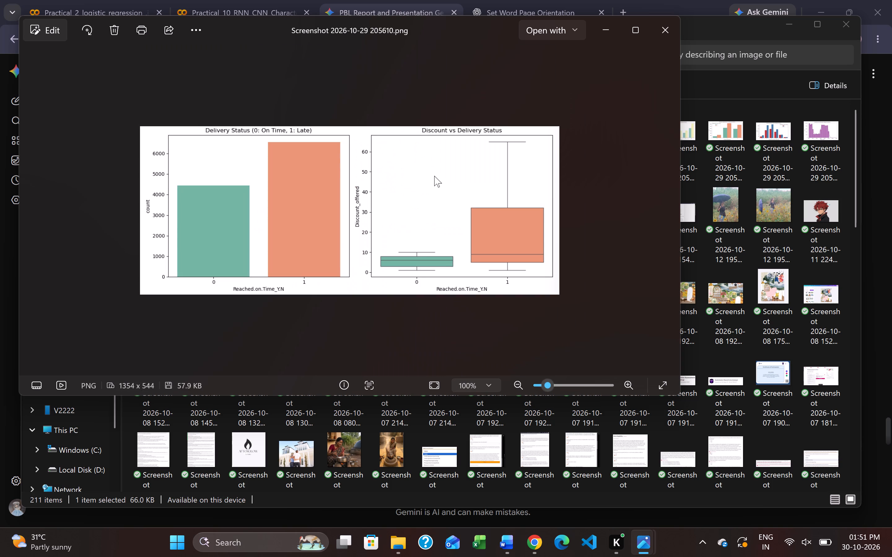
Bring screenshot 205610 from Photos into the HALF-SPSS Word report at Slide 9, copy the placed picture, and remove it from that slide.
{"action": "left_click_drag", "start_coordinate": [434, 176], "coordinate": [418, 233]}
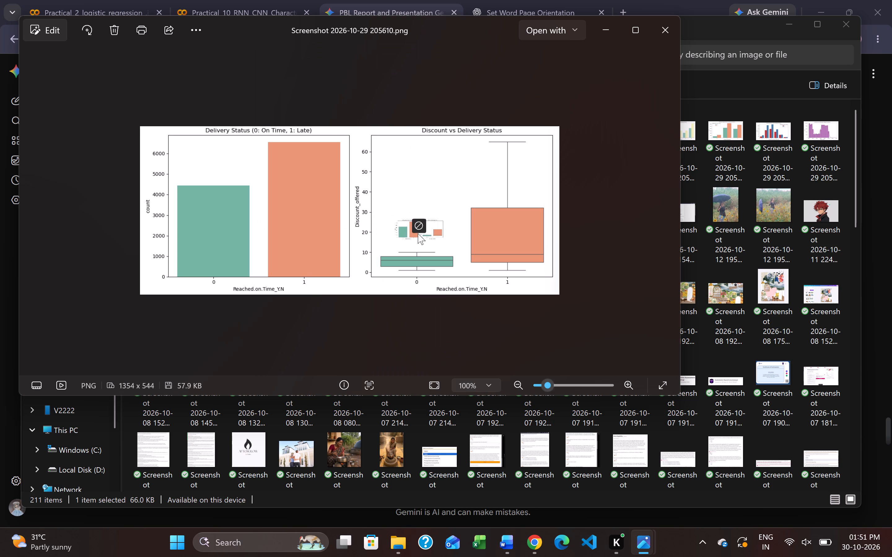
{"action": "left_click_drag", "start_coordinate": [418, 233], "coordinate": [476, 500]}
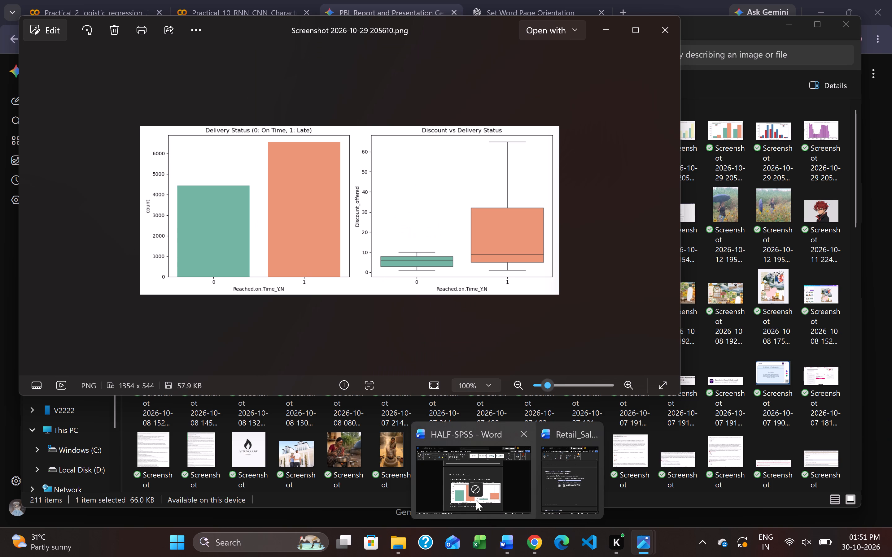
{"action": "left_click_drag", "start_coordinate": [476, 500], "coordinate": [435, 246]}
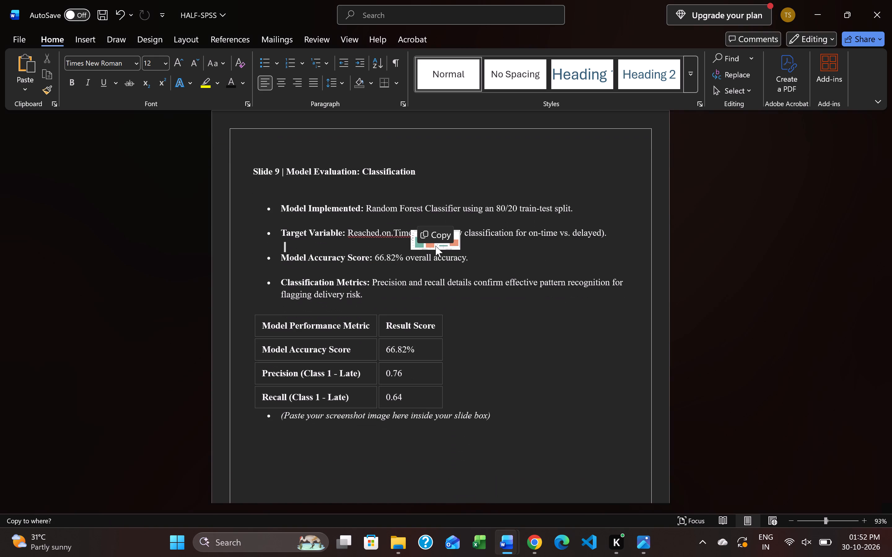
{"action": "left_click_drag", "start_coordinate": [435, 246], "coordinate": [445, 96]}
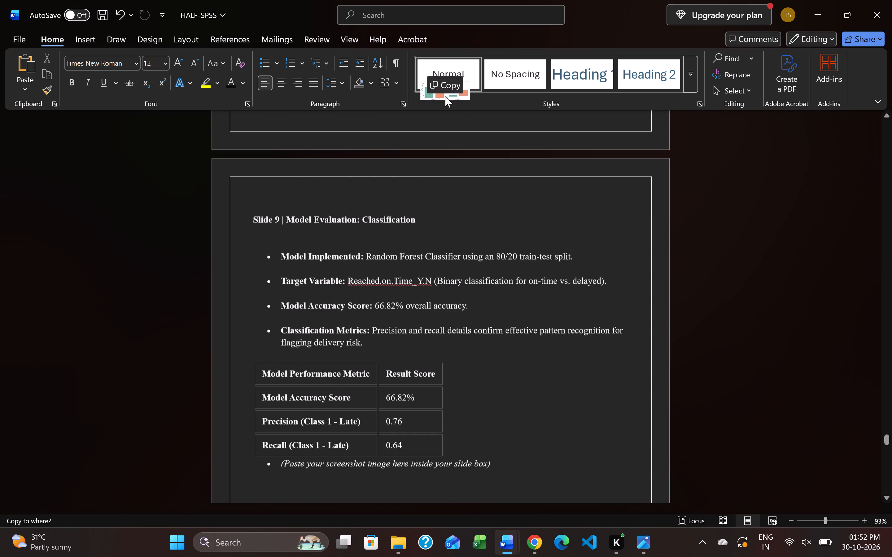
{"action": "left_click_drag", "start_coordinate": [445, 96], "coordinate": [382, 178]}
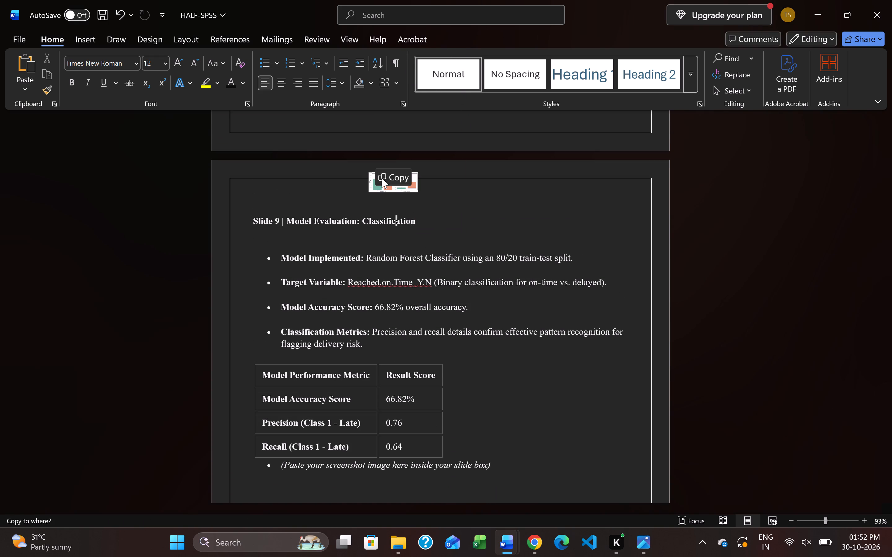
{"action": "left_click_drag", "start_coordinate": [382, 178], "coordinate": [461, 229]}
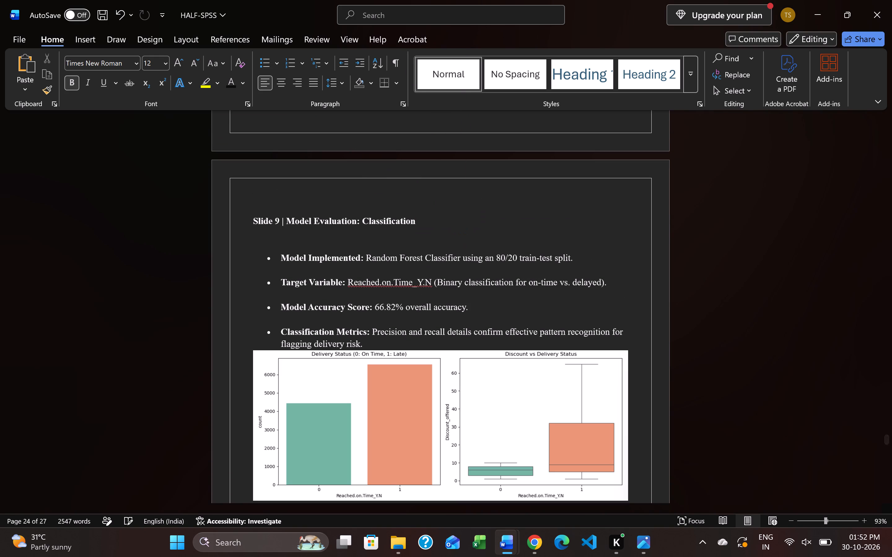
{"action": "left_click", "coordinate": [395, 427]}
{"action": "key", "text": "ctrl+c"}
{"action": "key", "text": "Delete"}
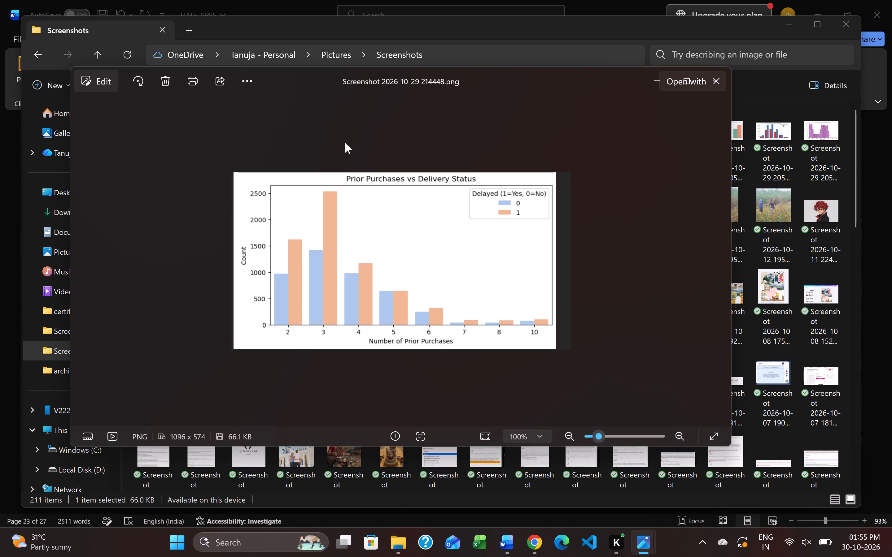
{"action": "key", "text": "Right"}
{"action": "key", "text": "Right"}
{"action": "key", "text": "Right"}
{"action": "key", "text": "Right"}
{"action": "key", "text": "Right"}
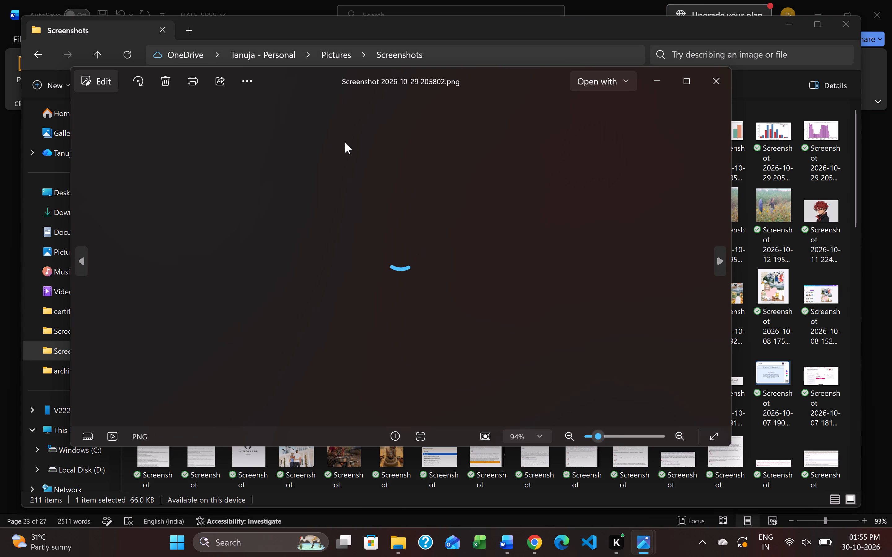
{"action": "key", "text": "Right"}
{"action": "key", "text": "Right"}
{"action": "key", "text": "Right"}
{"action": "key", "text": "Right"}
{"action": "key", "text": "Right"}
{"action": "key", "text": "Right"}
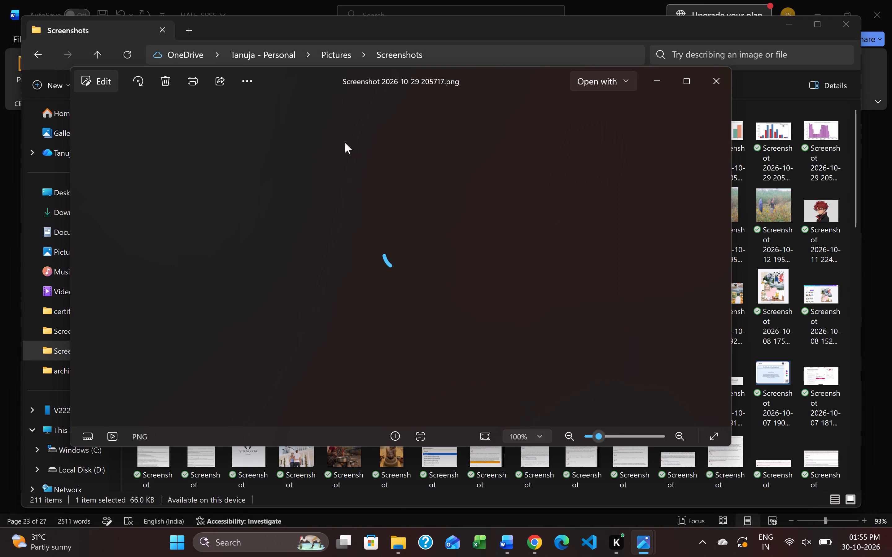
{"action": "key", "text": "Right"}
{"action": "key", "text": "Right"}
{"action": "key", "text": "Right"}
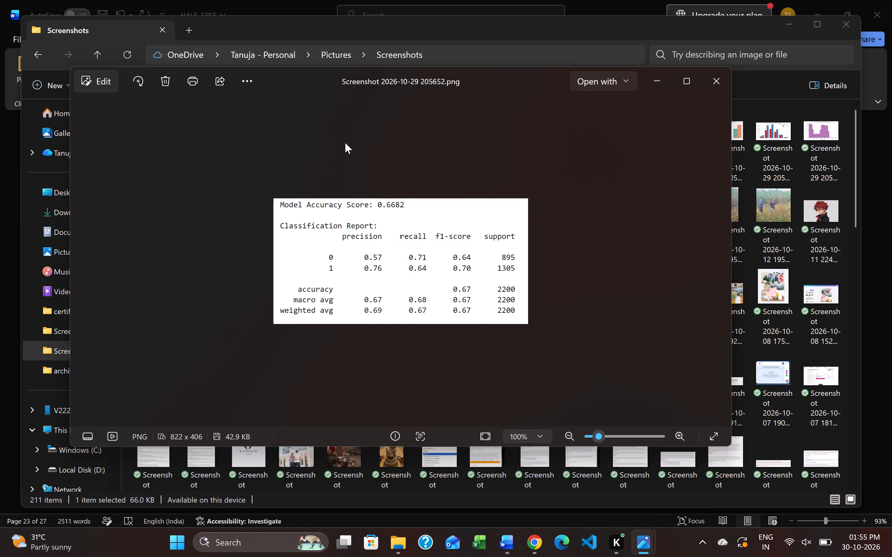
Bring screenshot 205652, the classification report, from Photos into the Word report on Slide 9's page.
{"action": "left_click_drag", "start_coordinate": [373, 221], "coordinate": [505, 523]}
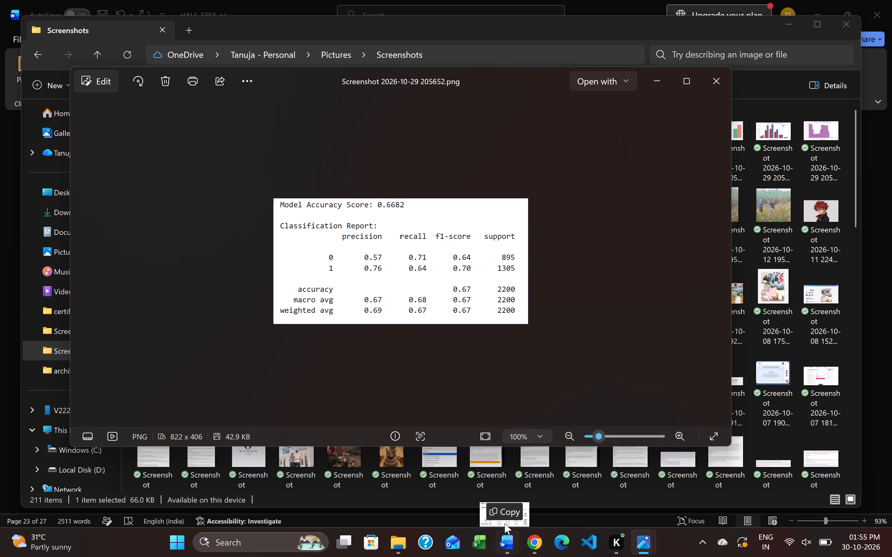
{"action": "left_click_drag", "start_coordinate": [505, 523], "coordinate": [464, 430]}
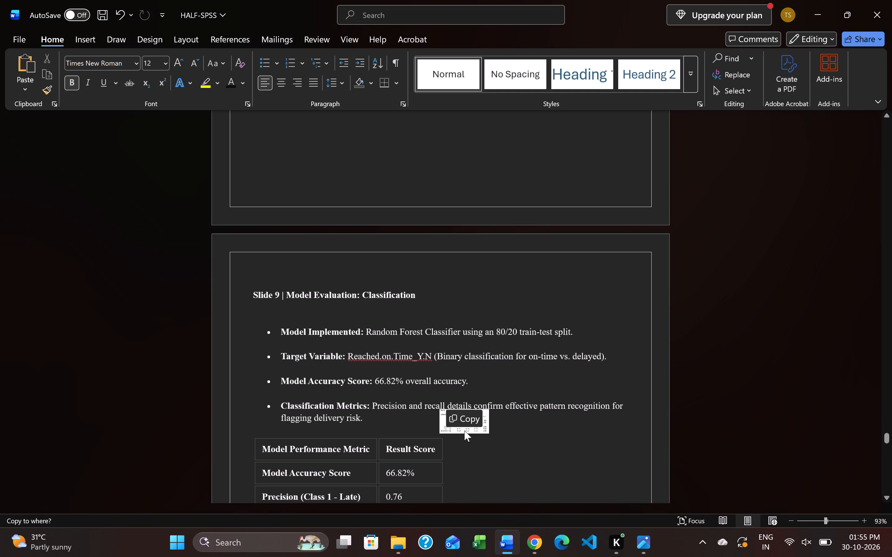
{"action": "left_click_drag", "start_coordinate": [464, 430], "coordinate": [434, 434]}
Copy the classification report image and remove it from in front of the Slide 9 heading.
{"action": "scroll", "coordinate": [434, 434], "scroll_direction": "down", "scroll_amount": 1}
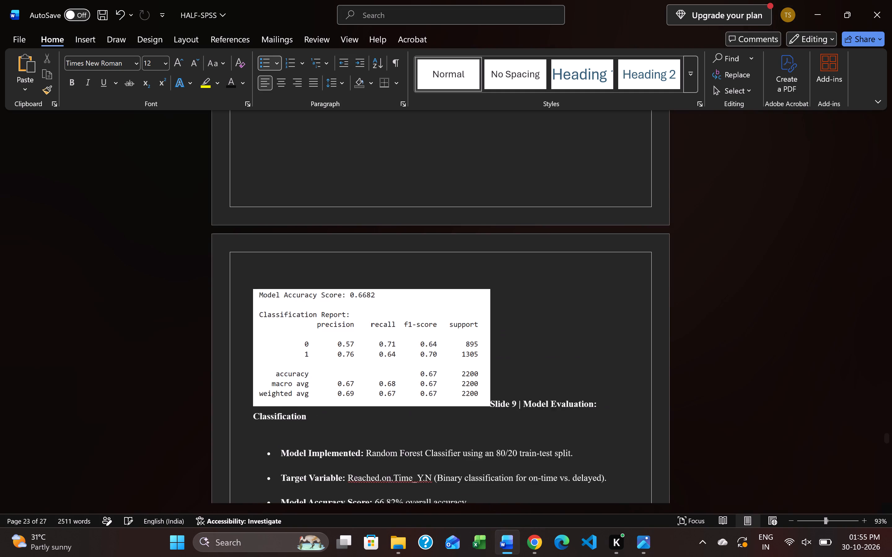
{"action": "scroll", "coordinate": [434, 434], "scroll_direction": "down", "scroll_amount": 1}
{"action": "left_click", "coordinate": [372, 232]}
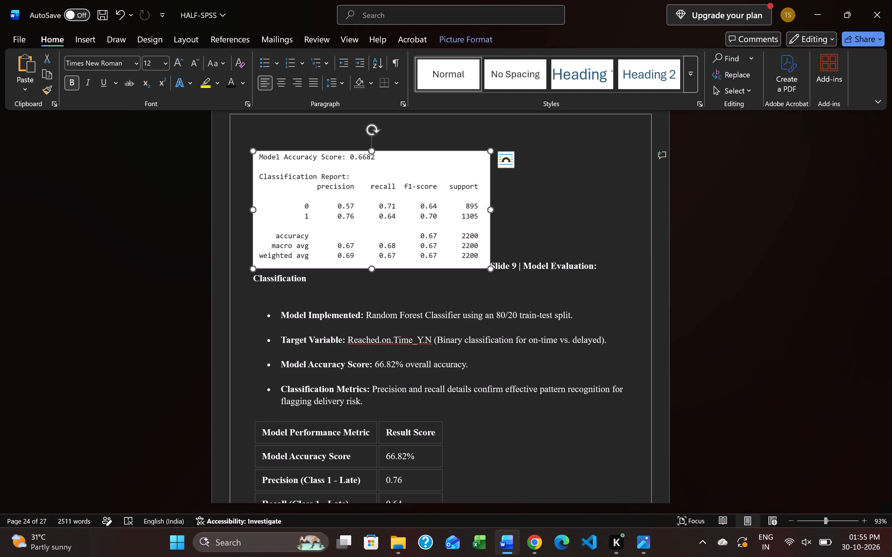
{"action": "key", "text": "ctrl+c"}
{"action": "key", "text": "BackSpace"}
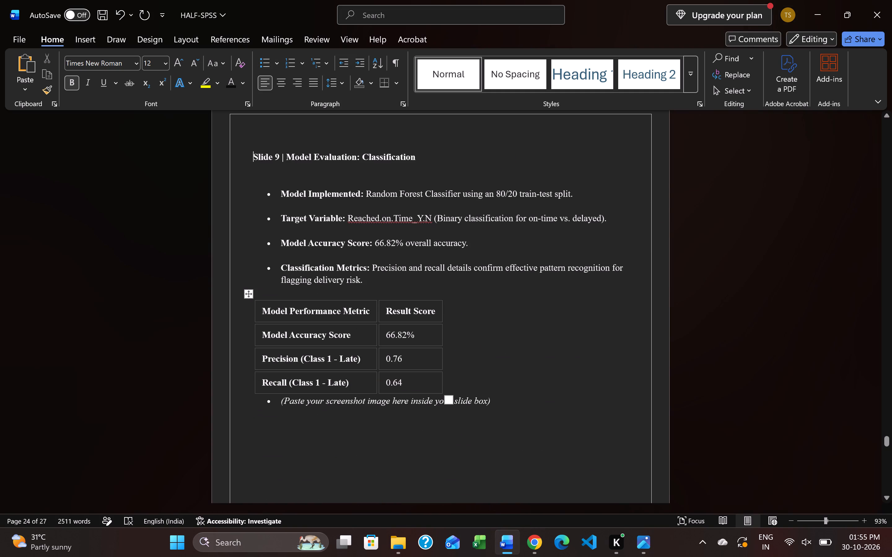
Delete Slide 9's screenshot placeholder text and its bullet below the model performance table.
{"action": "left_click_drag", "start_coordinate": [503, 403], "coordinate": [263, 400]}
{"action": "key", "text": "BackSpace"}
{"action": "key", "text": "BackSpace"}
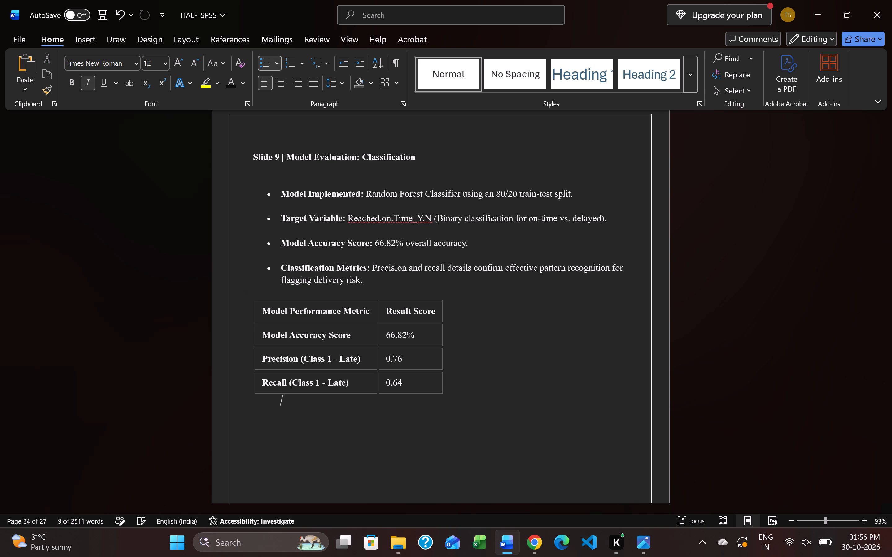
{"action": "key", "text": "BackSpace"}
{"action": "key", "text": "BackSpace"}
{"action": "key", "text": "BackSpace"}
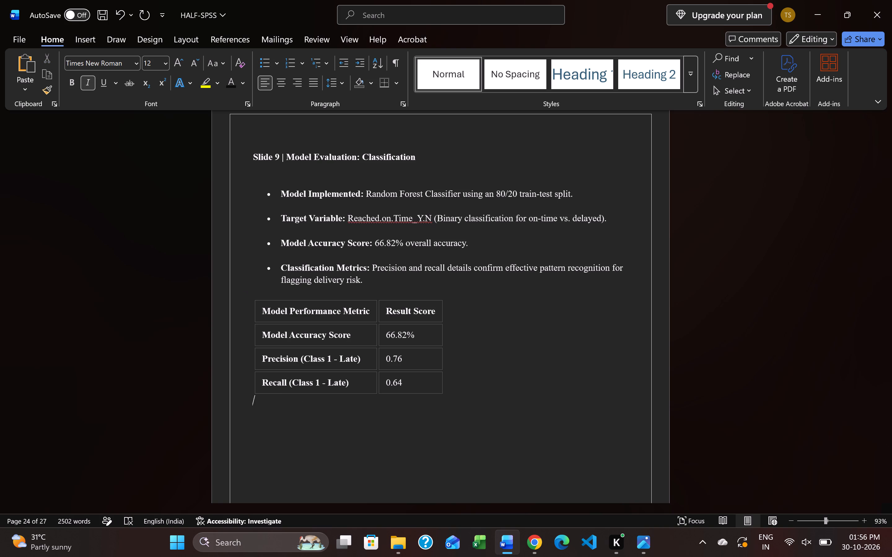
{"action": "key", "text": "BackSpace"}
{"action": "left_click", "coordinate": [377, 273]}
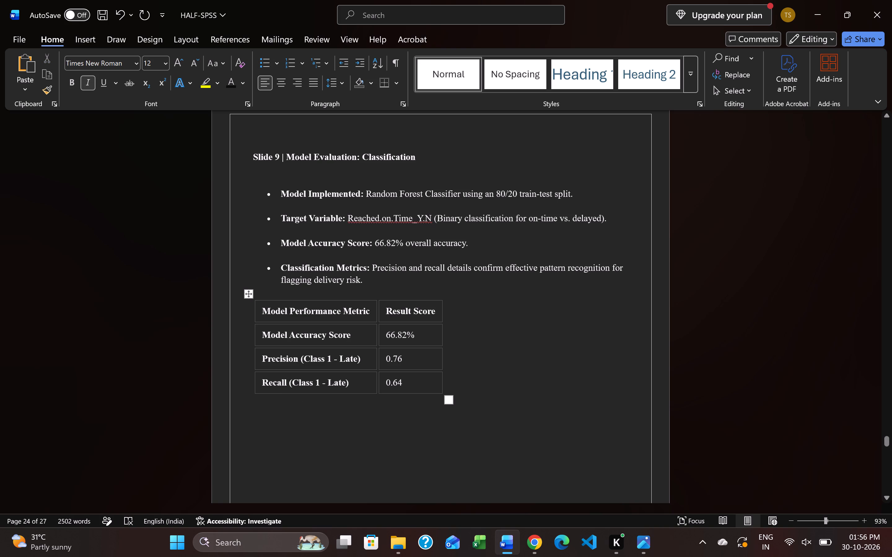
Paste the copied classification report image on the empty line below Slide 9's model performance table.
{"action": "scroll", "coordinate": [377, 273], "scroll_direction": "down", "scroll_amount": 1}
{"action": "left_click", "coordinate": [357, 369]}
{"action": "type", "text": "nnhn"}
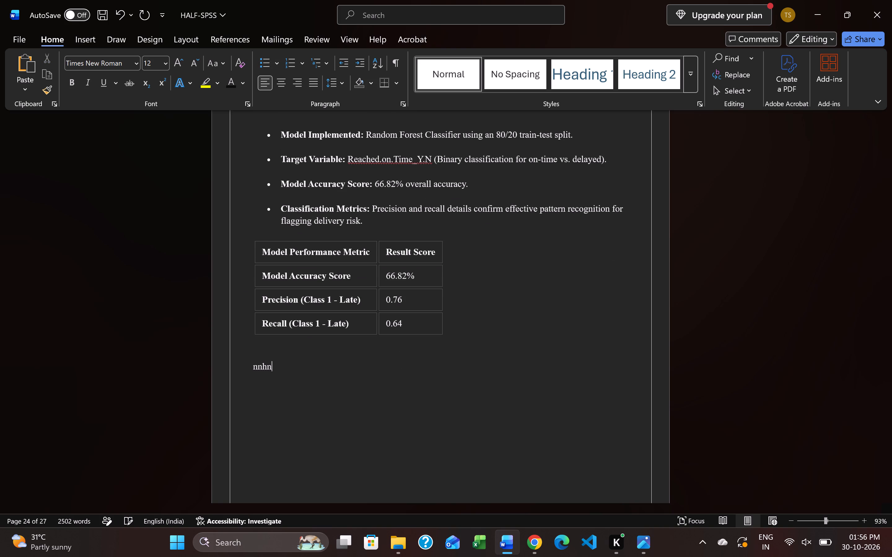
{"action": "key", "text": "BackSpace"}
{"action": "key", "text": "BackSpace"}
{"action": "key", "text": "BackSpace"}
{"action": "key", "text": "BackSpace"}
{"action": "key", "text": "ctrl+v"}
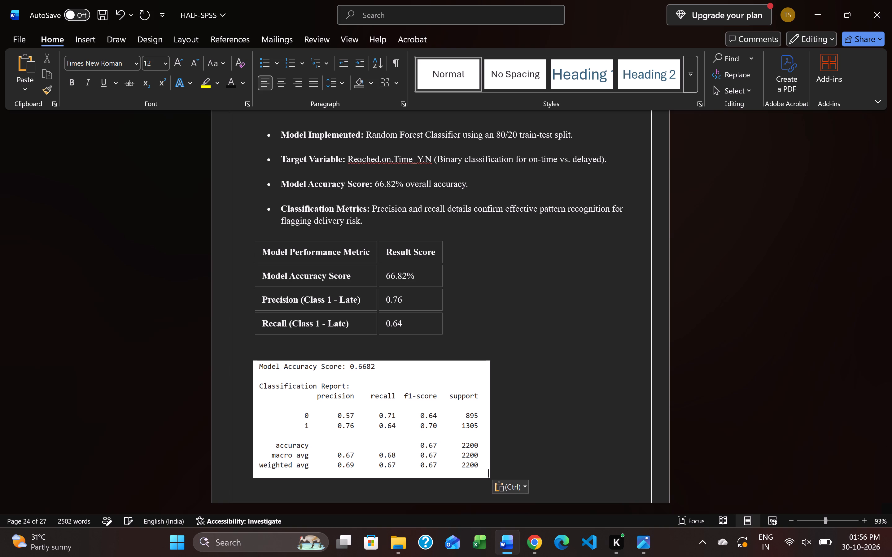
Centre the classification report image on Slide 9's page.
{"action": "left_click", "coordinate": [356, 373]}
{"action": "left_click", "coordinate": [283, 76]}
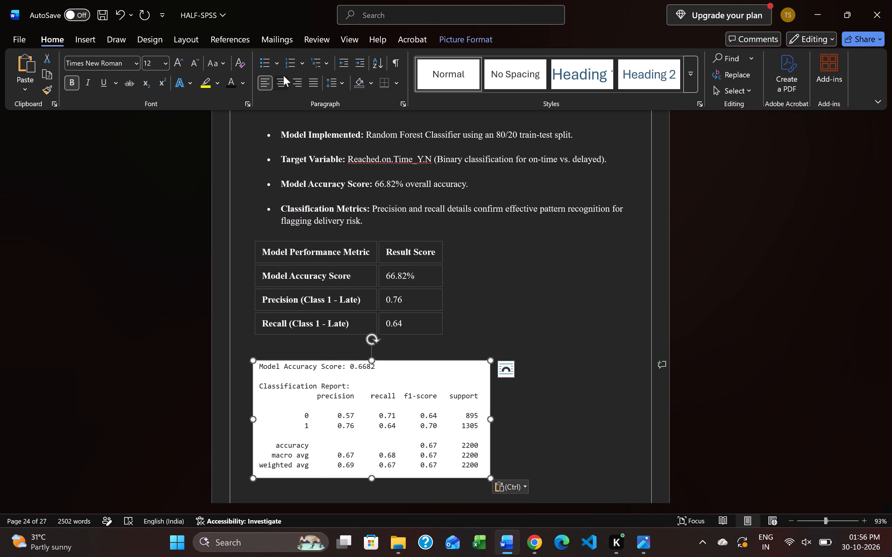
Move Slide 9's model performance table across the page until it is centred above the classification report image.
{"action": "left_click", "coordinate": [505, 323]}
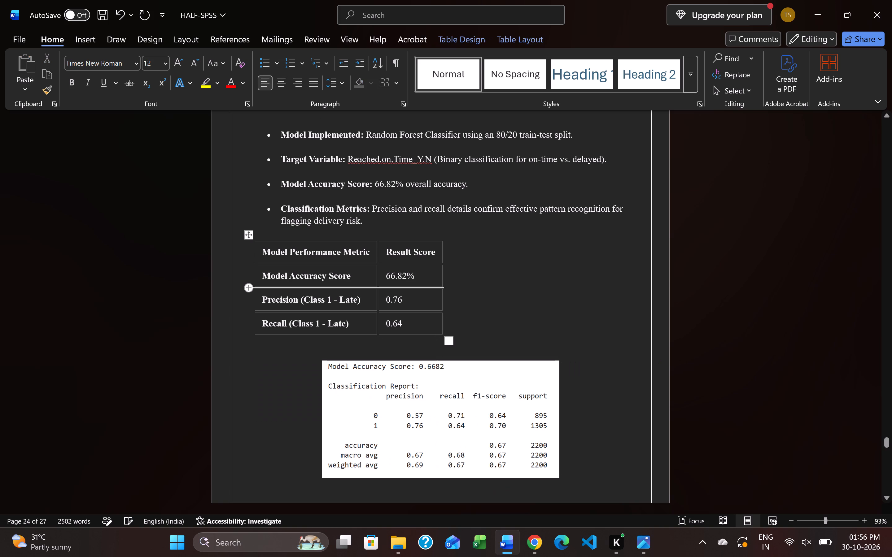
{"action": "left_click", "coordinate": [251, 277]}
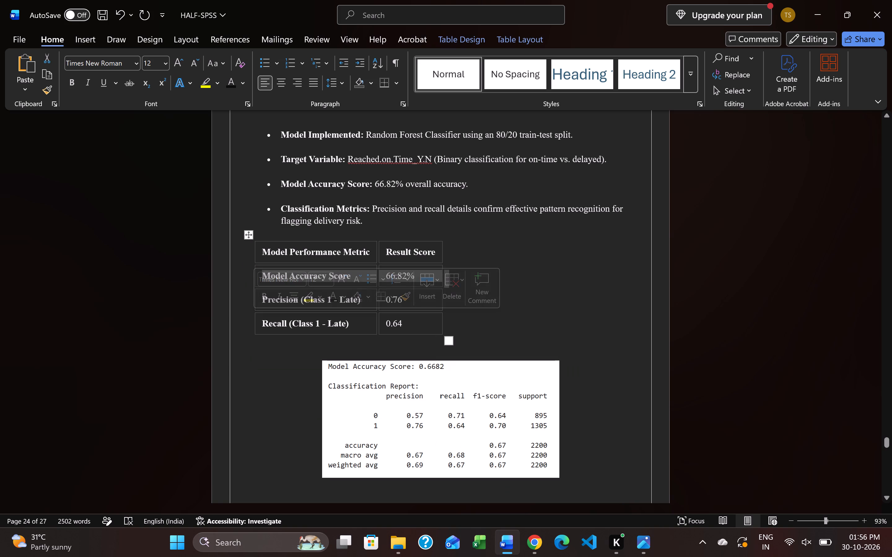
{"action": "left_click_drag", "start_coordinate": [251, 238], "coordinate": [327, 242]}
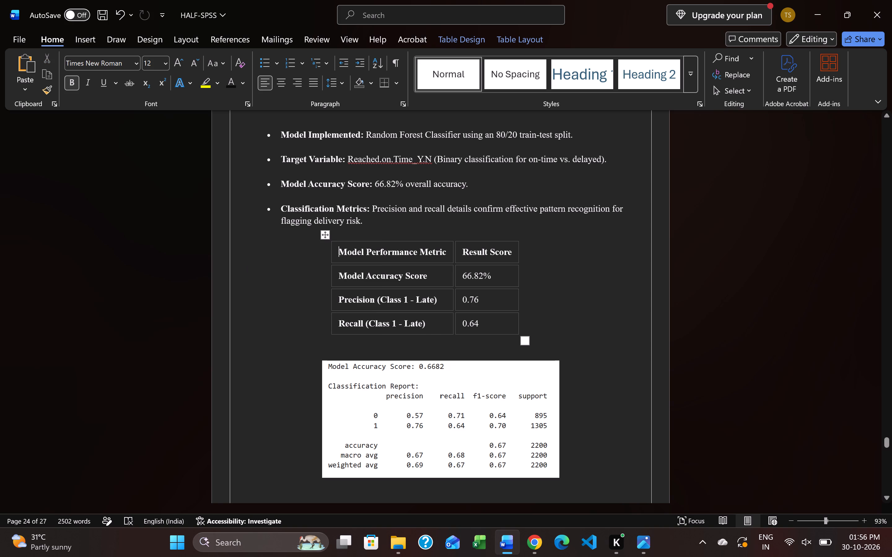
{"action": "left_click", "coordinate": [275, 306]}
{"action": "left_click", "coordinate": [382, 415]}
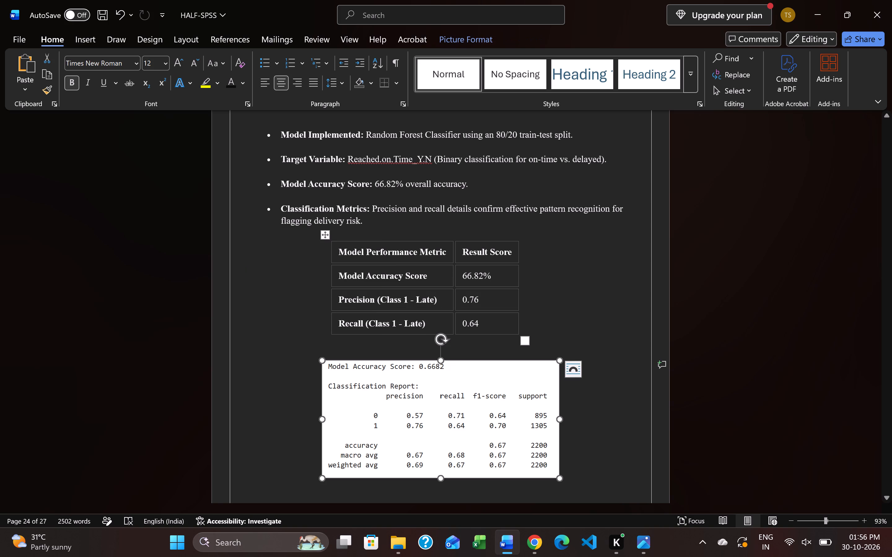
{"action": "left_click_drag", "start_coordinate": [324, 232], "coordinate": [333, 234]}
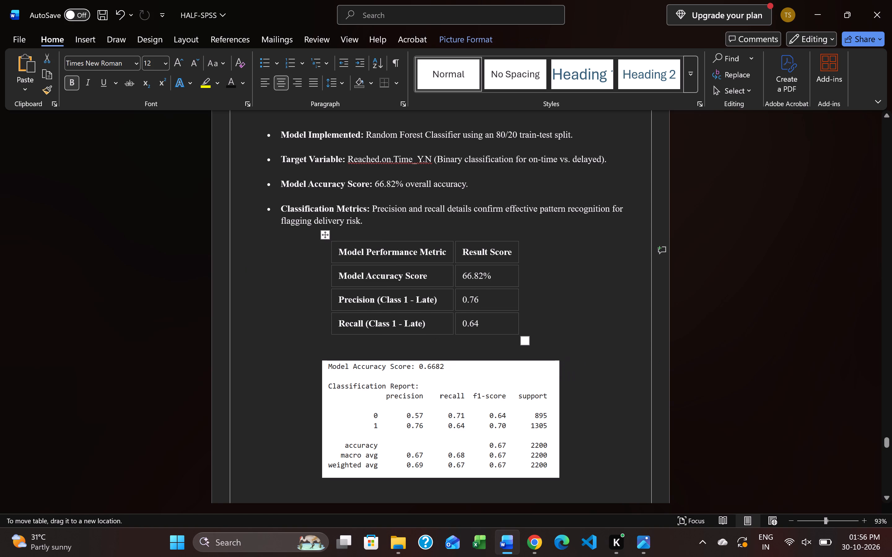
{"action": "left_click_drag", "start_coordinate": [333, 234], "coordinate": [348, 236]}
{"action": "left_click_drag", "start_coordinate": [339, 235], "coordinate": [339, 235]}
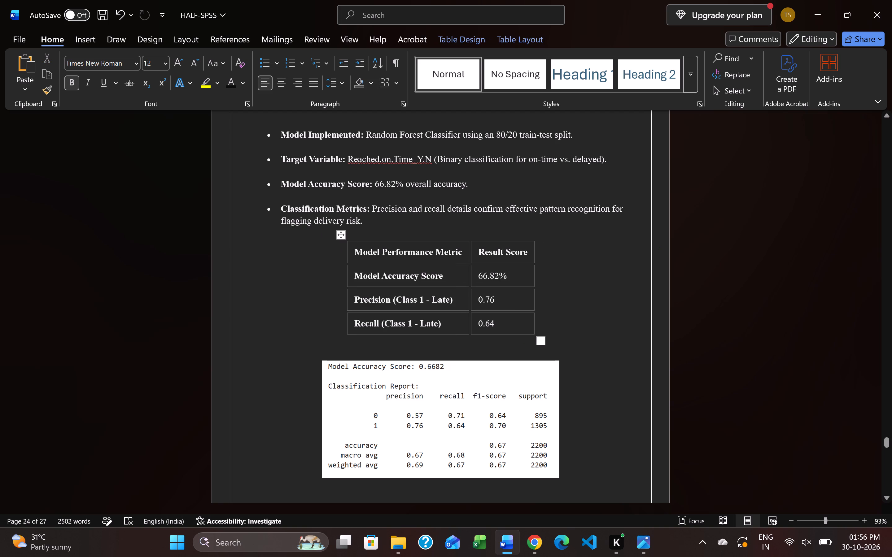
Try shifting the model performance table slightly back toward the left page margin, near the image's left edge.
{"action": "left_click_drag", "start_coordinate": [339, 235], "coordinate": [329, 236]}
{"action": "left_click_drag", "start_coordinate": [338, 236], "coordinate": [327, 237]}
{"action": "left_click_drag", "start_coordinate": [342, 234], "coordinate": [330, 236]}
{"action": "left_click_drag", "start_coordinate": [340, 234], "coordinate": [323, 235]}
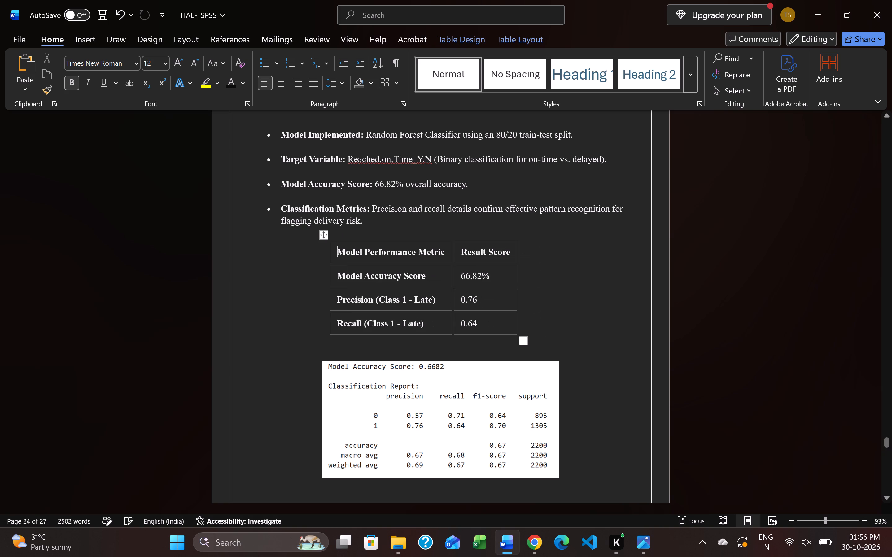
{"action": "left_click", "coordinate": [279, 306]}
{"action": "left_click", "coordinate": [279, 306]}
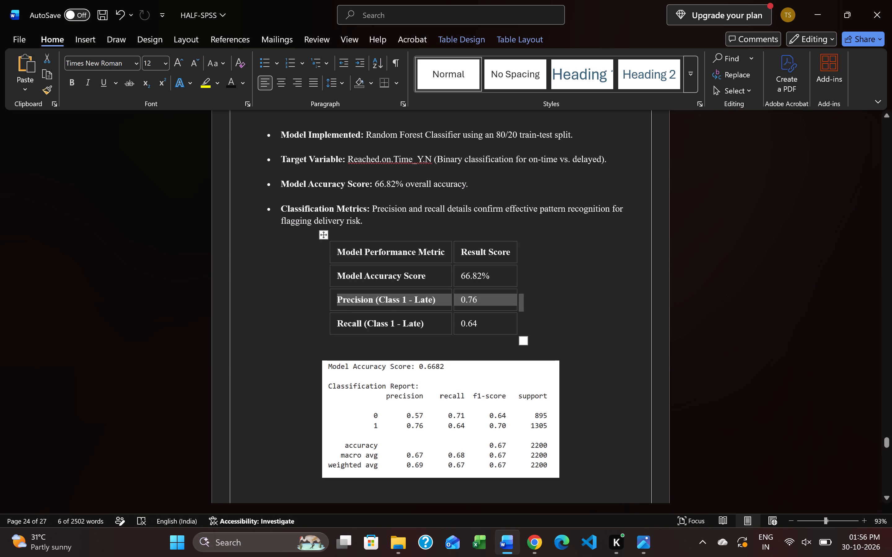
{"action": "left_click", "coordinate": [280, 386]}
Re-centre the model performance table above the classification report image and check the spacing on Slide 9's page.
{"action": "scroll", "coordinate": [290, 420], "scroll_direction": "down", "scroll_amount": 1}
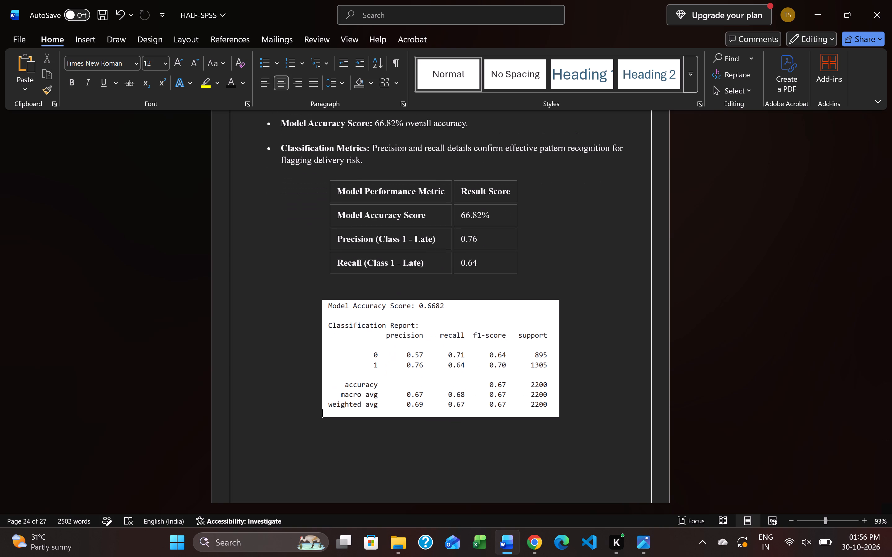
{"action": "left_click_drag", "start_coordinate": [322, 172], "coordinate": [342, 174]}
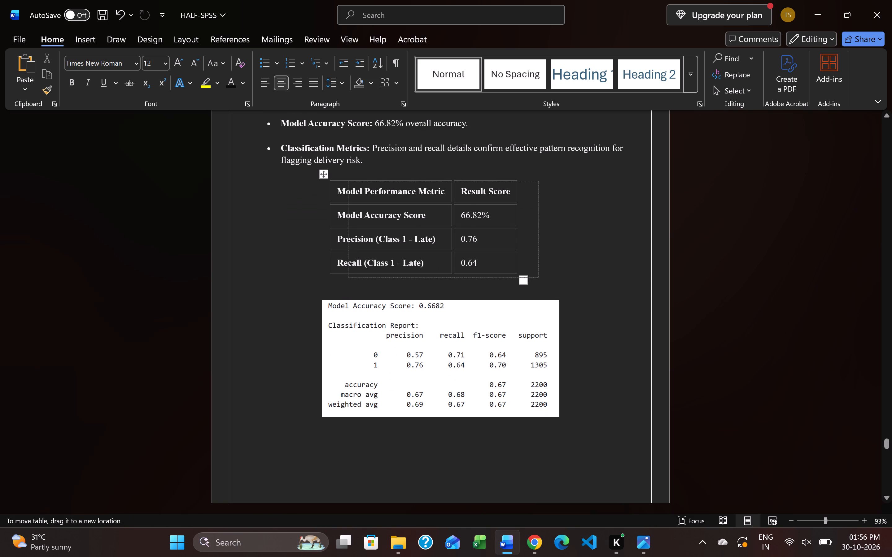
{"action": "left_click", "coordinate": [313, 244]}
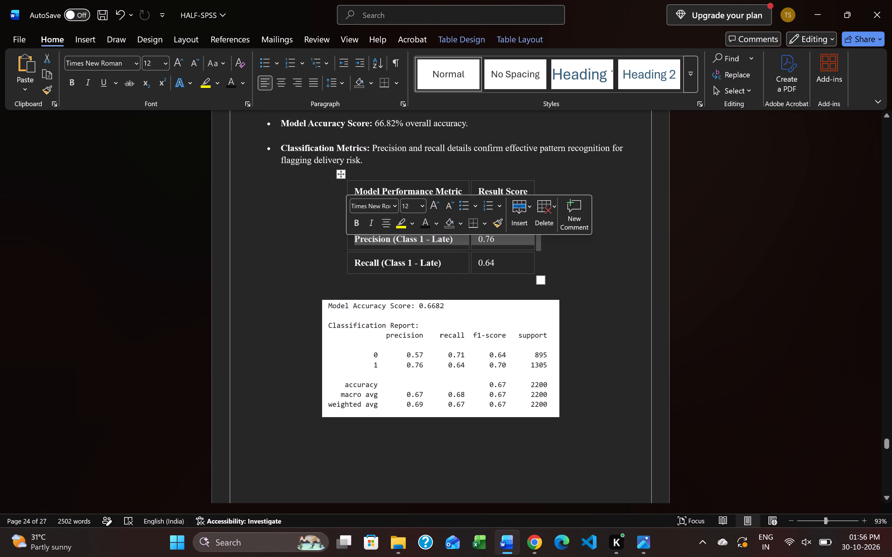
{"action": "left_click_drag", "start_coordinate": [341, 172], "coordinate": [326, 170]}
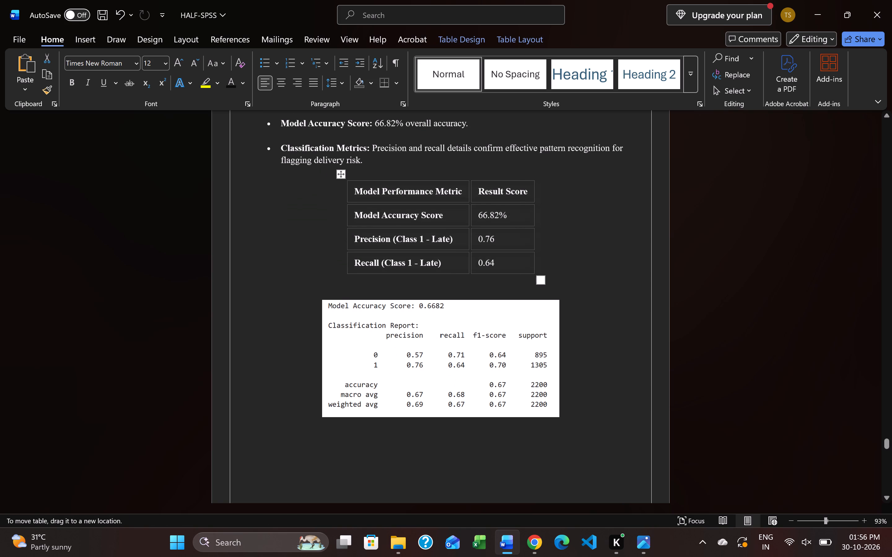
{"action": "left_click_drag", "start_coordinate": [326, 170], "coordinate": [333, 173]}
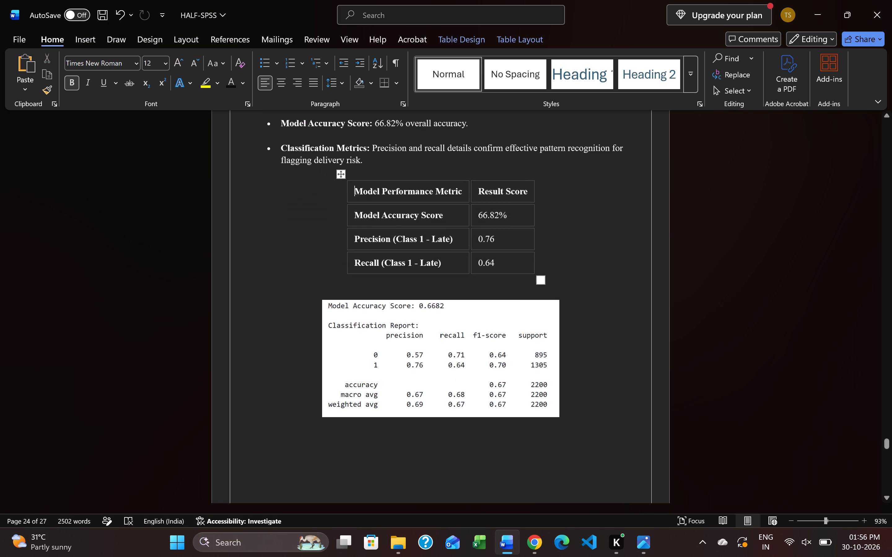
{"action": "left_click", "coordinate": [314, 231]}
{"action": "left_click", "coordinate": [290, 301]}
{"action": "scroll", "coordinate": [290, 301], "scroll_direction": "down", "scroll_amount": 1}
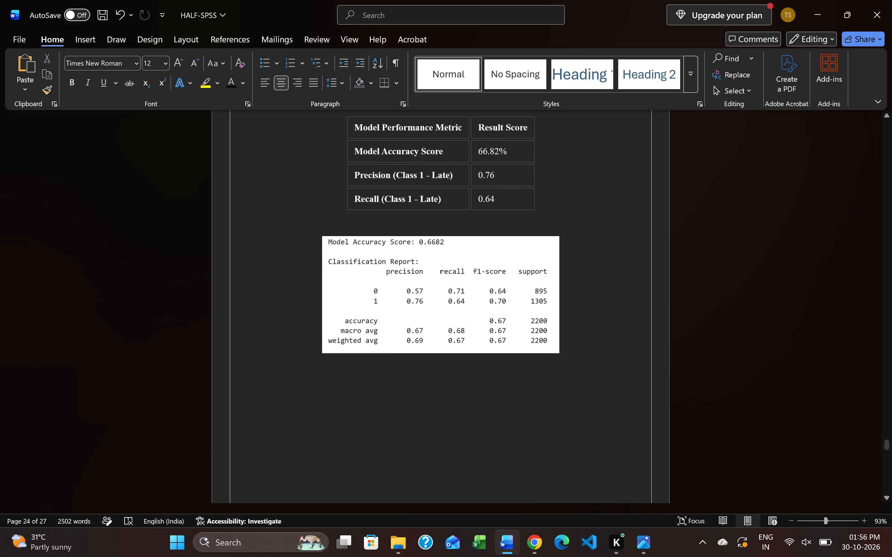
{"action": "scroll", "coordinate": [290, 301], "scroll_direction": "down", "scroll_amount": 1}
{"action": "scroll", "coordinate": [313, 343], "scroll_direction": "up", "scroll_amount": 1}
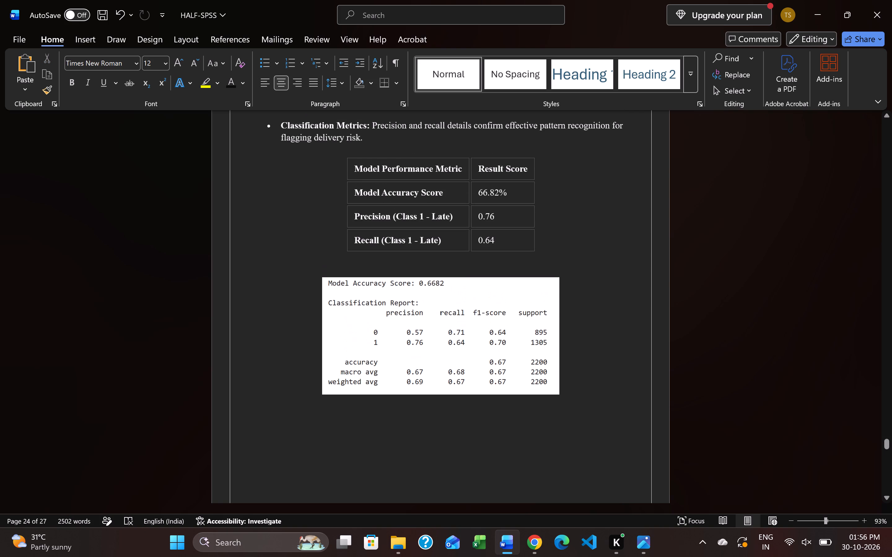
{"action": "left_click", "coordinate": [352, 260]}
{"action": "scroll", "coordinate": [384, 359], "scroll_direction": "down", "scroll_amount": 3}
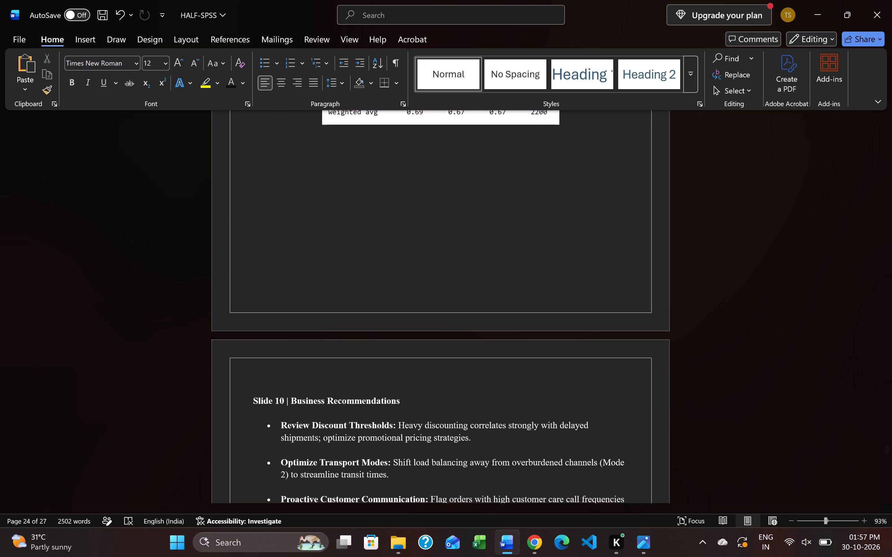
{"action": "left_click", "coordinate": [341, 402]}
{"action": "scroll", "coordinate": [442, 410], "scroll_direction": "down", "scroll_amount": 2}
{"action": "left_click", "coordinate": [533, 534]}
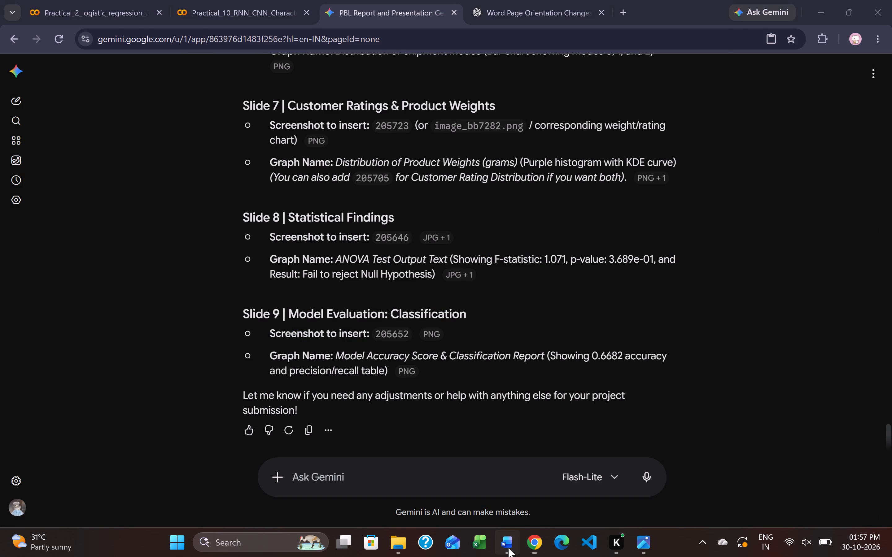
{"action": "scroll", "coordinate": [431, 326], "scroll_direction": "down", "scroll_amount": 5}
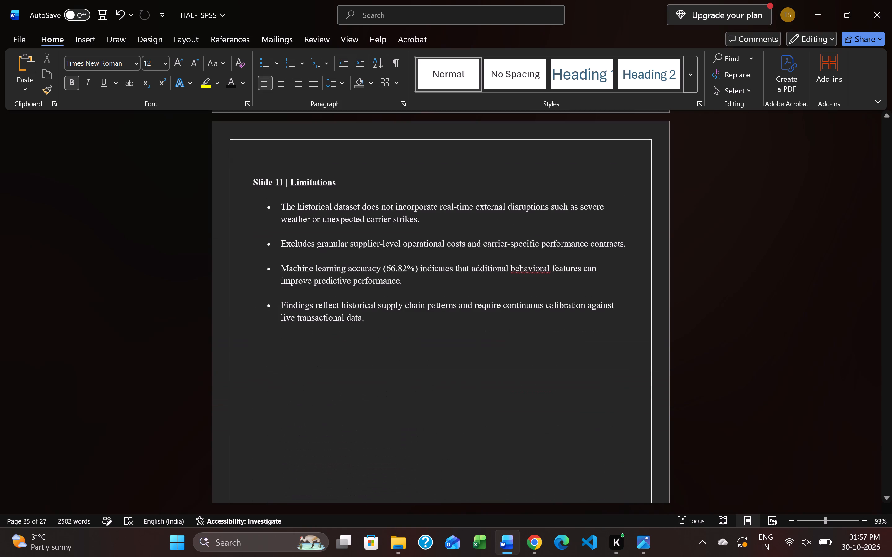
{"action": "scroll", "coordinate": [431, 326], "scroll_direction": "down", "scroll_amount": 2}
{"action": "scroll", "coordinate": [431, 326], "scroll_direction": "up", "scroll_amount": 4}
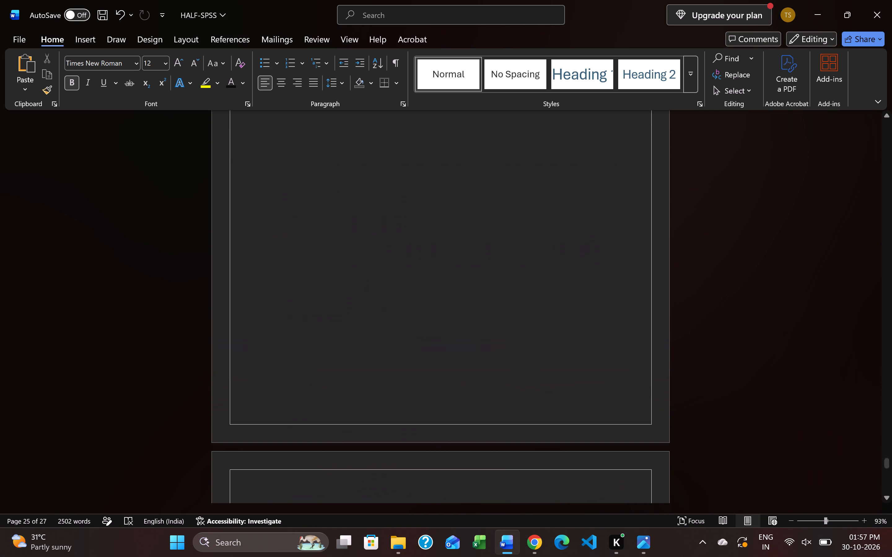
{"action": "scroll", "coordinate": [431, 326], "scroll_direction": "up", "scroll_amount": 9}
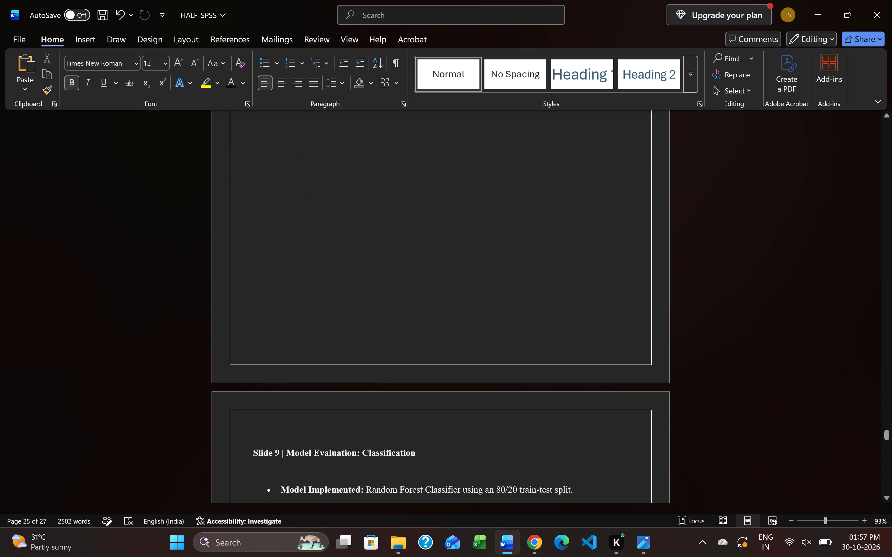
{"action": "scroll", "coordinate": [431, 326], "scroll_direction": "up", "scroll_amount": 8}
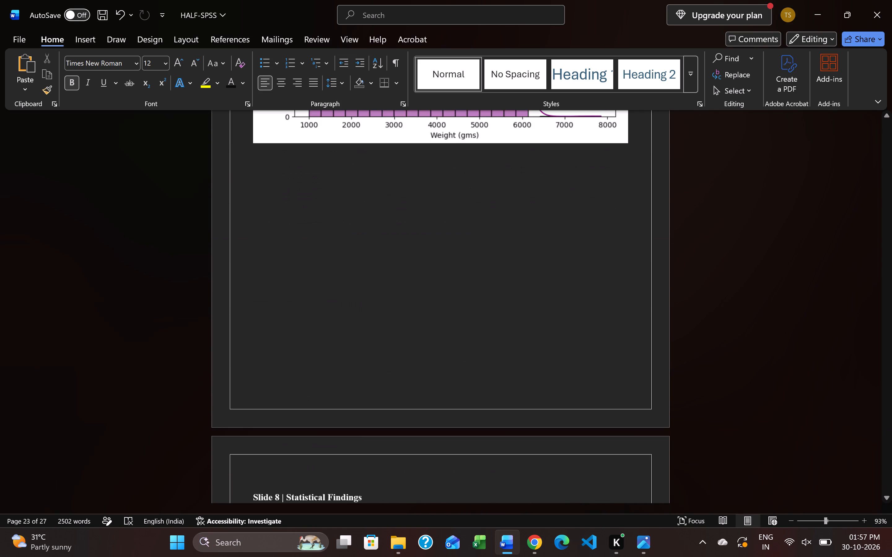
{"action": "scroll", "coordinate": [431, 326], "scroll_direction": "up", "scroll_amount": 3}
{"action": "scroll", "coordinate": [402, 234], "scroll_direction": "up", "scroll_amount": 2}
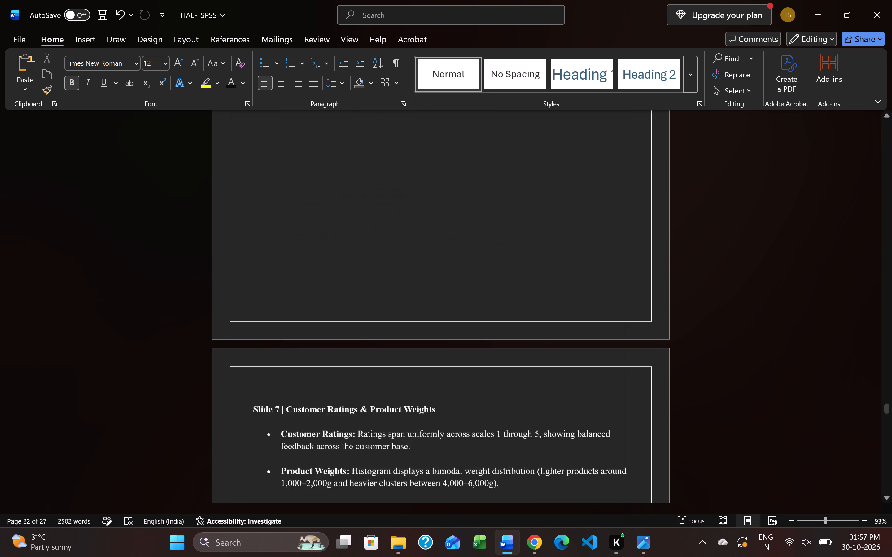
{"action": "scroll", "coordinate": [402, 234], "scroll_direction": "up", "scroll_amount": 4}
Add two blank lines between Slide 6's Logistics Handling bullet and the Distribution of Shipment Modes chart.
{"action": "left_click", "coordinate": [373, 260]}
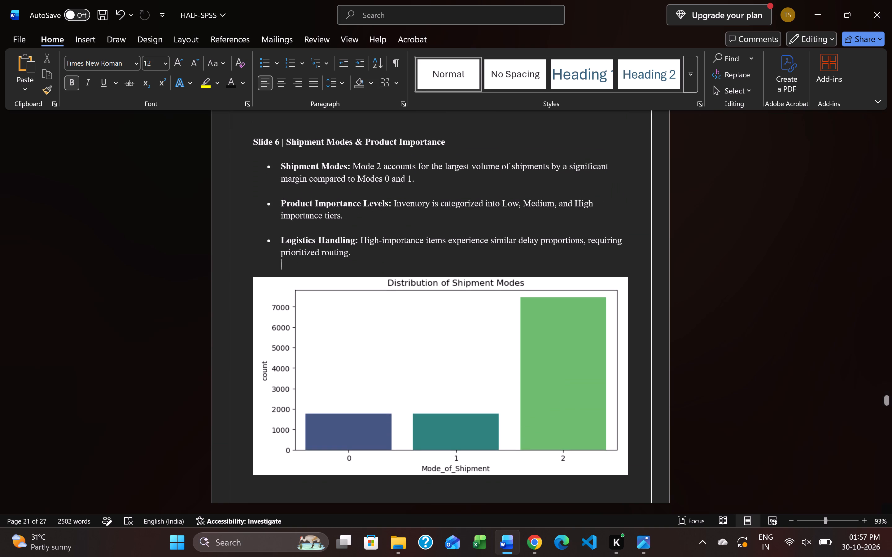
{"action": "key", "text": "Return"}
{"action": "key", "text": "Return"}
Add a blank line between Slide 7's Product Weights bullet and the Distribution of Product Weights chart.
{"action": "scroll", "coordinate": [373, 260], "scroll_direction": "down", "scroll_amount": 7}
{"action": "scroll", "coordinate": [373, 260], "scroll_direction": "up", "scroll_amount": 1}
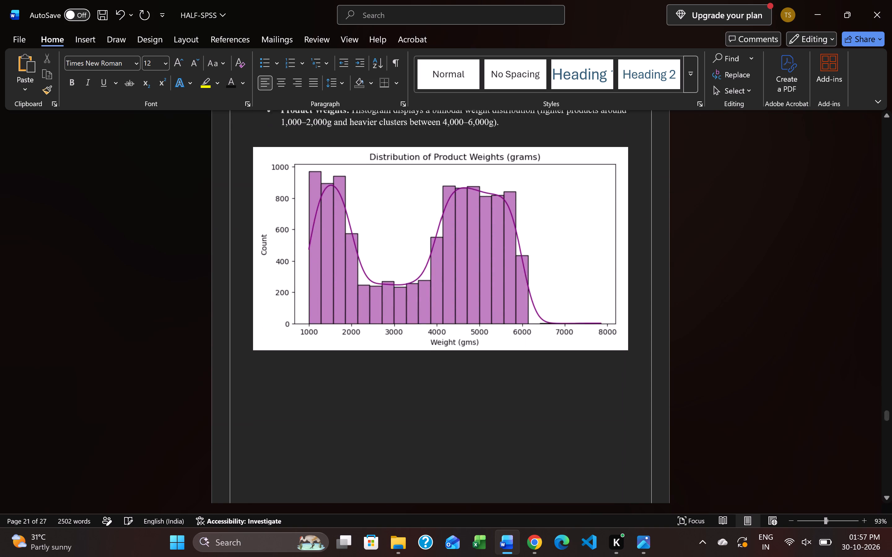
{"action": "scroll", "coordinate": [373, 260], "scroll_direction": "up", "scroll_amount": 1}
{"action": "left_click", "coordinate": [508, 326]}
{"action": "key", "text": "Return"}
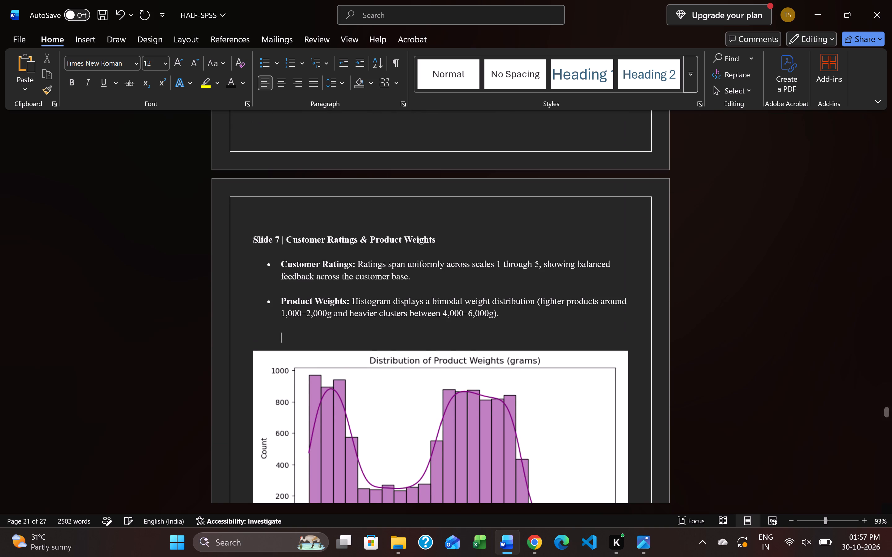
Add another blank line between Slide 7's Product Weights bullet and the Distribution of Product Weights chart.
{"action": "key", "text": "Return"}
Add three blank lines between Slide 5's Discount Impact bullet and the delivery status and discount charts.
{"action": "scroll", "coordinate": [508, 326], "scroll_direction": "up", "scroll_amount": 8}
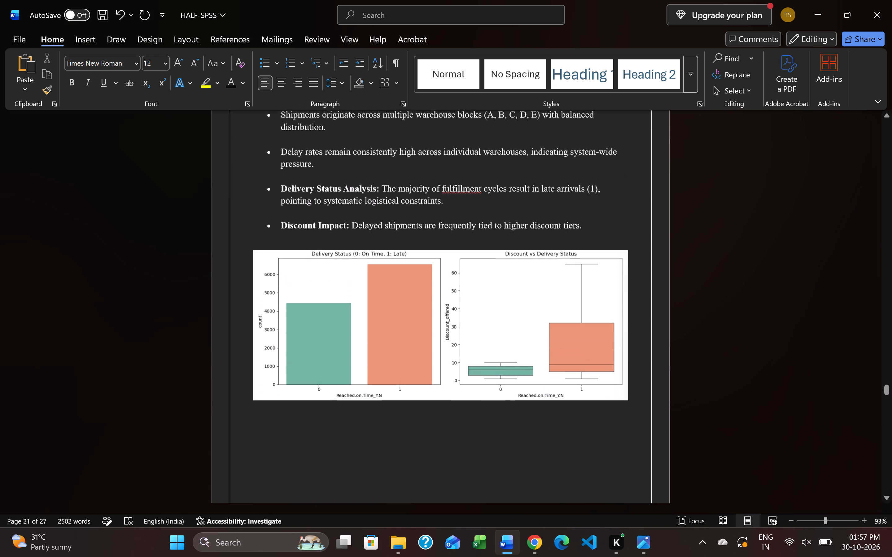
{"action": "scroll", "coordinate": [508, 326], "scroll_direction": "up", "scroll_amount": 1}
{"action": "left_click", "coordinate": [461, 245]}
{"action": "key", "text": "Return"}
{"action": "key", "text": "Return"}
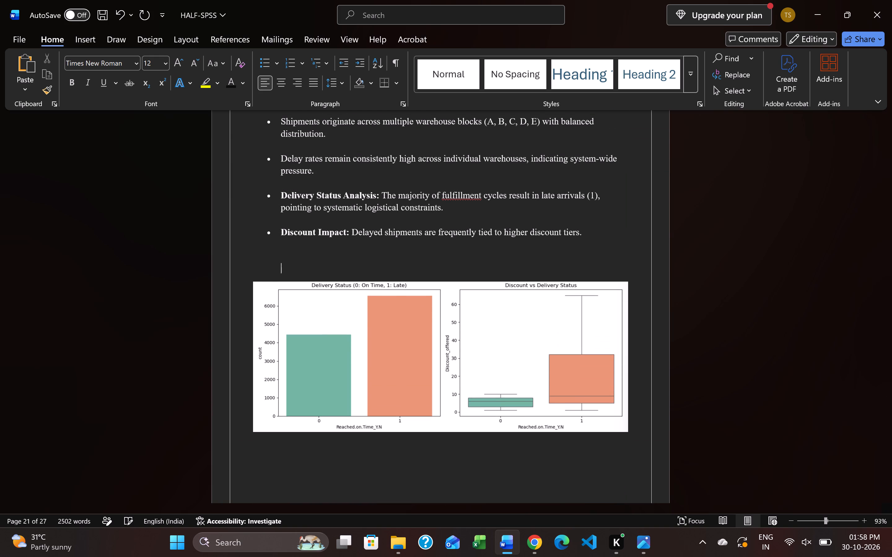
{"action": "key", "text": "Return"}
Delete the surplus blank page between Slide 1 and Slide 2 in Part B.
{"action": "scroll", "coordinate": [466, 357], "scroll_direction": "down", "scroll_amount": 8}
{"action": "scroll", "coordinate": [466, 357], "scroll_direction": "up", "scroll_amount": 2}
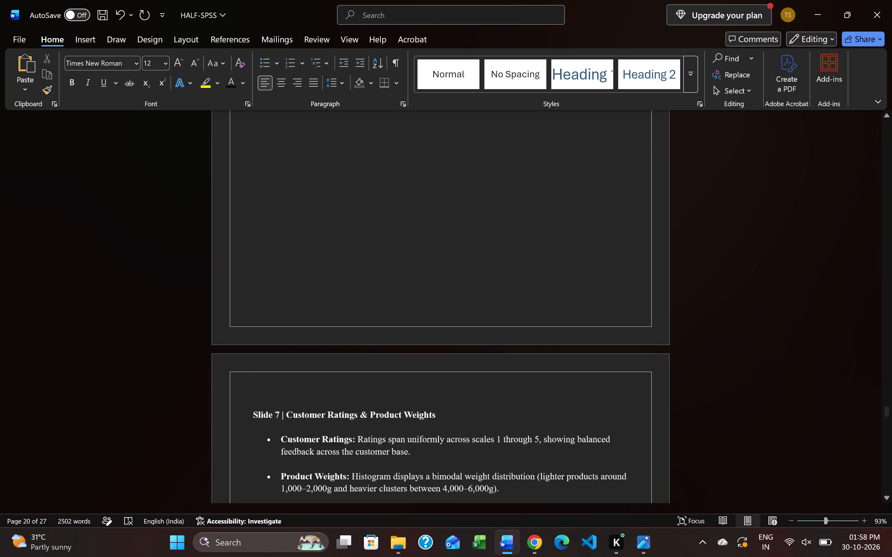
{"action": "scroll", "coordinate": [466, 357], "scroll_direction": "up", "scroll_amount": 4}
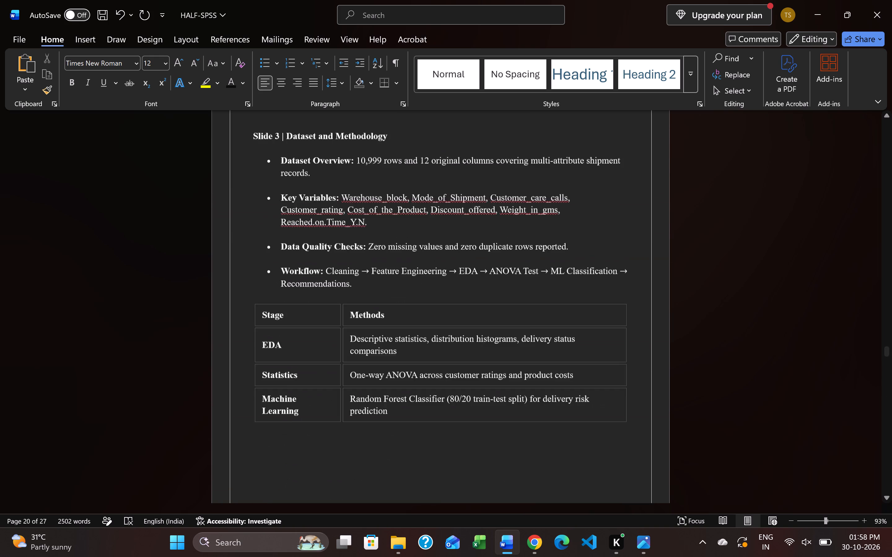
{"action": "scroll", "coordinate": [466, 357], "scroll_direction": "up", "scroll_amount": 7}
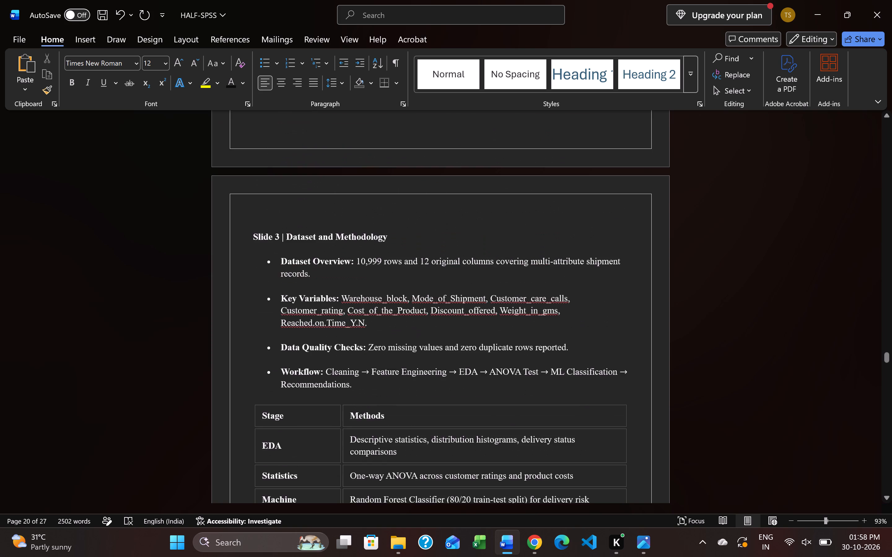
{"action": "scroll", "coordinate": [466, 357], "scroll_direction": "up", "scroll_amount": 8}
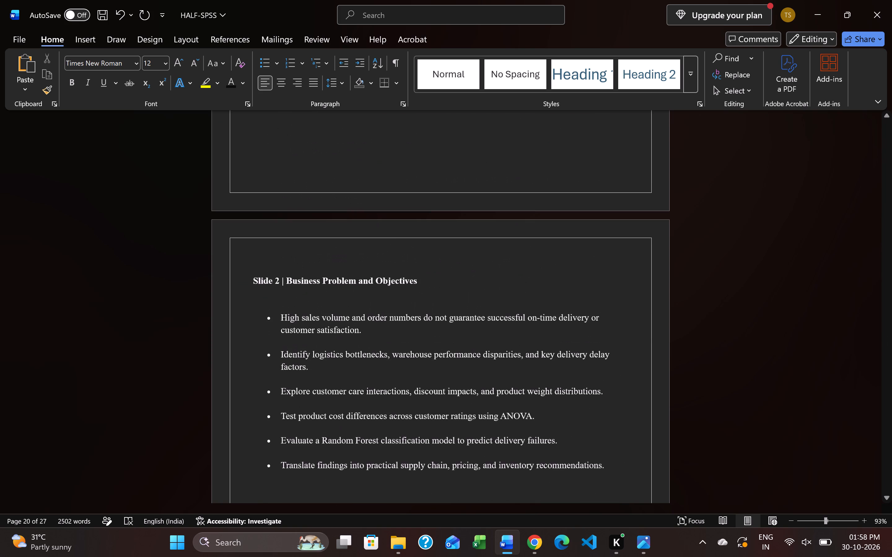
{"action": "scroll", "coordinate": [466, 357], "scroll_direction": "up", "scroll_amount": 7}
{"action": "scroll", "coordinate": [466, 357], "scroll_direction": "down", "scroll_amount": 1}
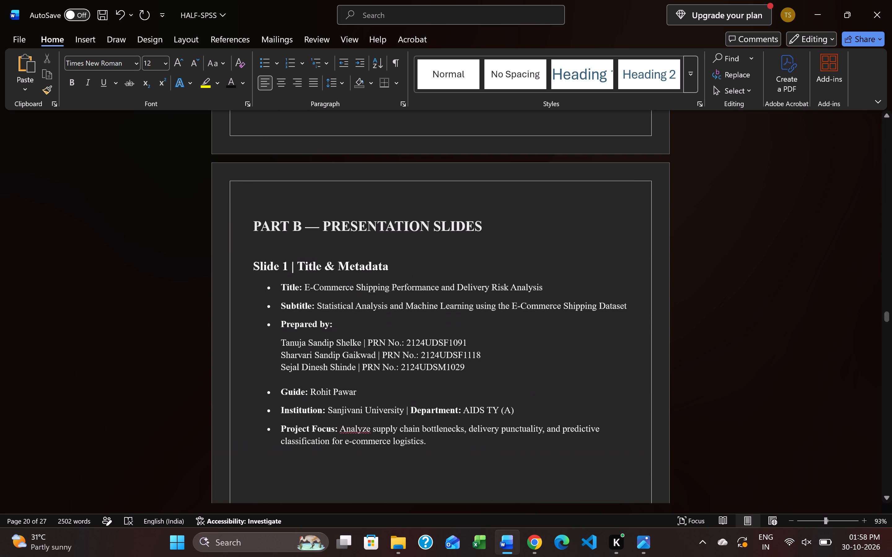
{"action": "scroll", "coordinate": [466, 357], "scroll_direction": "down", "scroll_amount": 3}
{"action": "left_click", "coordinate": [373, 229]}
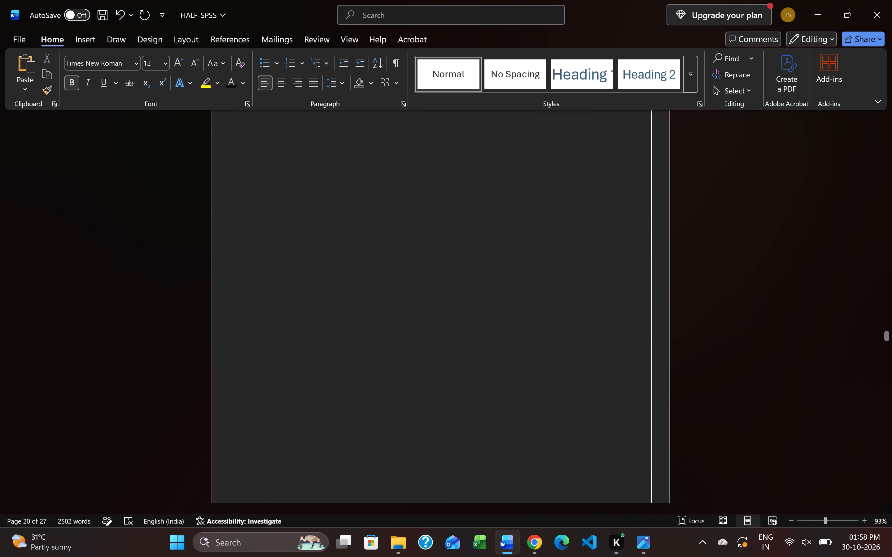
{"action": "key", "text": "BackSpace"}
{"action": "key", "text": "BackSpace"}
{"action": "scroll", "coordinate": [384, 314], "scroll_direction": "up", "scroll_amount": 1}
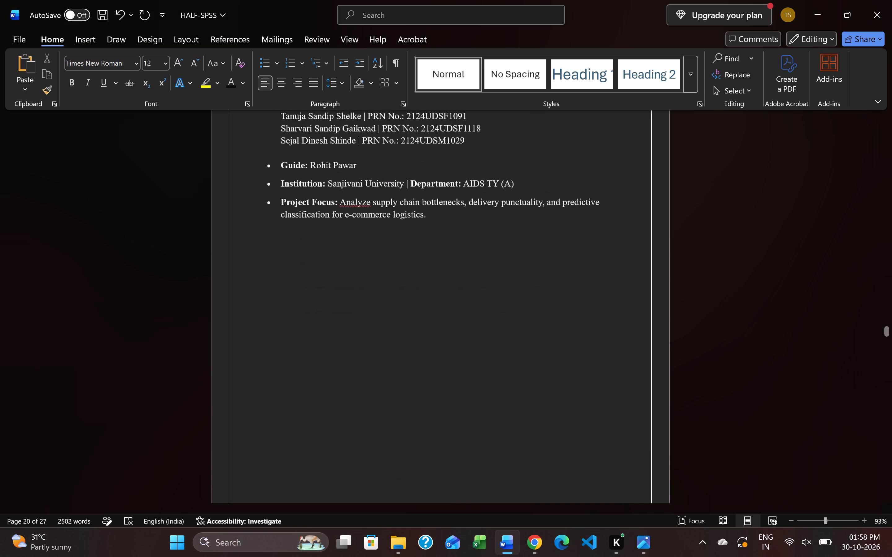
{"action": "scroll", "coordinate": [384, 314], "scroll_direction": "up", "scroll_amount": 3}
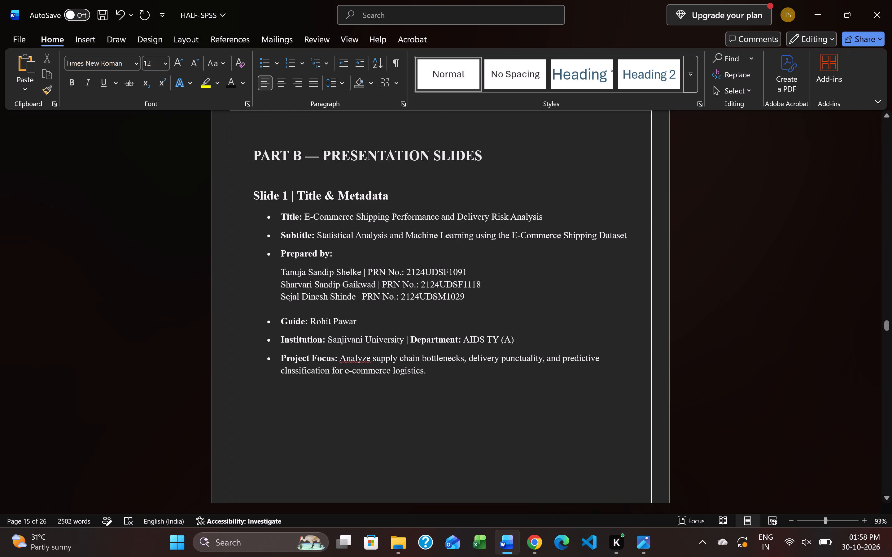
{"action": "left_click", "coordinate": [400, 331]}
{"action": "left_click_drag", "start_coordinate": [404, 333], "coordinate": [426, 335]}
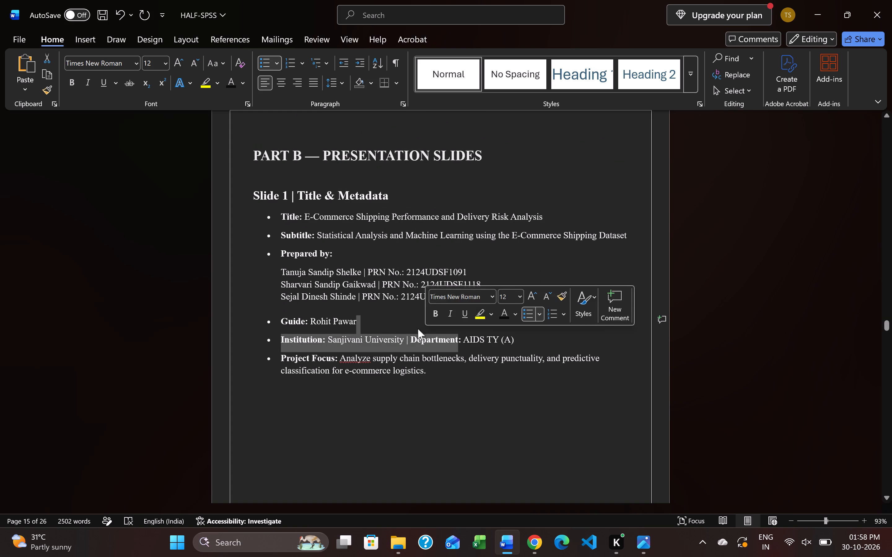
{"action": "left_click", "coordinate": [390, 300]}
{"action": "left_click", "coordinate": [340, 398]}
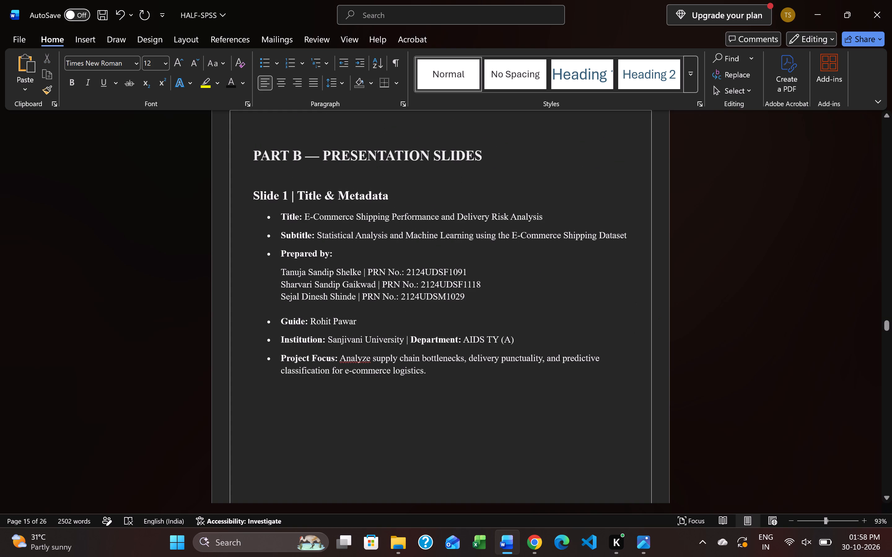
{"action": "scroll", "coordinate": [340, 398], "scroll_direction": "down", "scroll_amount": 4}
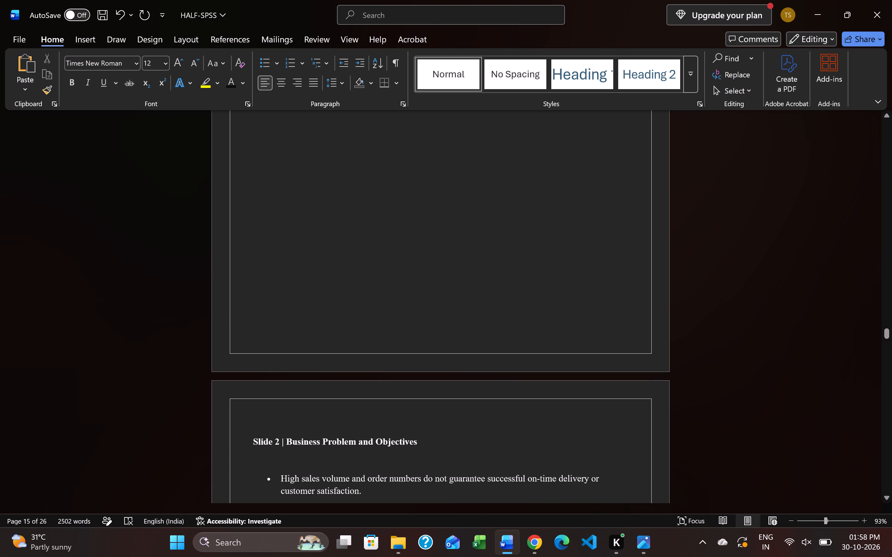
Delete the surplus blank page between the References list and the Part B title page.
{"action": "scroll", "coordinate": [381, 394], "scroll_direction": "up", "scroll_amount": 5}
{"action": "scroll", "coordinate": [353, 321], "scroll_direction": "up", "scroll_amount": 1}
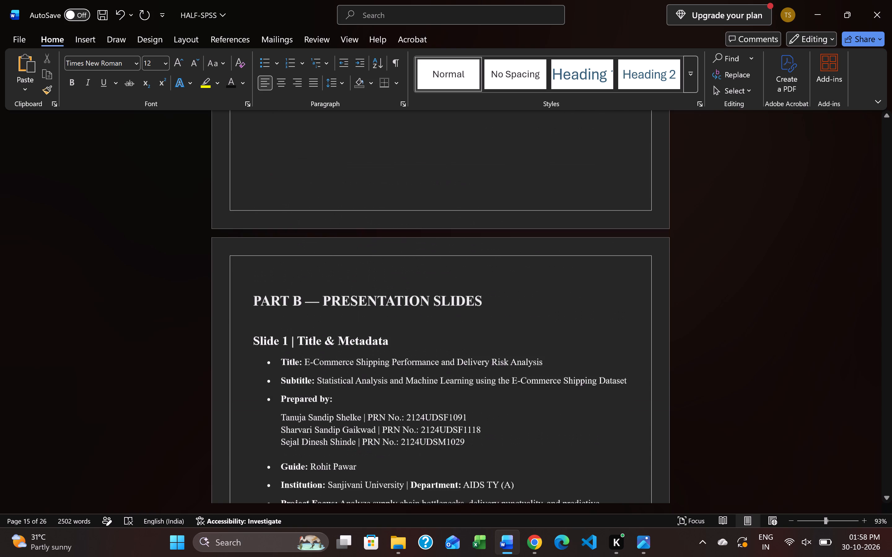
{"action": "scroll", "coordinate": [353, 321], "scroll_direction": "up", "scroll_amount": 1}
{"action": "scroll", "coordinate": [319, 290], "scroll_direction": "up", "scroll_amount": 6}
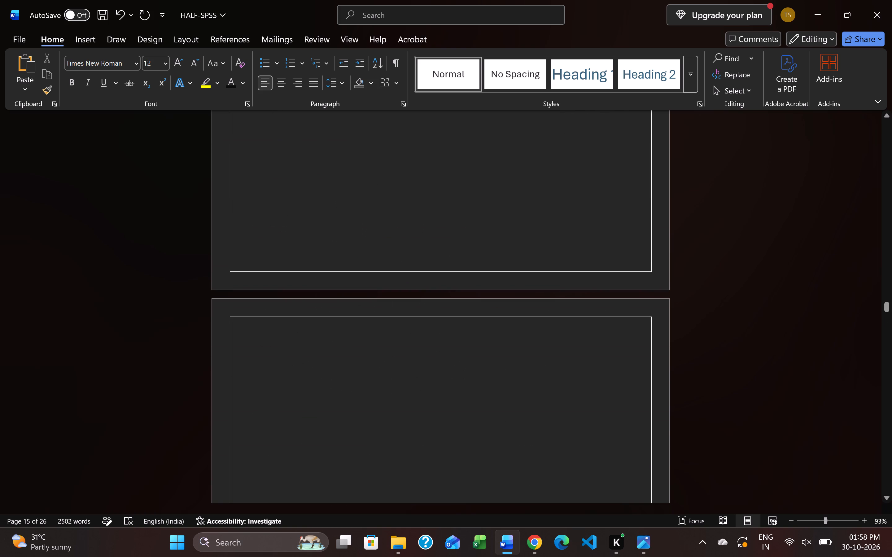
{"action": "left_click", "coordinate": [308, 380]}
{"action": "key", "text": "BackSpace"}
Review the page layout from the Conclusion and References through the Part B slides down to Slide 5.
{"action": "scroll", "coordinate": [308, 380], "scroll_direction": "up", "scroll_amount": 3}
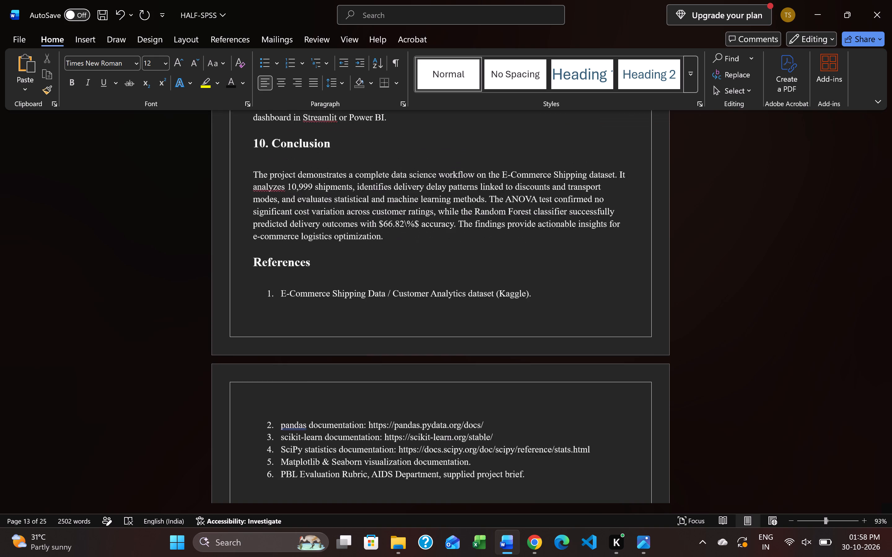
{"action": "scroll", "coordinate": [308, 380], "scroll_direction": "up", "scroll_amount": 1}
{"action": "scroll", "coordinate": [308, 380], "scroll_direction": "down", "scroll_amount": 8}
{"action": "scroll", "coordinate": [308, 380], "scroll_direction": "up", "scroll_amount": 7}
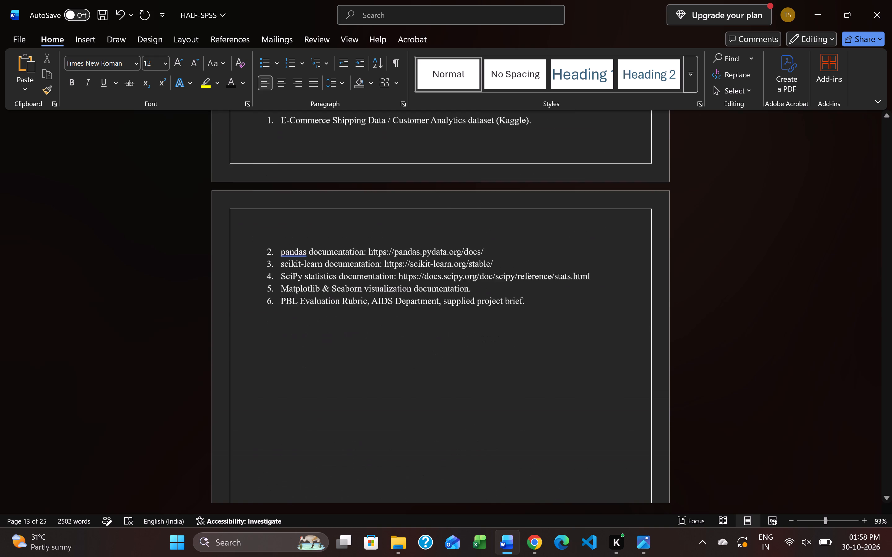
{"action": "scroll", "coordinate": [308, 380], "scroll_direction": "up", "scroll_amount": 2}
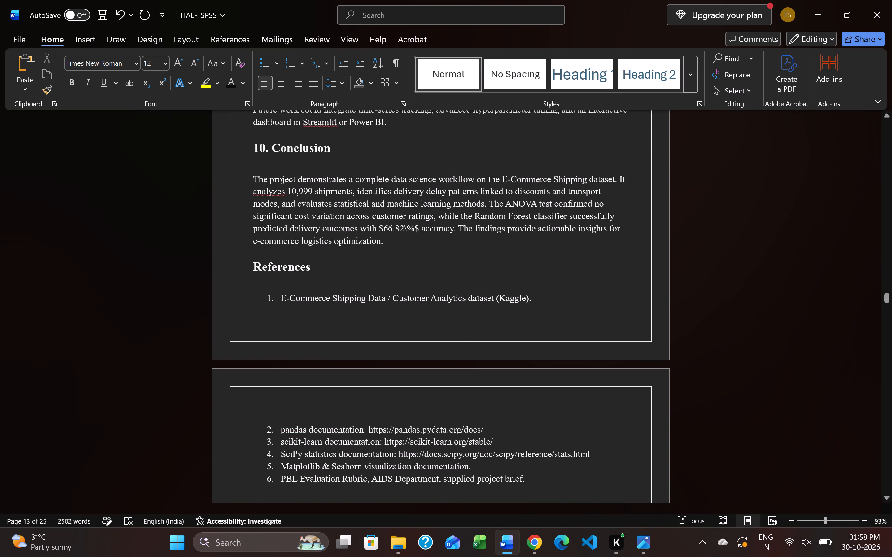
{"action": "left_click", "coordinate": [266, 258]}
{"action": "scroll", "coordinate": [373, 285], "scroll_direction": "down", "scroll_amount": 1}
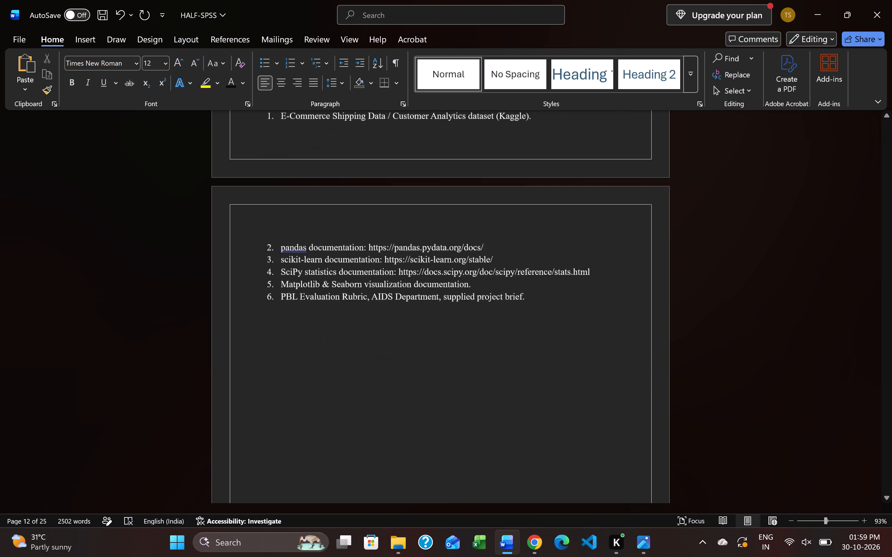
{"action": "scroll", "coordinate": [373, 285], "scroll_direction": "down", "scroll_amount": 8}
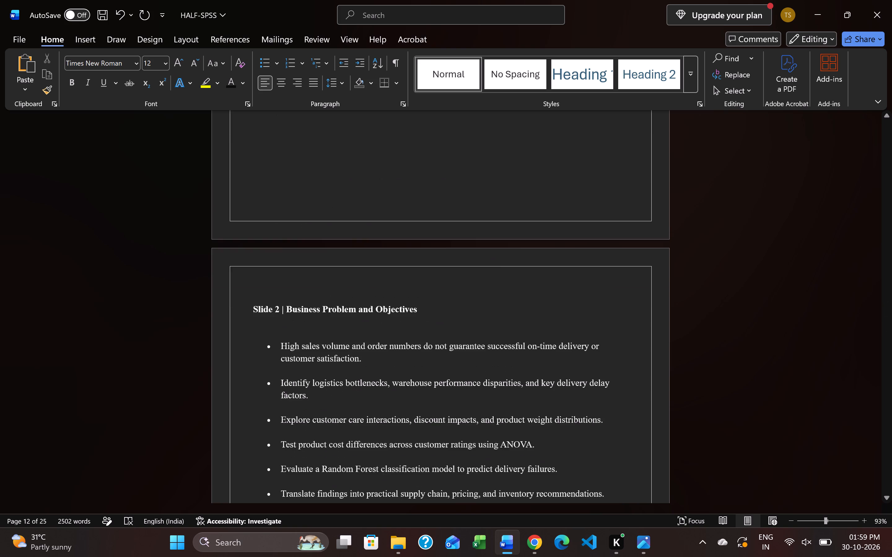
{"action": "scroll", "coordinate": [373, 285], "scroll_direction": "down", "scroll_amount": 3}
{"action": "left_click", "coordinate": [418, 421]}
{"action": "scroll", "coordinate": [418, 421], "scroll_direction": "down", "scroll_amount": 3}
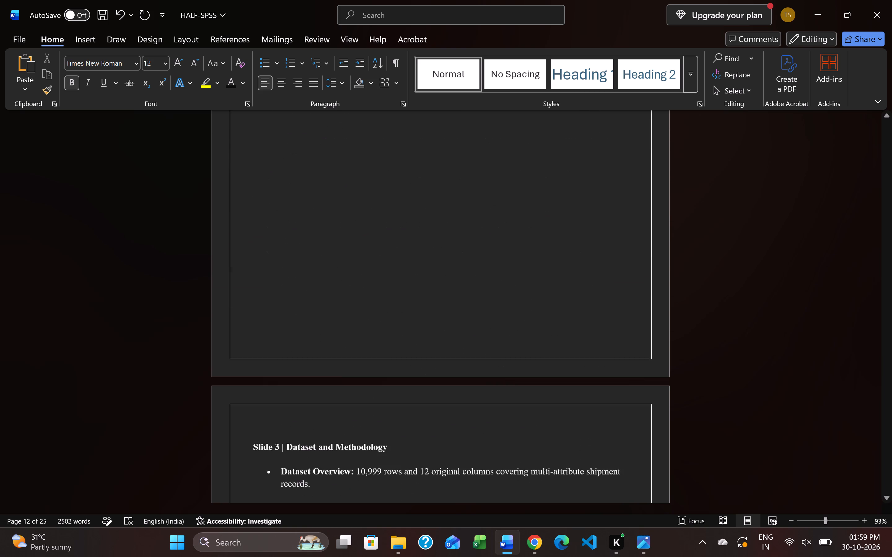
{"action": "scroll", "coordinate": [418, 421], "scroll_direction": "down", "scroll_amount": 3}
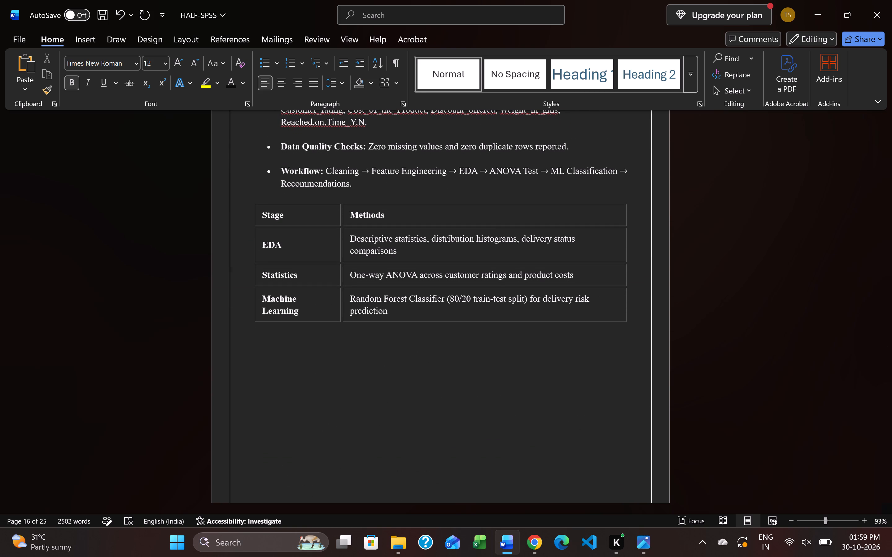
{"action": "scroll", "coordinate": [417, 375], "scroll_direction": "down", "scroll_amount": 5}
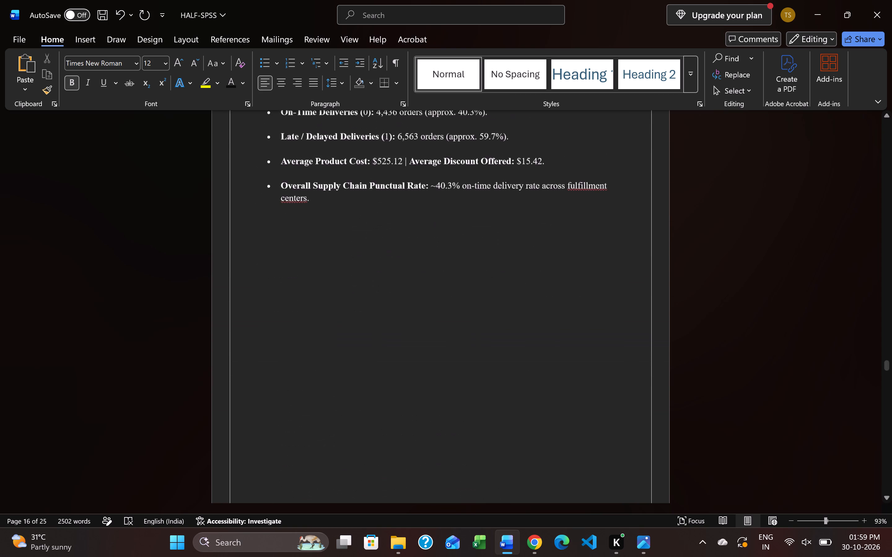
{"action": "scroll", "coordinate": [417, 375], "scroll_direction": "down", "scroll_amount": 1}
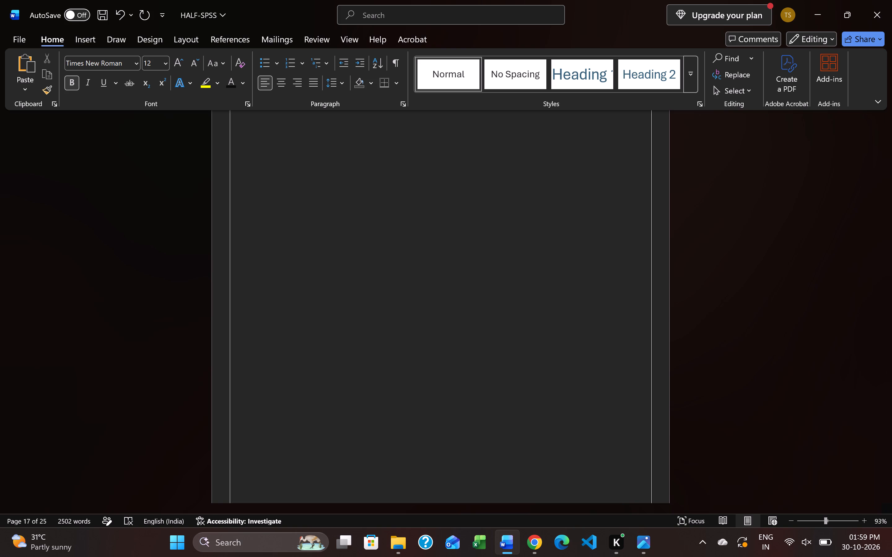
{"action": "scroll", "coordinate": [417, 375], "scroll_direction": "up", "scroll_amount": 5}
{"action": "scroll", "coordinate": [417, 375], "scroll_direction": "down", "scroll_amount": 4}
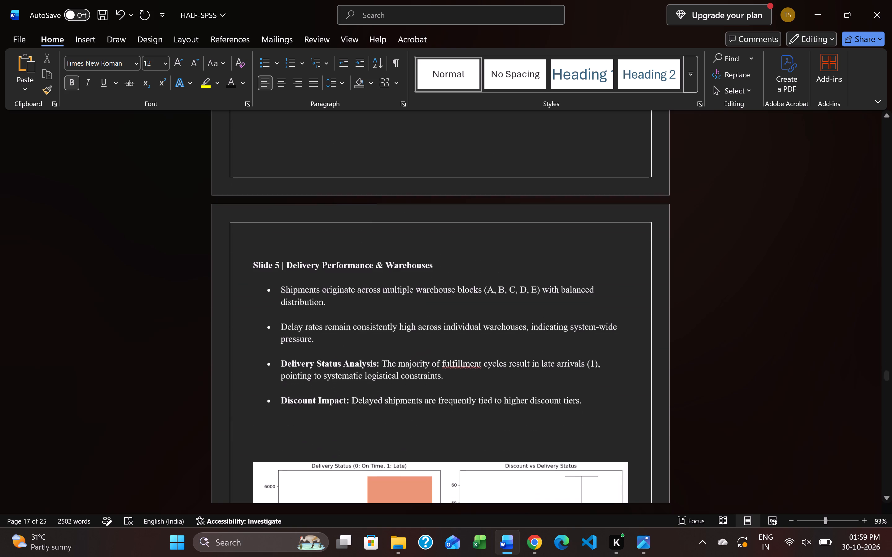
Enlarge the Slide 5 heading, Delivery Performance & Warehouses, to 16 pt.
{"action": "scroll", "coordinate": [417, 375], "scroll_direction": "down", "scroll_amount": 3}
{"action": "left_click_drag", "start_coordinate": [283, 209], "coordinate": [394, 259]}
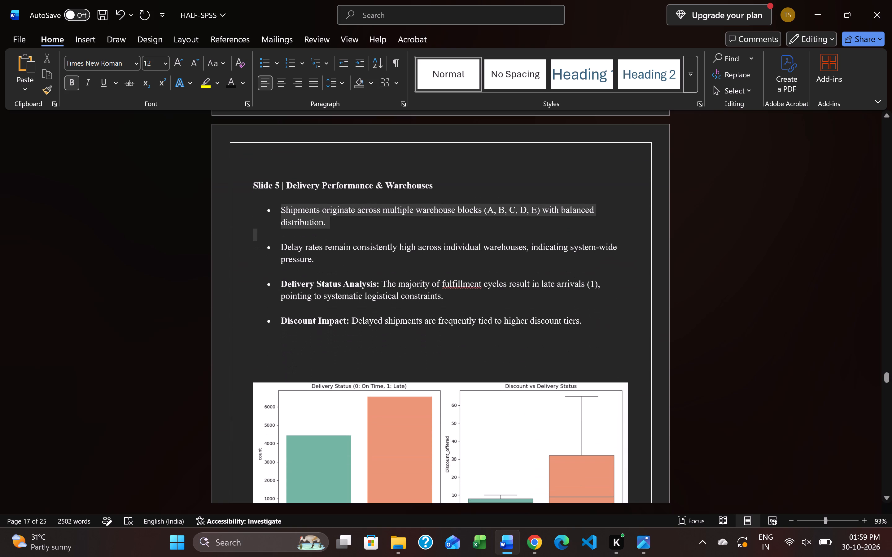
{"action": "left_click_drag", "start_coordinate": [394, 259], "coordinate": [597, 322]}
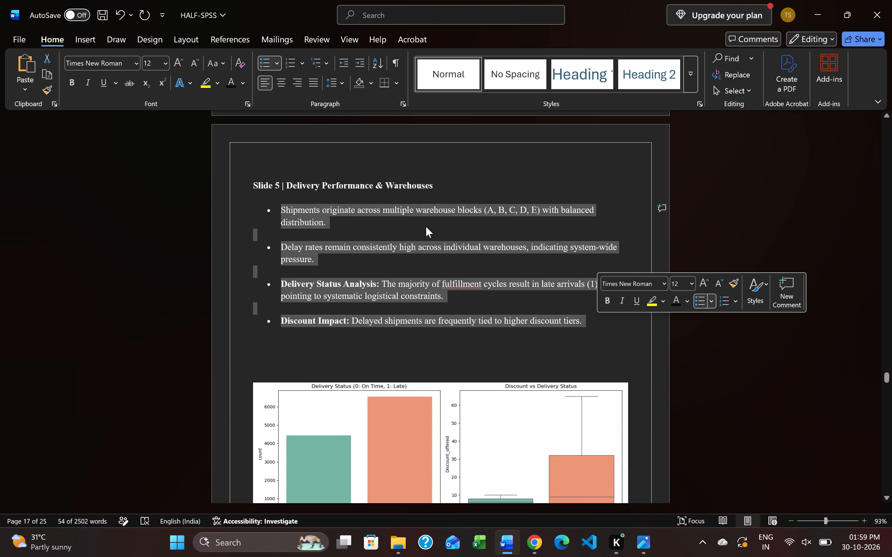
{"action": "triple_click", "coordinate": [417, 181]}
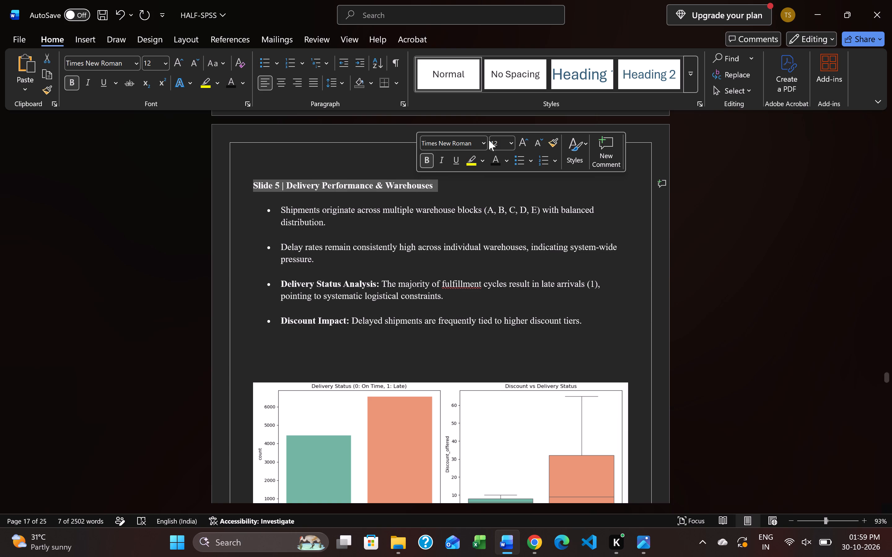
{"action": "double_click", "coordinate": [518, 145]}
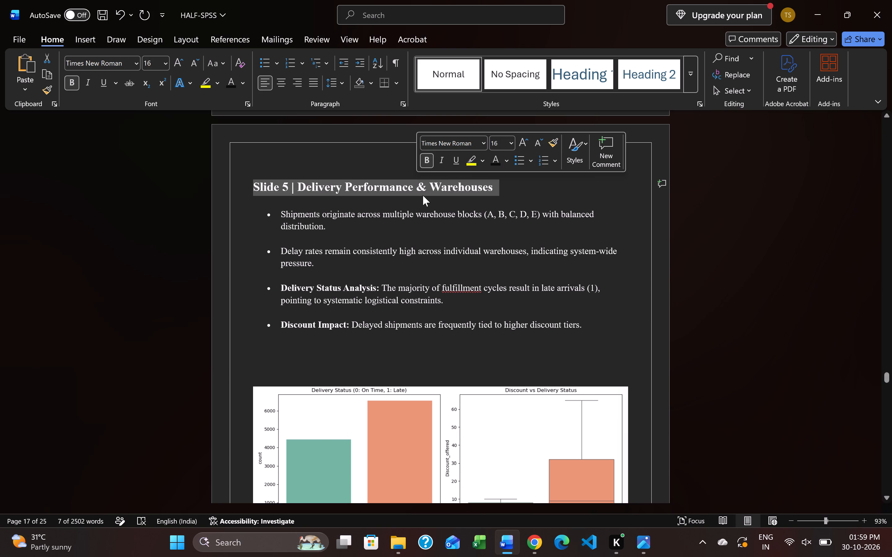
{"action": "left_click", "coordinate": [423, 195]}
Enlarge the Slide 4 heading, Business KPIs & Metrics, to 16 pt.
{"action": "scroll", "coordinate": [423, 195], "scroll_direction": "up", "scroll_amount": 8}
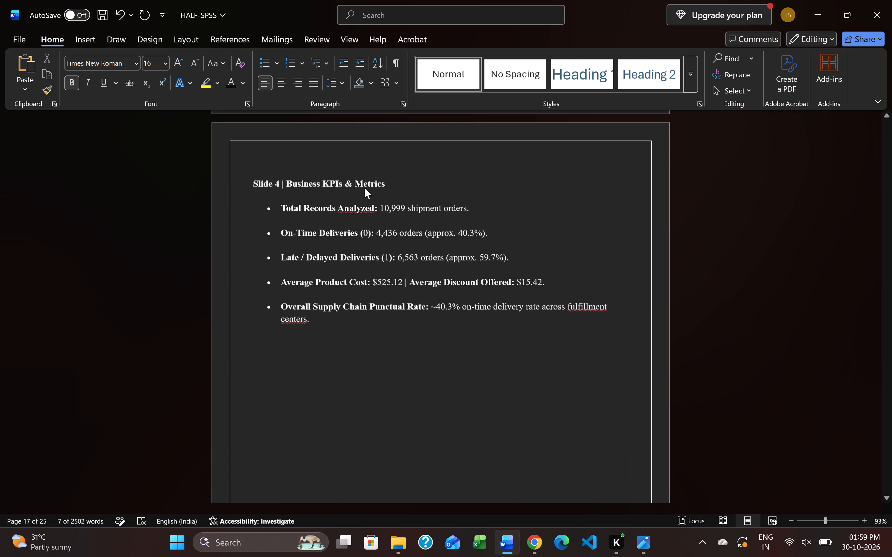
{"action": "left_click", "coordinate": [365, 188]}
{"action": "triple_click", "coordinate": [361, 186]}
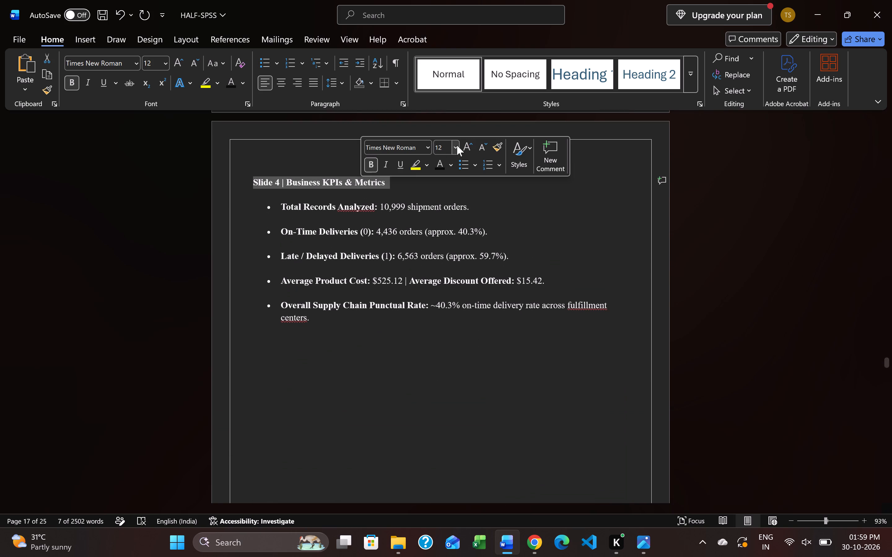
{"action": "double_click", "coordinate": [461, 146]}
Enlarge the Slide 3 heading, Dataset and Methodology, to 16 pt.
{"action": "scroll", "coordinate": [329, 221], "scroll_direction": "up", "scroll_amount": 3}
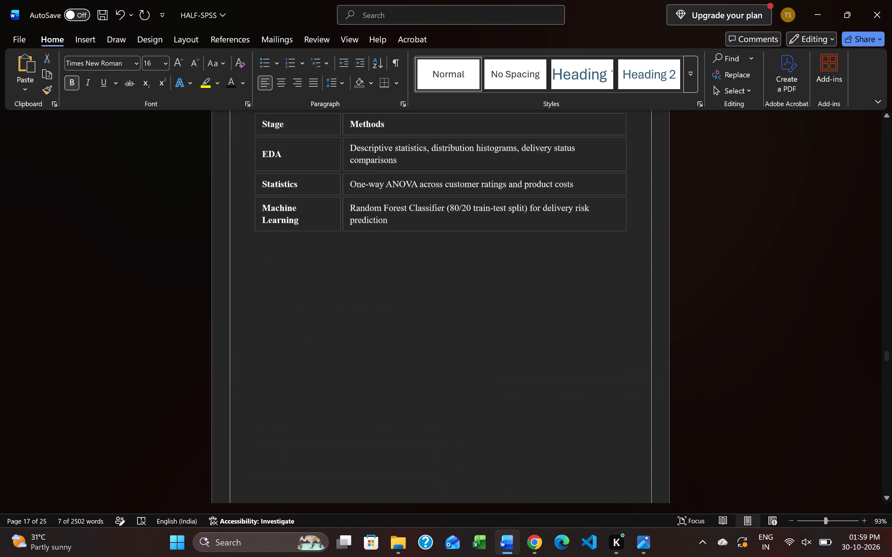
{"action": "scroll", "coordinate": [329, 221], "scroll_direction": "up", "scroll_amount": 2}
{"action": "triple_click", "coordinate": [324, 183]}
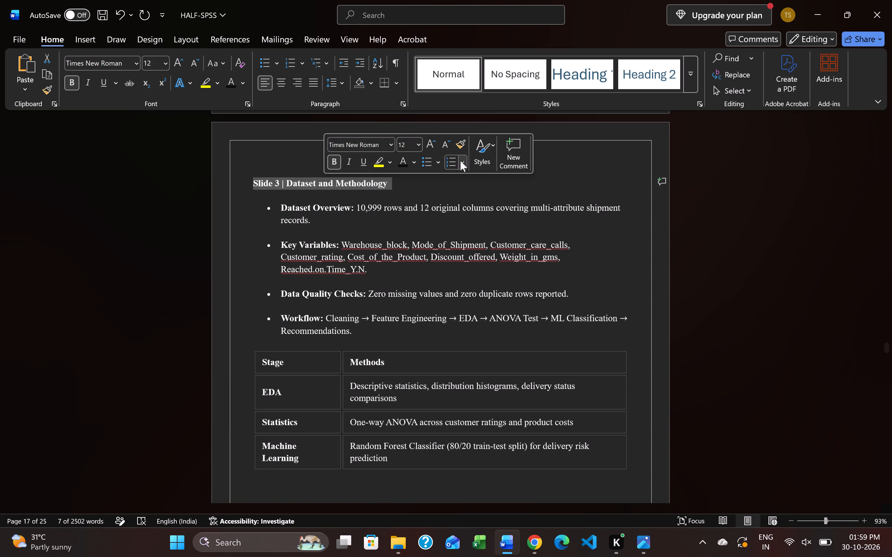
{"action": "double_click", "coordinate": [434, 145]}
{"action": "left_click", "coordinate": [397, 248]}
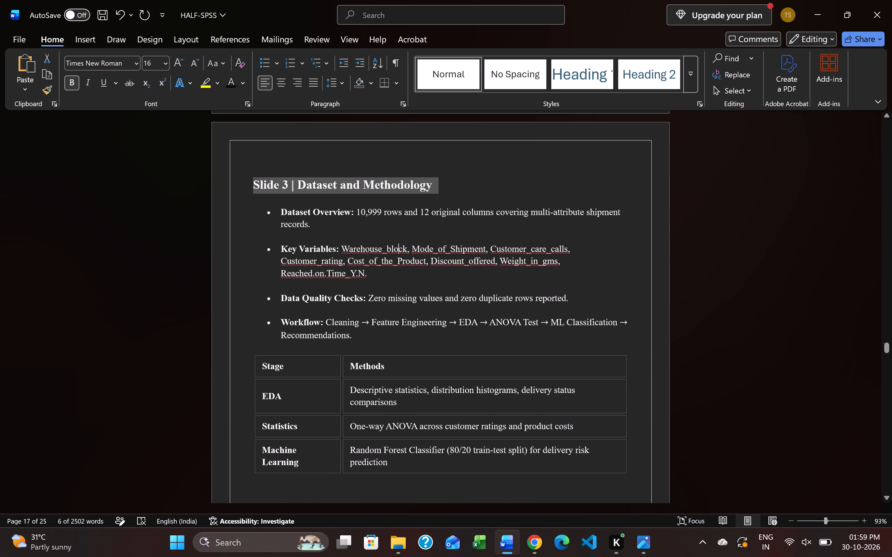
Enlarge the Slide 2 heading, Business Problem and Objectives, to 16 pt.
{"action": "scroll", "coordinate": [397, 248], "scroll_direction": "up", "scroll_amount": 7}
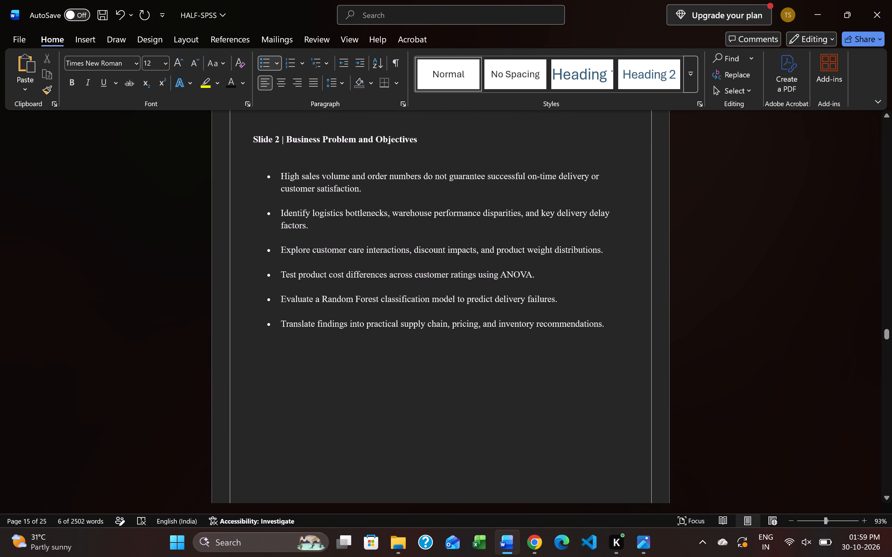
{"action": "triple_click", "coordinate": [342, 143]}
{"action": "left_click", "coordinate": [448, 107]}
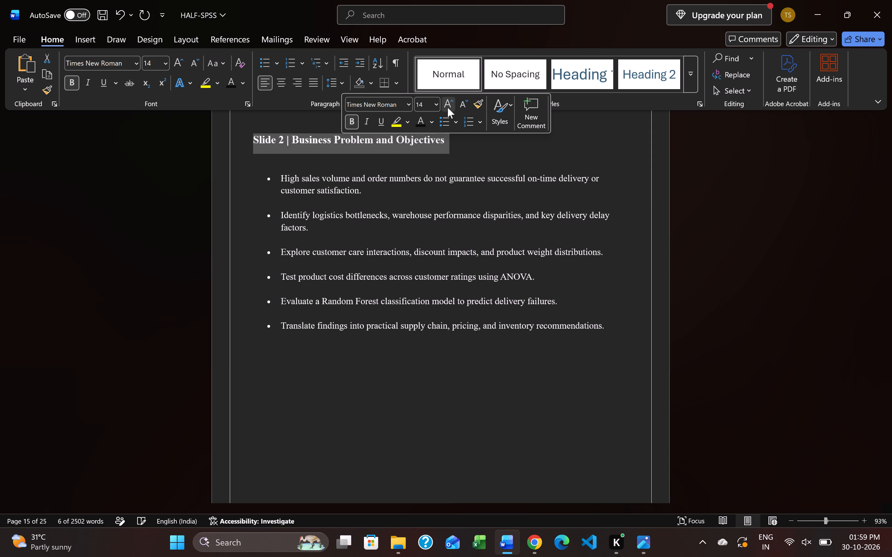
{"action": "left_click", "coordinate": [448, 107]}
{"action": "right_click", "coordinate": [406, 220]}
{"action": "left_click", "coordinate": [339, 224]}
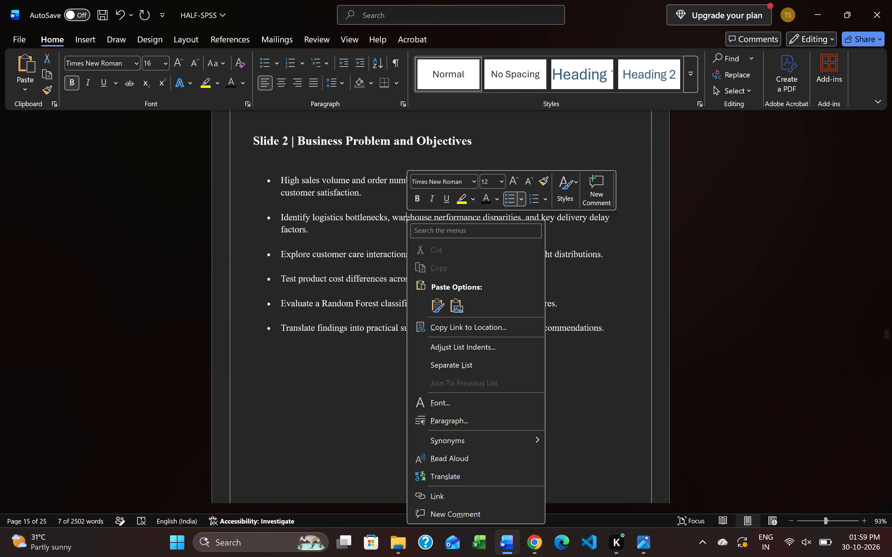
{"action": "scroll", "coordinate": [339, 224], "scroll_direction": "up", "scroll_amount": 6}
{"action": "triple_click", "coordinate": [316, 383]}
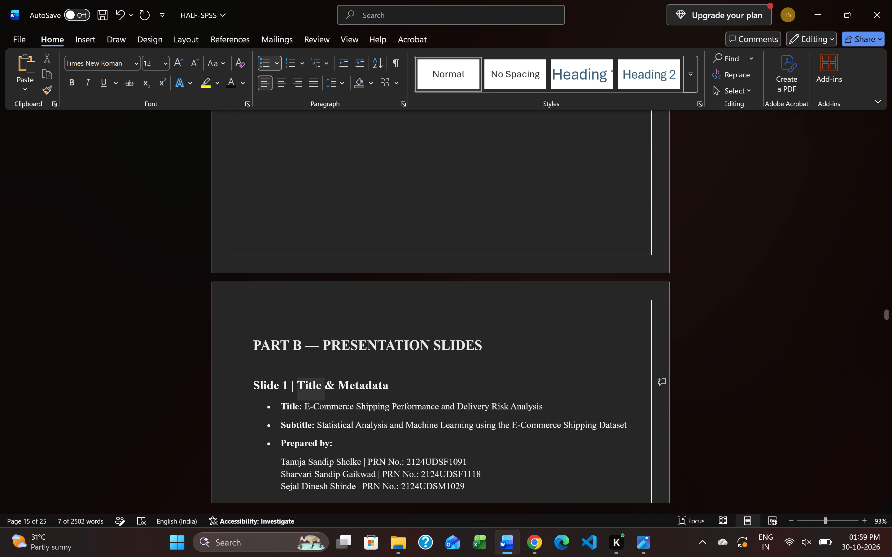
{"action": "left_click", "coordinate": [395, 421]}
Enlarge the Slide 6 heading, Shipment Modes & Product Importance, to 16 pt.
{"action": "scroll", "coordinate": [395, 421], "scroll_direction": "down", "scroll_amount": 6}
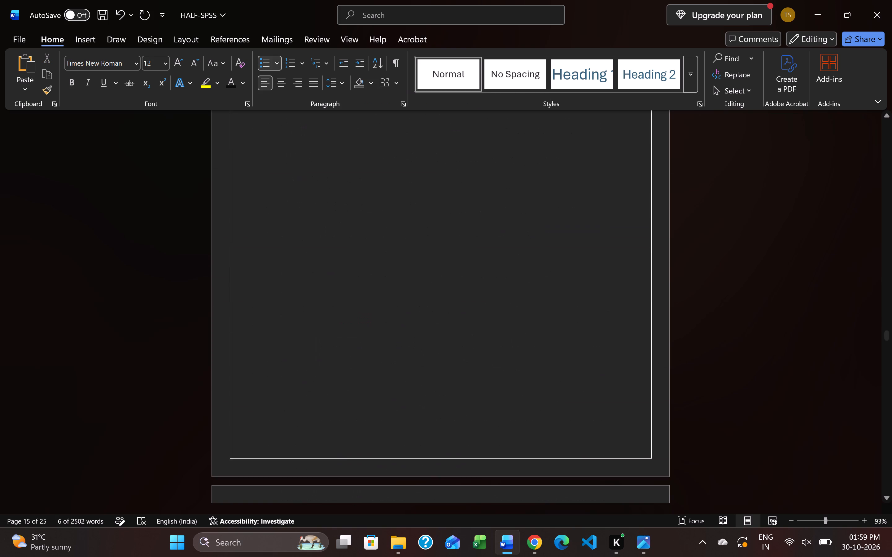
{"action": "scroll", "coordinate": [395, 421], "scroll_direction": "down", "scroll_amount": 18}
{"action": "scroll", "coordinate": [395, 421], "scroll_direction": "up", "scroll_amount": 1}
{"action": "double_click", "coordinate": [358, 156]}
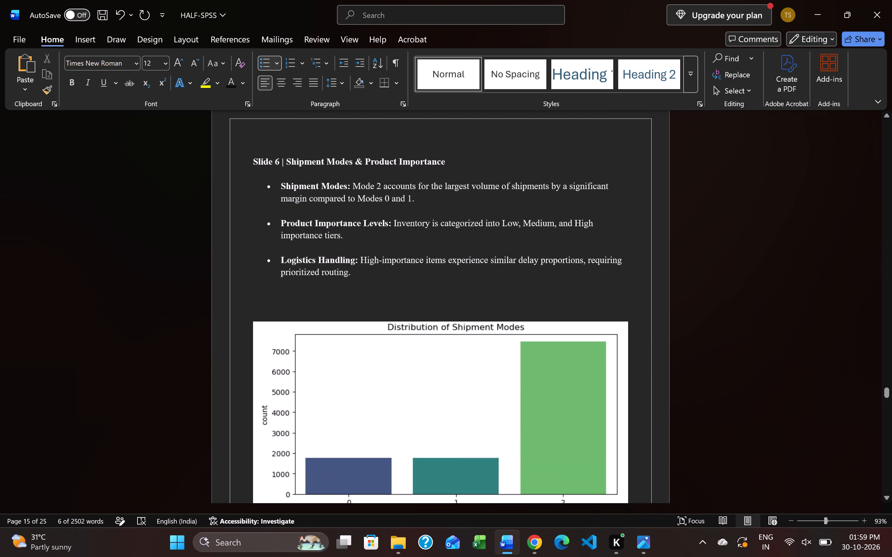
{"action": "triple_click", "coordinate": [358, 158]}
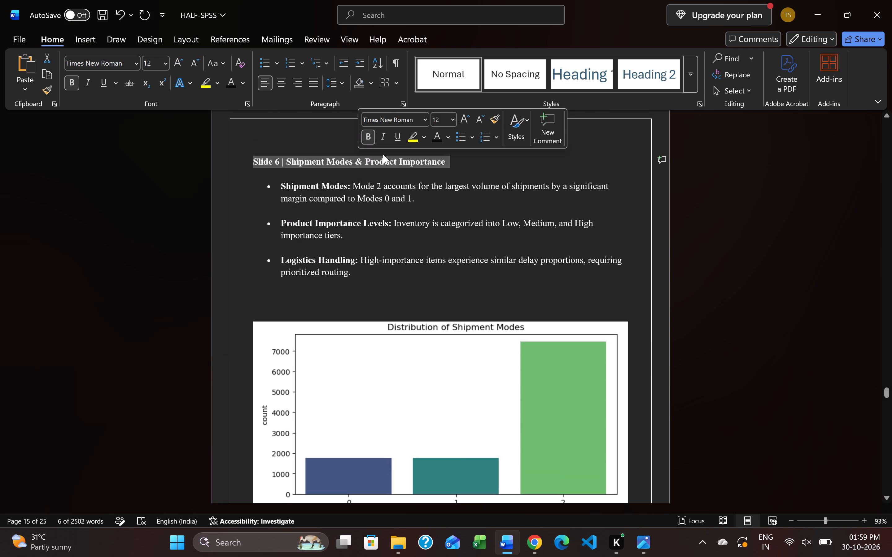
{"action": "left_click", "coordinate": [459, 123]}
{"action": "left_click", "coordinate": [459, 123]}
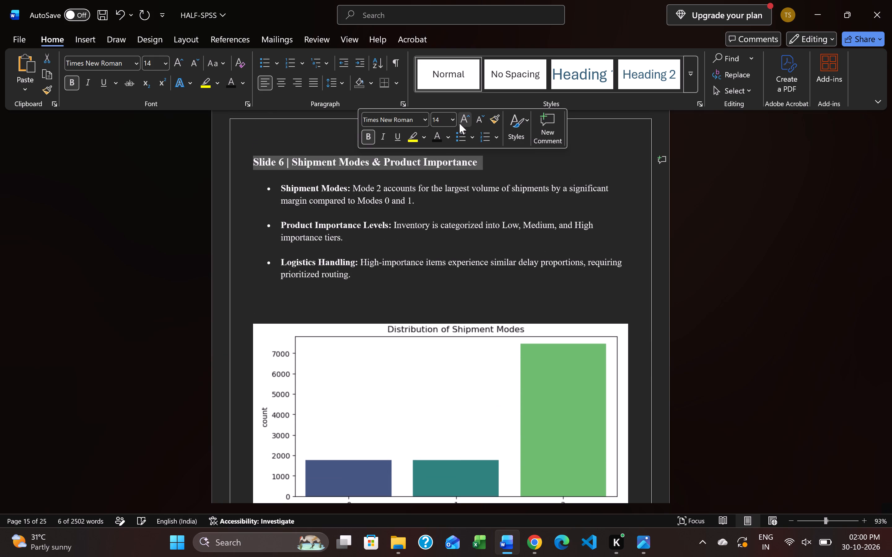
Enlarge the Slide 7 heading, Customer Ratings & Product Weights, to 16 pt.
{"action": "scroll", "coordinate": [391, 228], "scroll_direction": "down", "scroll_amount": 4}
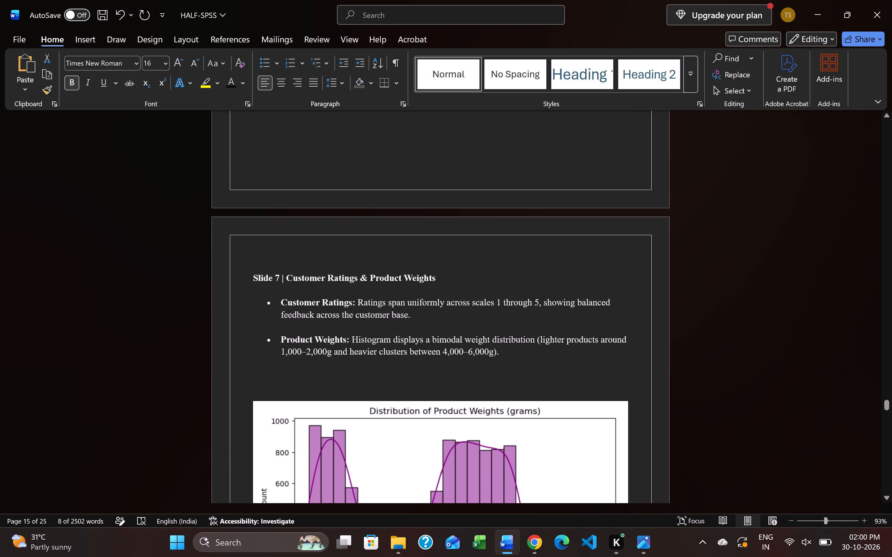
{"action": "triple_click", "coordinate": [379, 273]}
{"action": "left_click_drag", "start_coordinate": [486, 226], "coordinate": [486, 231]}
{"action": "double_click", "coordinate": [486, 231]}
{"action": "left_click", "coordinate": [419, 321]}
Enlarge the Slide 8 heading, Statistical Findings, to 16 pt.
{"action": "scroll", "coordinate": [419, 321], "scroll_direction": "down", "scroll_amount": 7}
{"action": "triple_click", "coordinate": [320, 176]}
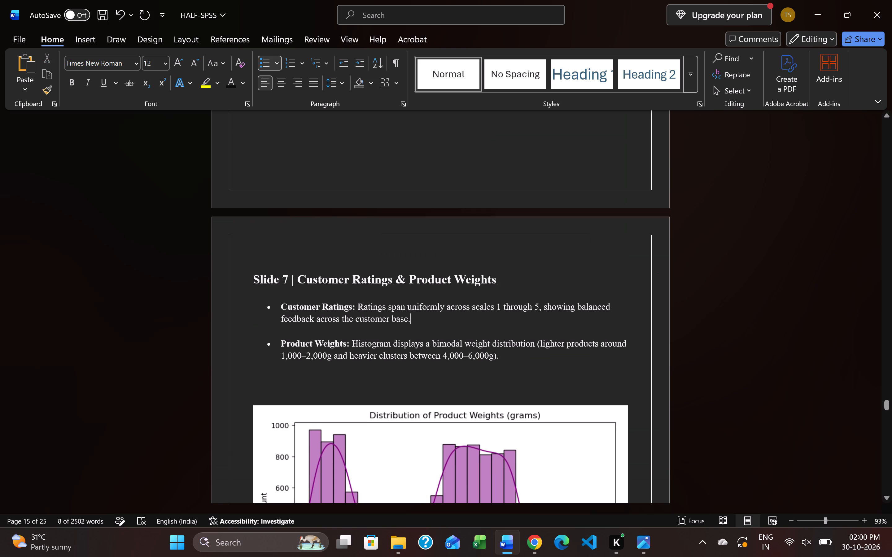
{"action": "double_click", "coordinate": [426, 137]}
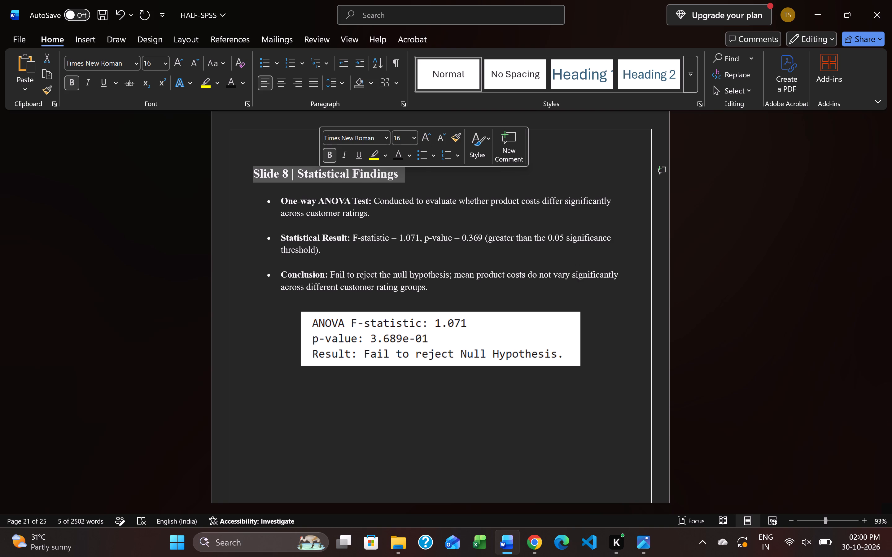
{"action": "left_click", "coordinate": [357, 422]}
Enlarge the Slide 9 heading, Model Evaluation: Classification, to 16 pt.
{"action": "scroll", "coordinate": [357, 422], "scroll_direction": "down", "scroll_amount": 4}
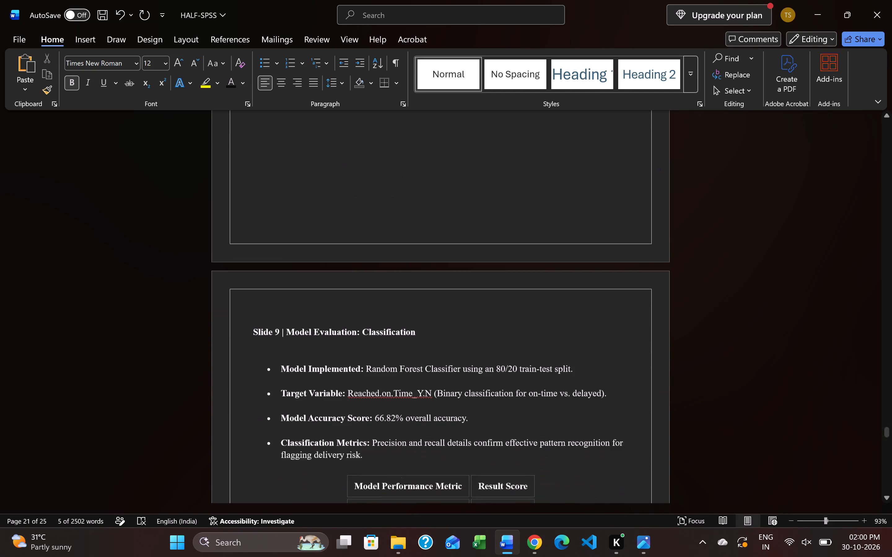
{"action": "scroll", "coordinate": [357, 422], "scroll_direction": "down", "scroll_amount": 1}
{"action": "triple_click", "coordinate": [312, 318]}
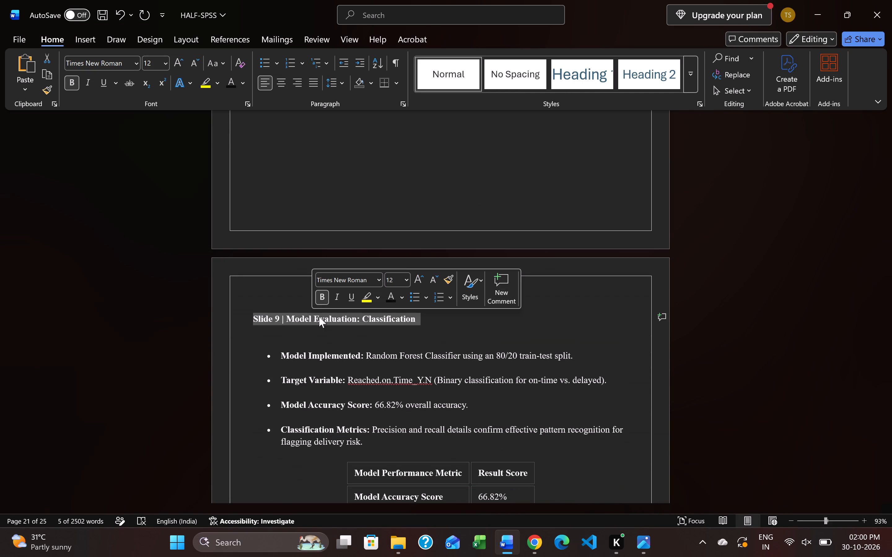
{"action": "left_click", "coordinate": [413, 279]}
{"action": "left_click", "coordinate": [415, 280]}
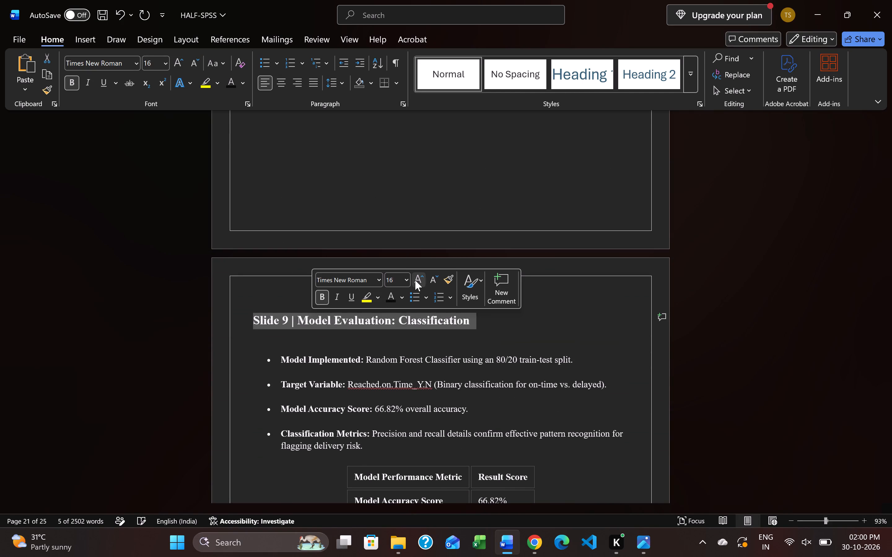
{"action": "left_click", "coordinate": [383, 388]}
Enlarge the Slide 10 heading, Business Recommendations, to 14 pt.
{"action": "scroll", "coordinate": [383, 388], "scroll_direction": "down", "scroll_amount": 6}
{"action": "scroll", "coordinate": [332, 234], "scroll_direction": "up", "scroll_amount": 1}
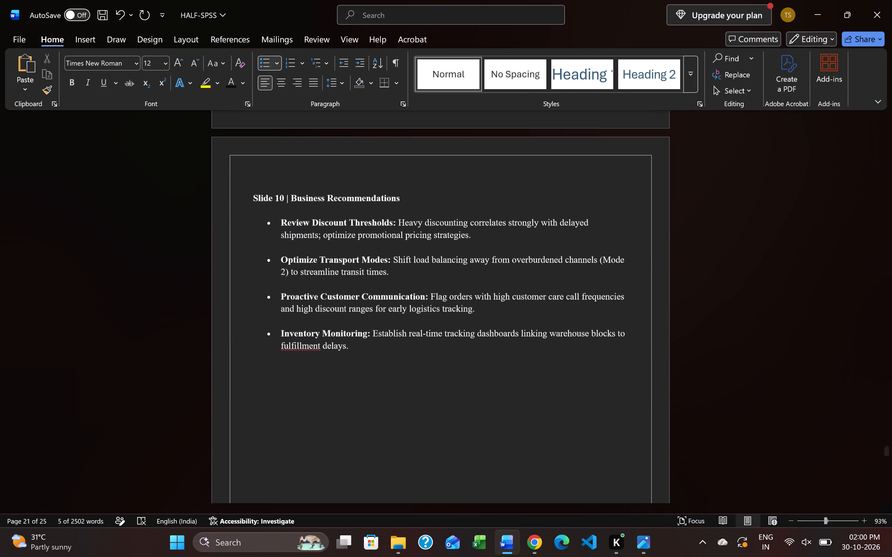
{"action": "scroll", "coordinate": [332, 234], "scroll_direction": "up", "scroll_amount": 1}
{"action": "triple_click", "coordinate": [315, 202]}
{"action": "left_click", "coordinate": [315, 202]}
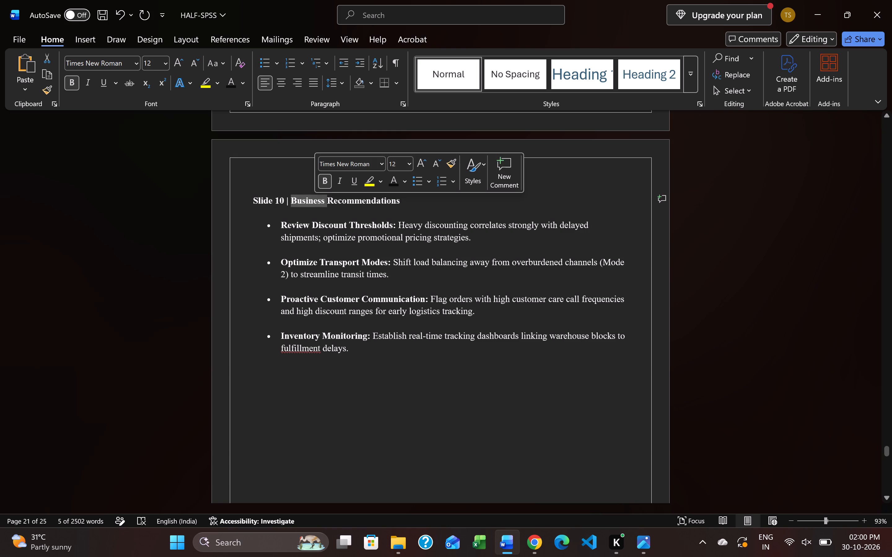
{"action": "triple_click", "coordinate": [349, 200]}
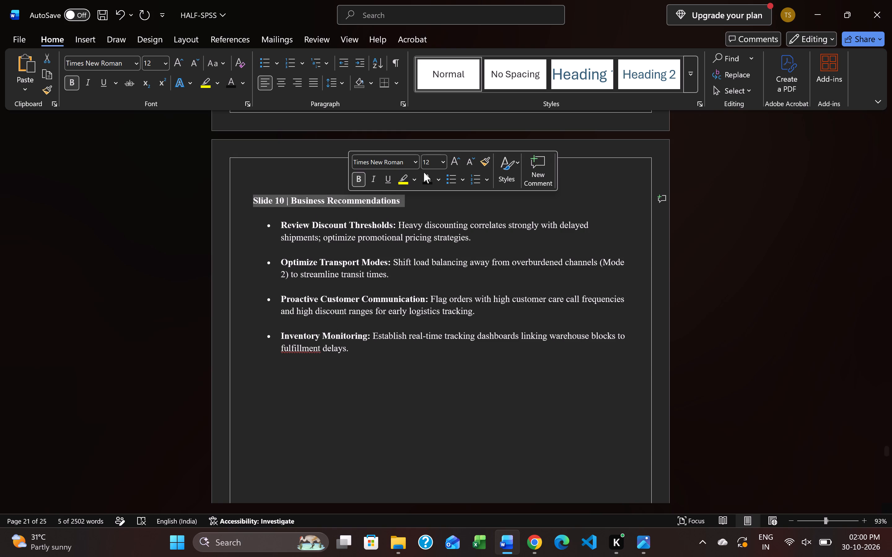
{"action": "left_click", "coordinate": [454, 162]}
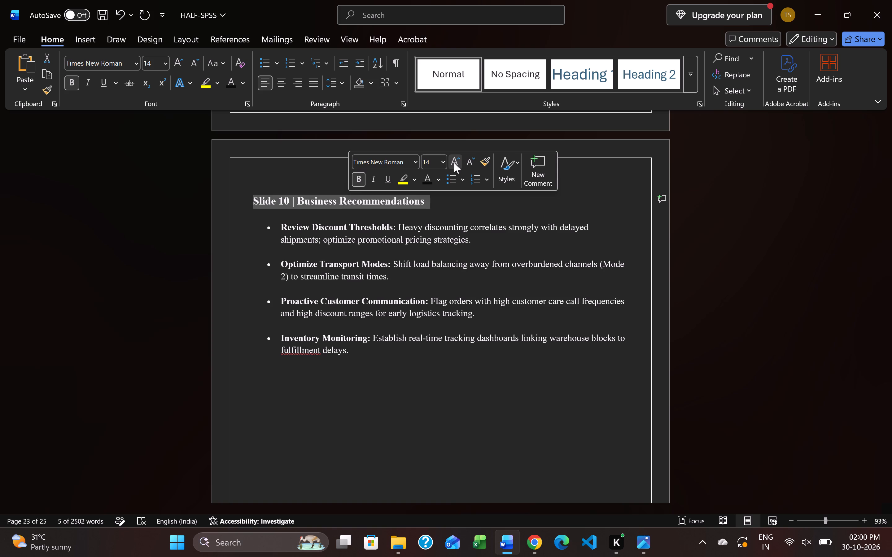
{"action": "left_click", "coordinate": [435, 309]}
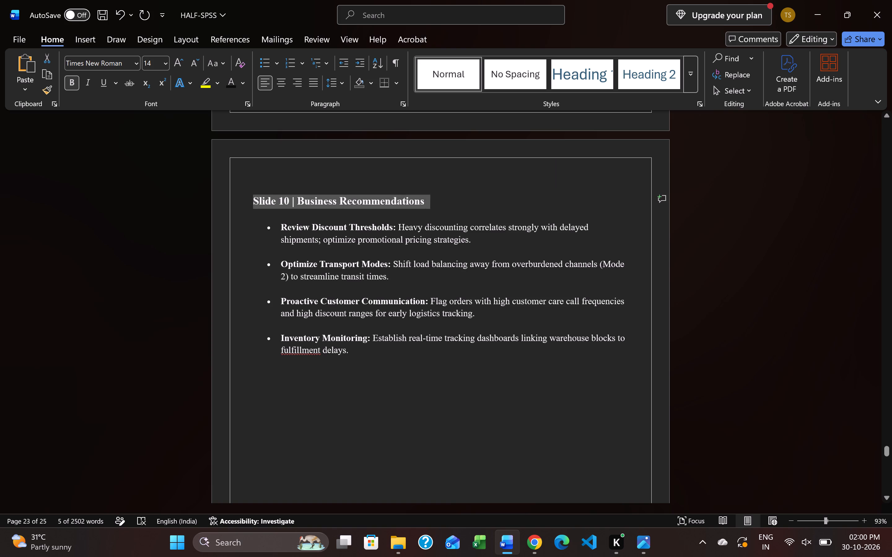
Enlarge the Slide 11 heading, Limitations, to 16 pt.
{"action": "scroll", "coordinate": [435, 309], "scroll_direction": "down", "scroll_amount": 5}
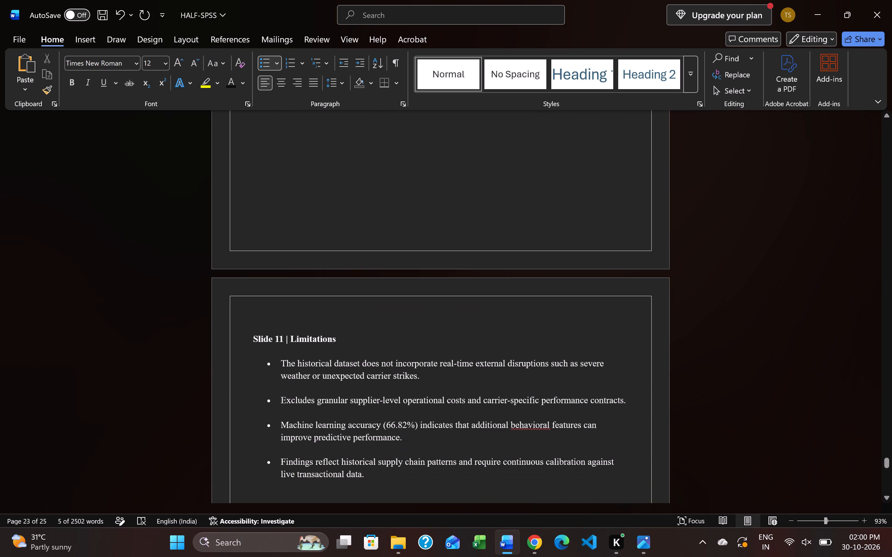
{"action": "triple_click", "coordinate": [294, 341]}
{"action": "double_click", "coordinate": [401, 306]}
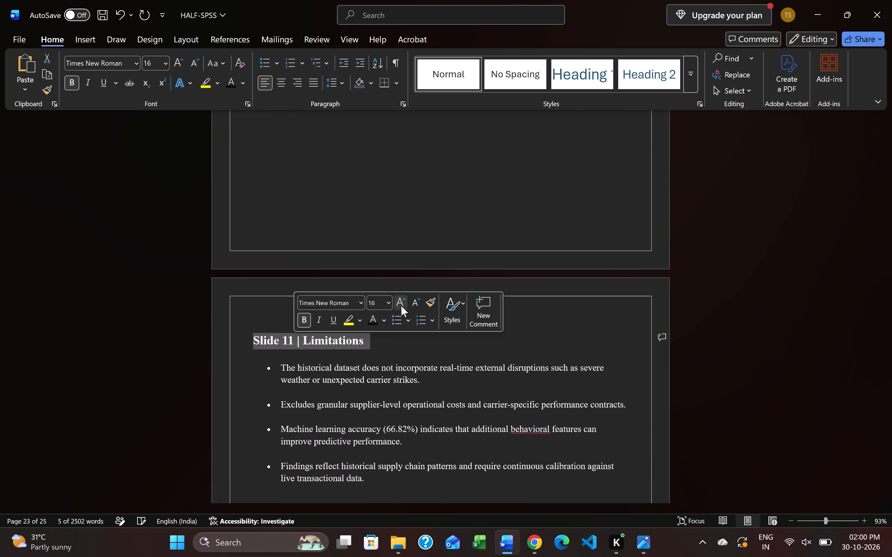
Enlarge the Slide 12 heading, Conclusion and Q&A, to 16 pt.
{"action": "scroll", "coordinate": [379, 430], "scroll_direction": "down", "scroll_amount": 6}
{"action": "triple_click", "coordinate": [311, 241]}
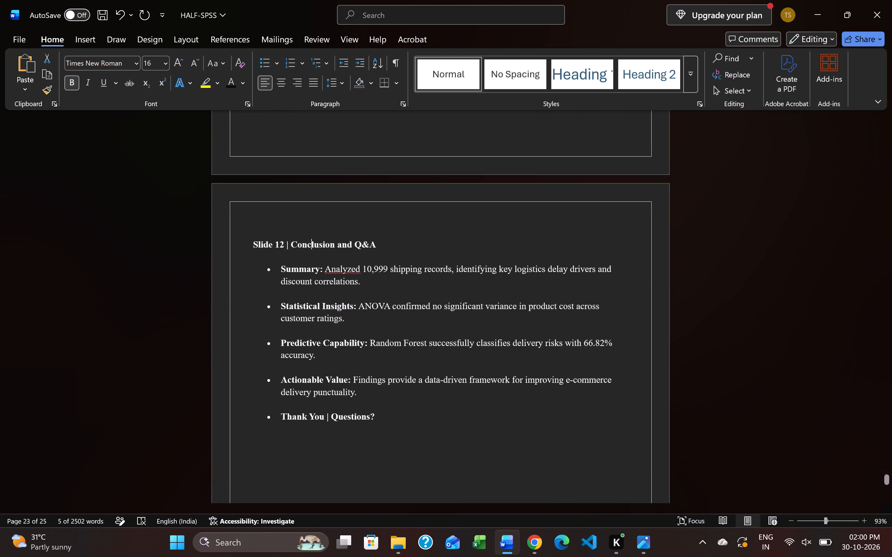
{"action": "double_click", "coordinate": [414, 209]}
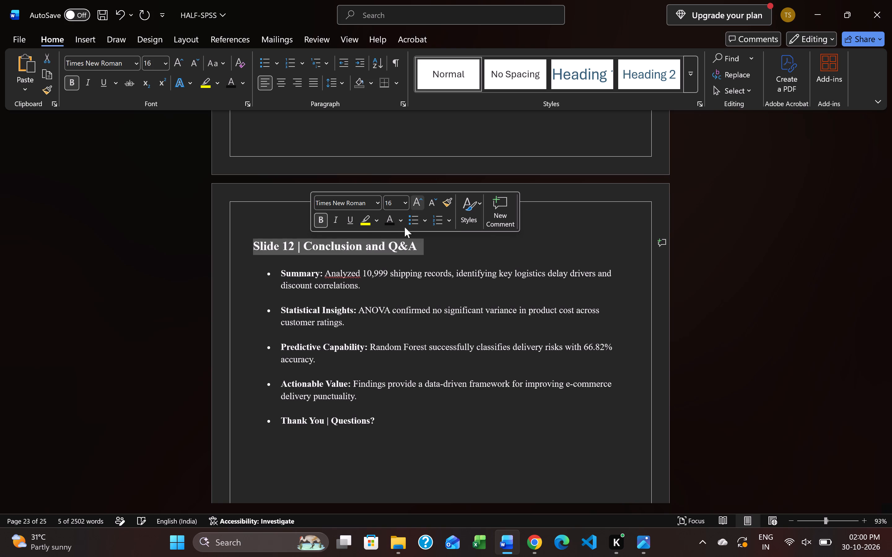
{"action": "left_click", "coordinate": [332, 396]}
{"action": "scroll", "coordinate": [332, 396], "scroll_direction": "down", "scroll_amount": 7}
{"action": "scroll", "coordinate": [332, 396], "scroll_direction": "up", "scroll_amount": 2}
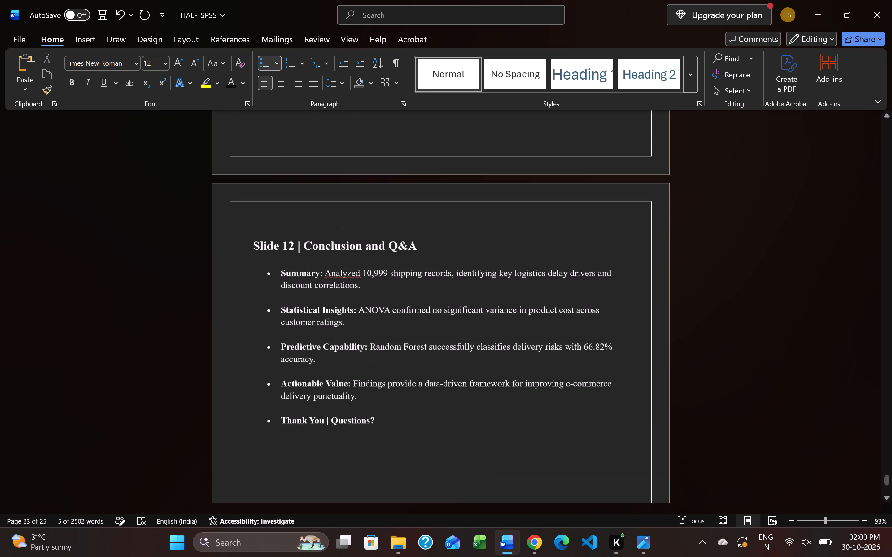
{"action": "scroll", "coordinate": [332, 396], "scroll_direction": "up", "scroll_amount": 1}
{"action": "scroll", "coordinate": [332, 396], "scroll_direction": "down", "scroll_amount": 1}
{"action": "left_click", "coordinate": [390, 393]}
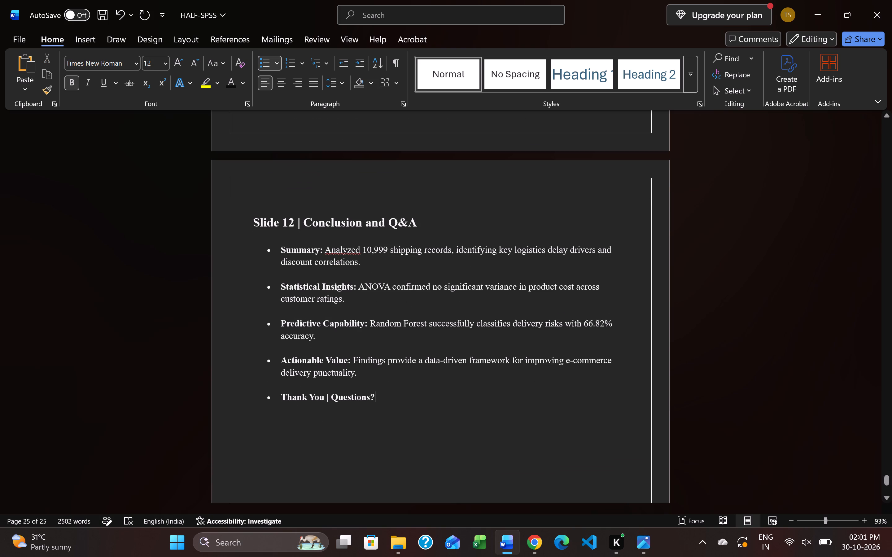
{"action": "left_click", "coordinate": [493, 395]}
{"action": "scroll", "coordinate": [493, 395], "scroll_direction": "up", "scroll_amount": 2}
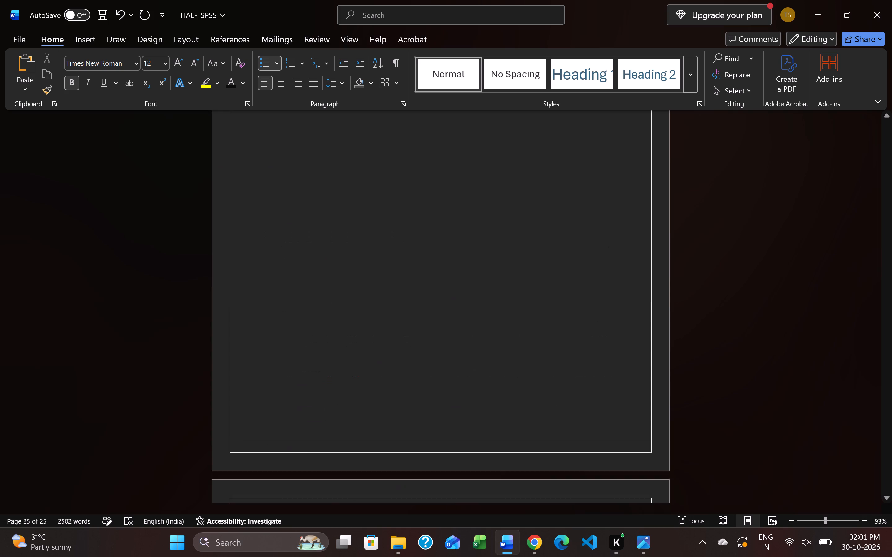
{"action": "scroll", "coordinate": [493, 395], "scroll_direction": "up", "scroll_amount": 4}
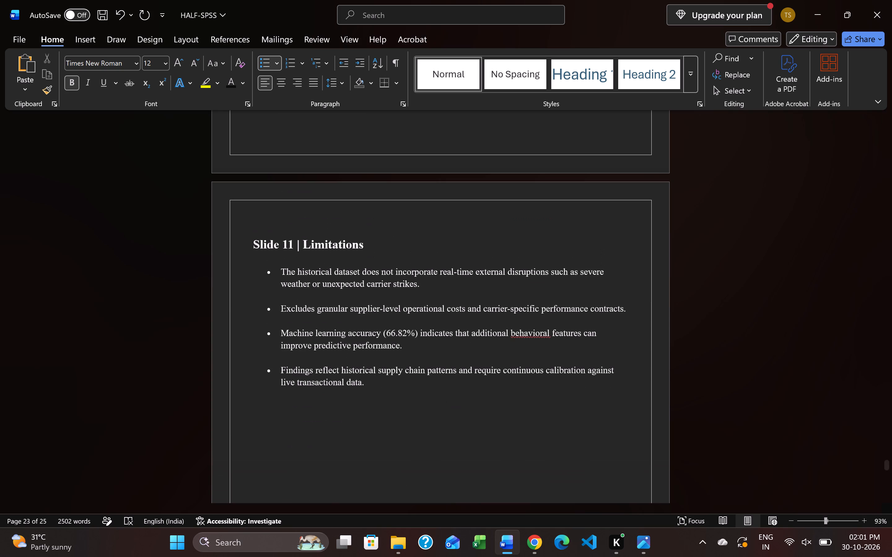
{"action": "scroll", "coordinate": [493, 395], "scroll_direction": "up", "scroll_amount": 1}
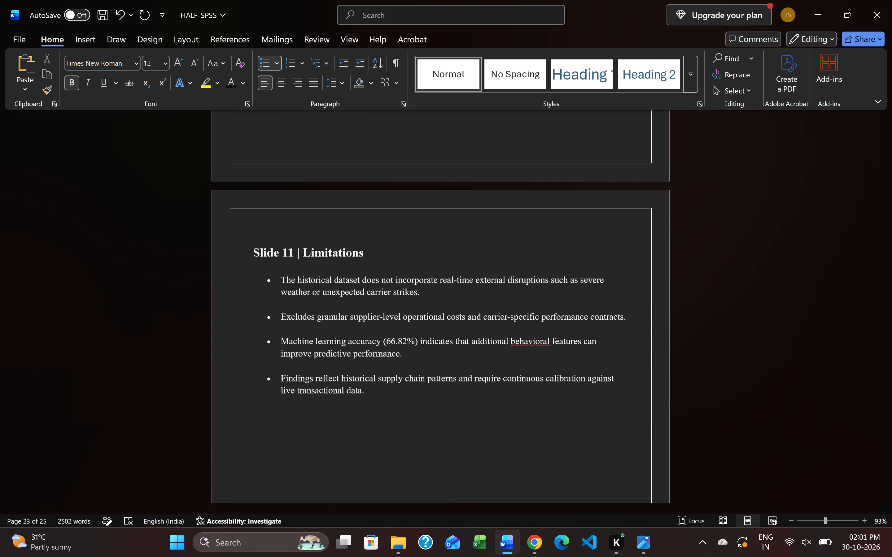
{"action": "scroll", "coordinate": [493, 395], "scroll_direction": "up", "scroll_amount": 1}
{"action": "scroll", "coordinate": [447, 435], "scroll_direction": "up", "scroll_amount": 3}
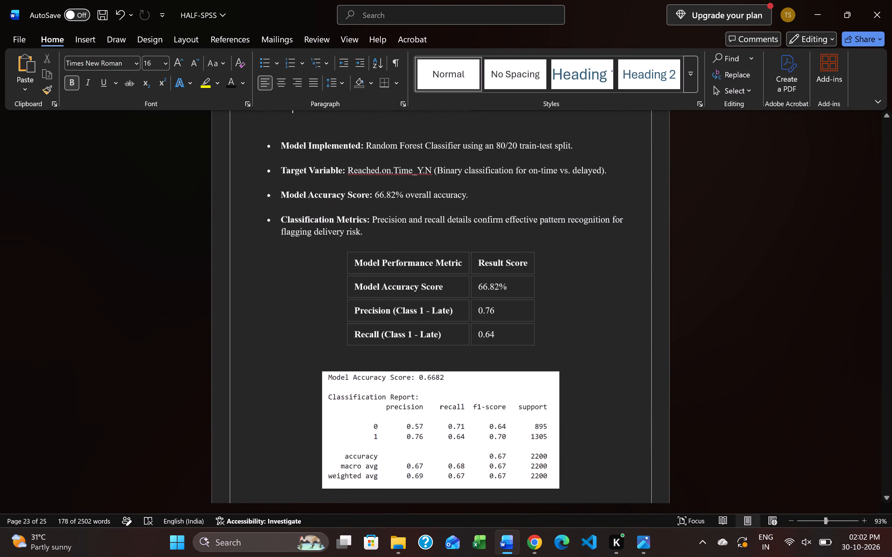
{"action": "scroll", "coordinate": [348, 310], "scroll_direction": "up", "scroll_amount": 11}
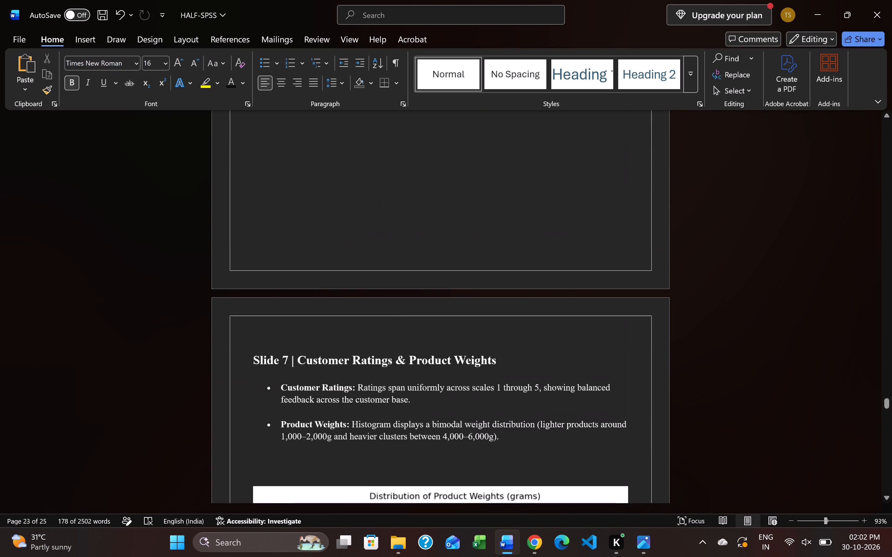
{"action": "scroll", "coordinate": [348, 310], "scroll_direction": "up", "scroll_amount": 10}
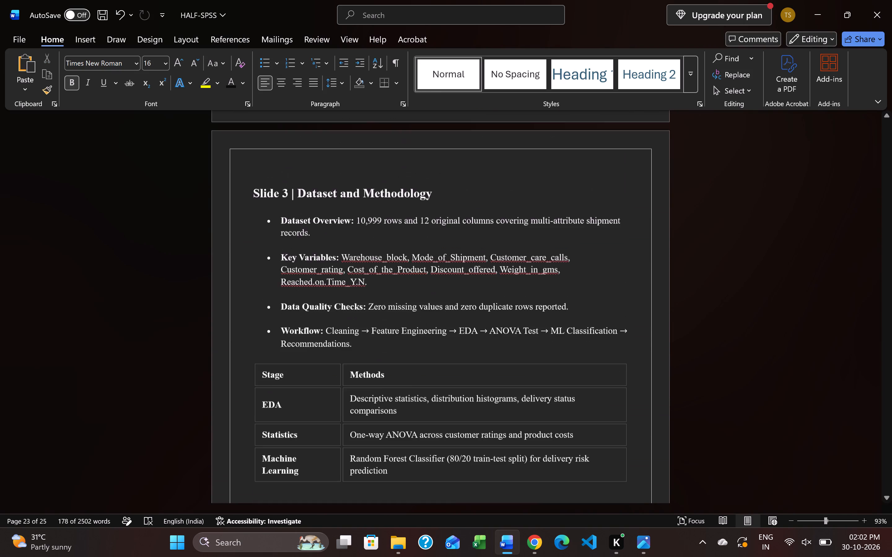
{"action": "scroll", "coordinate": [348, 310], "scroll_direction": "up", "scroll_amount": 7}
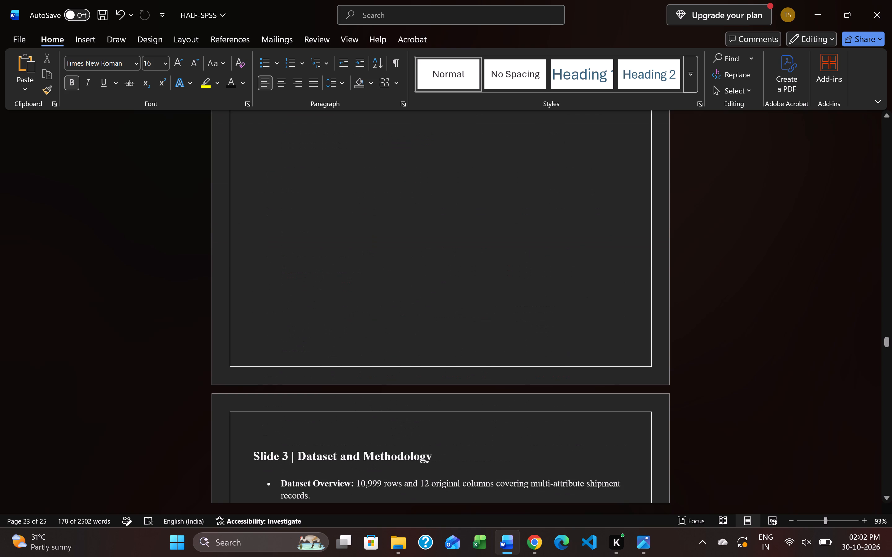
{"action": "scroll", "coordinate": [348, 310], "scroll_direction": "up", "scroll_amount": 1}
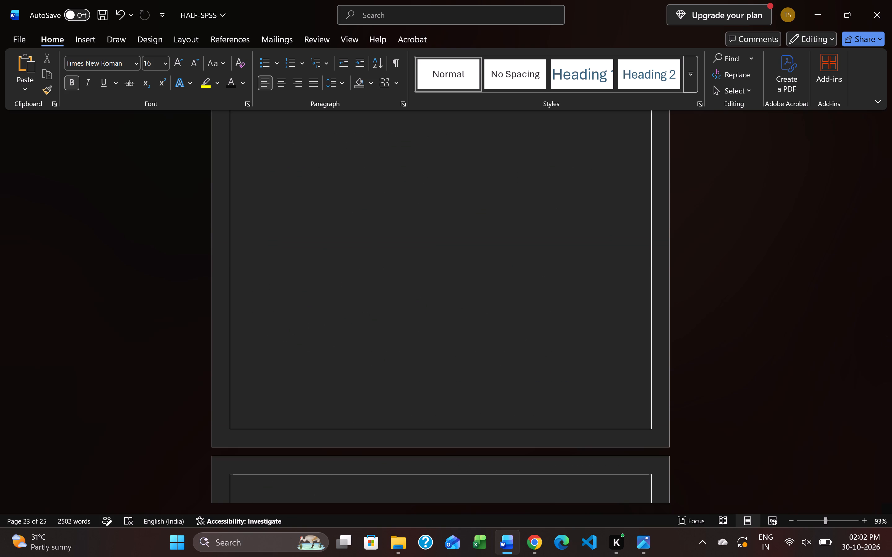
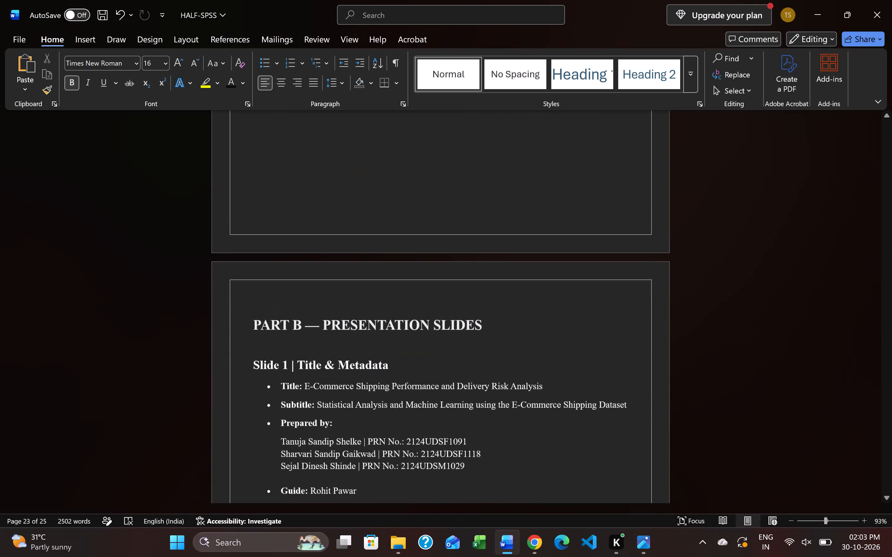
Place the text cursor between the "PART B — PRESENTATION SLIDES" heading and the "Slide 1 | Title & Metadata" heading.
{"action": "left_click", "coordinate": [314, 343]}
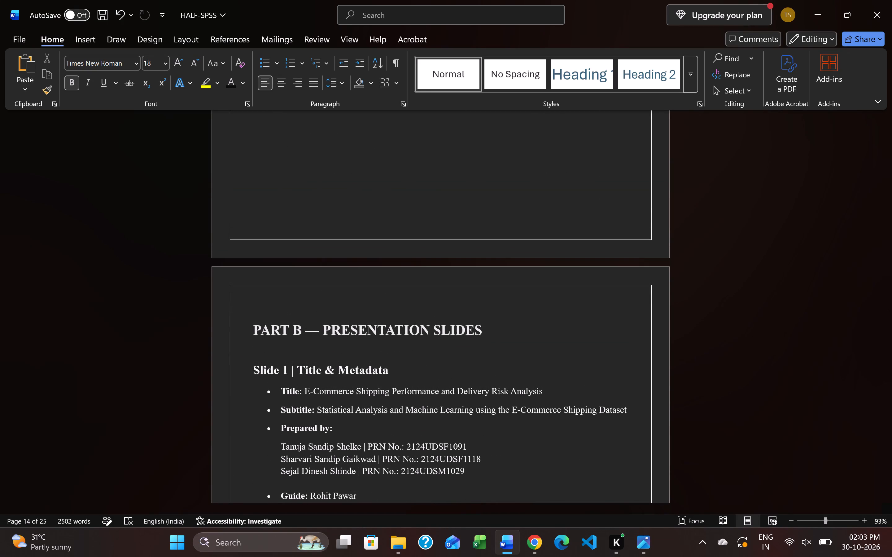
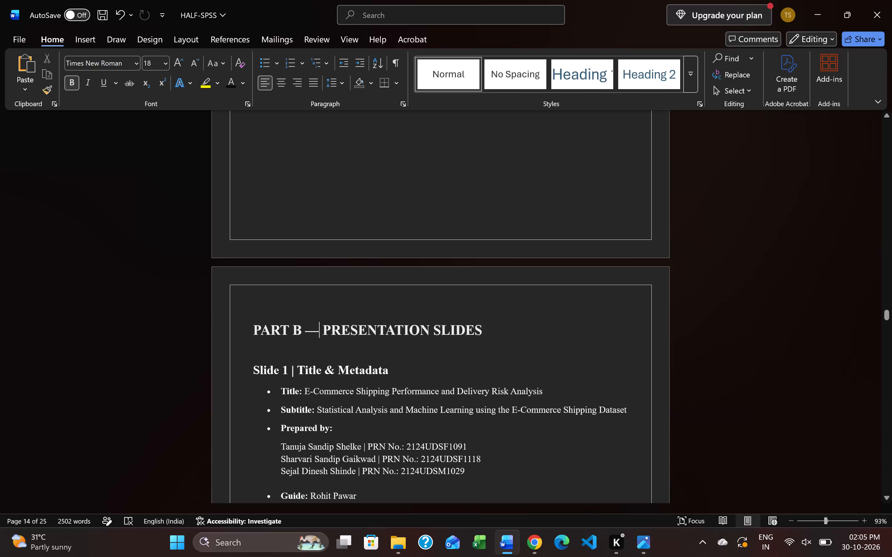
Review the Part B presentation slides from Slide 1 through Slide 3 for content and page layout.
{"action": "scroll", "coordinate": [293, 347], "scroll_direction": "down", "scroll_amount": 1}
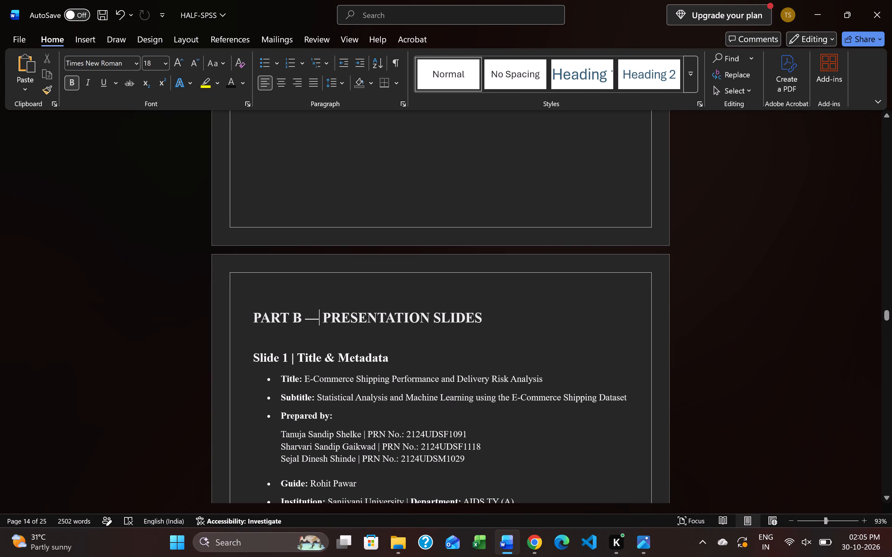
{"action": "scroll", "coordinate": [312, 334], "scroll_direction": "down", "scroll_amount": 2}
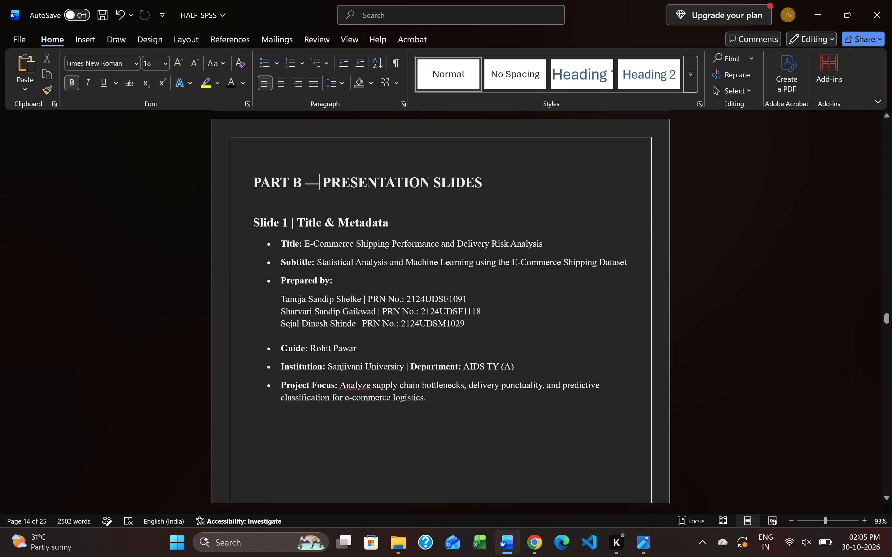
{"action": "scroll", "coordinate": [312, 334], "scroll_direction": "down", "scroll_amount": 2}
{"action": "scroll", "coordinate": [360, 223], "scroll_direction": "down", "scroll_amount": 2}
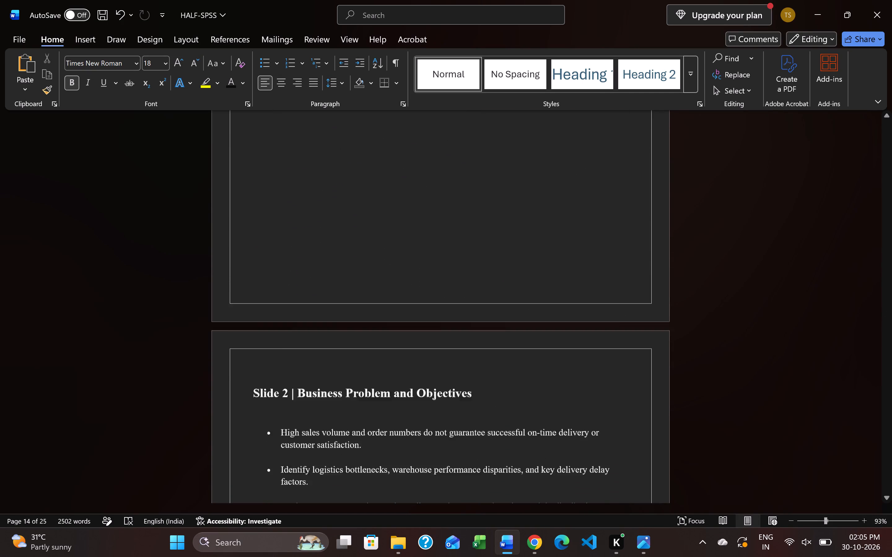
{"action": "scroll", "coordinate": [360, 223], "scroll_direction": "down", "scroll_amount": 2}
{"action": "scroll", "coordinate": [358, 331], "scroll_direction": "down", "scroll_amount": 4}
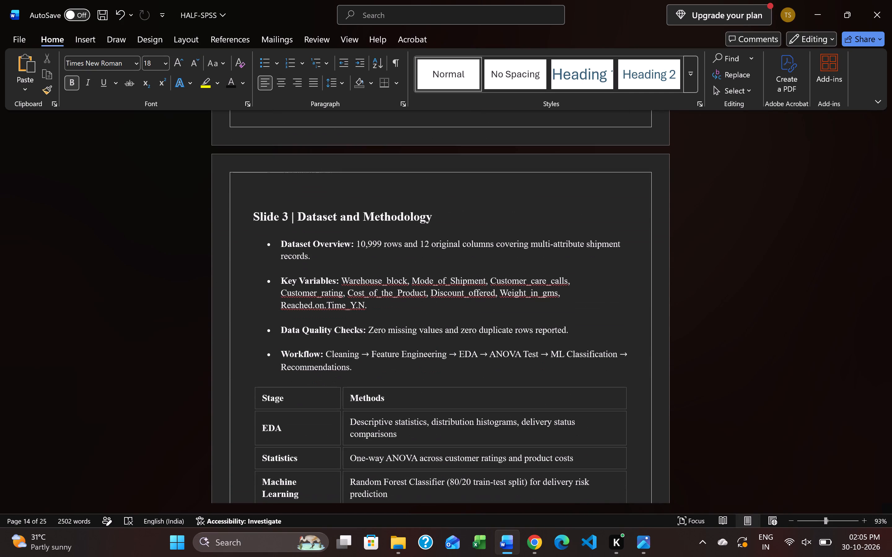
{"action": "scroll", "coordinate": [358, 331], "scroll_direction": "down", "scroll_amount": 4}
{"action": "scroll", "coordinate": [413, 399], "scroll_direction": "up", "scroll_amount": 4}
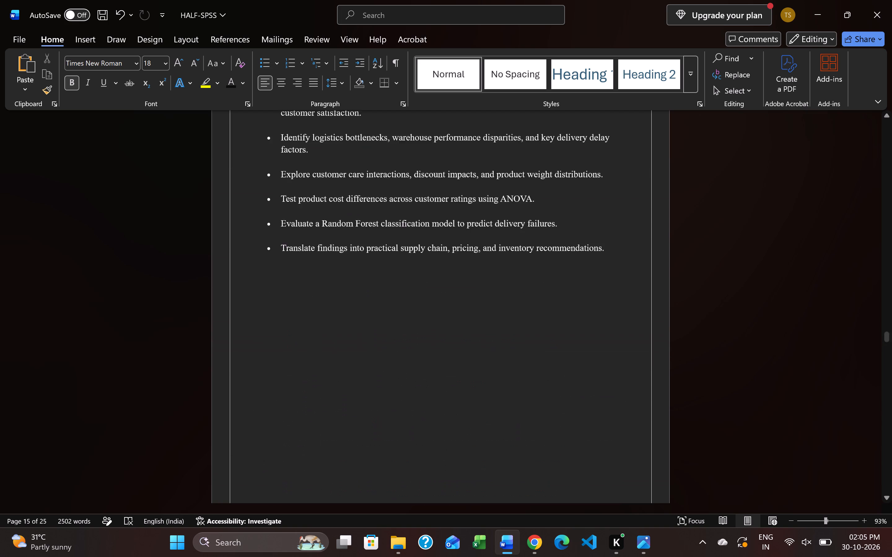
{"action": "scroll", "coordinate": [413, 399], "scroll_direction": "up", "scroll_amount": 4}
{"action": "scroll", "coordinate": [413, 429], "scroll_direction": "up", "scroll_amount": 3}
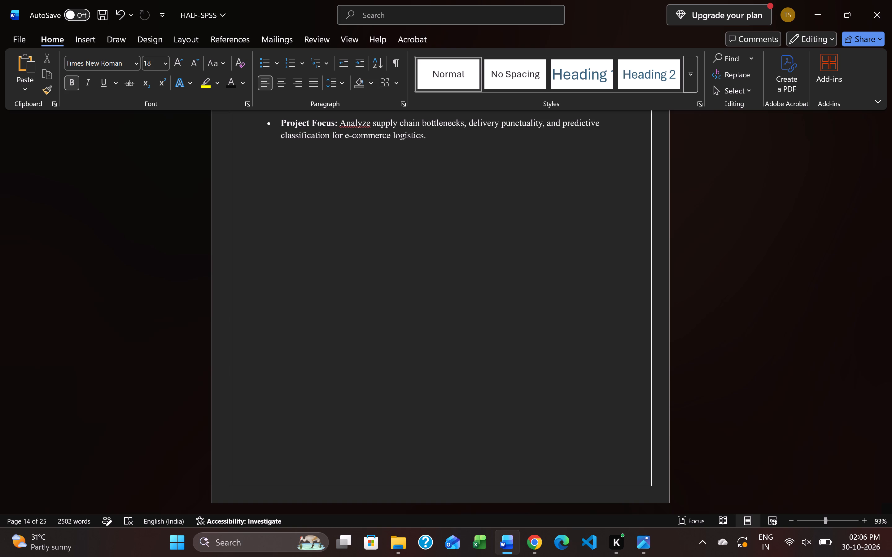
{"action": "scroll", "coordinate": [481, 348], "scroll_direction": "up", "scroll_amount": 2}
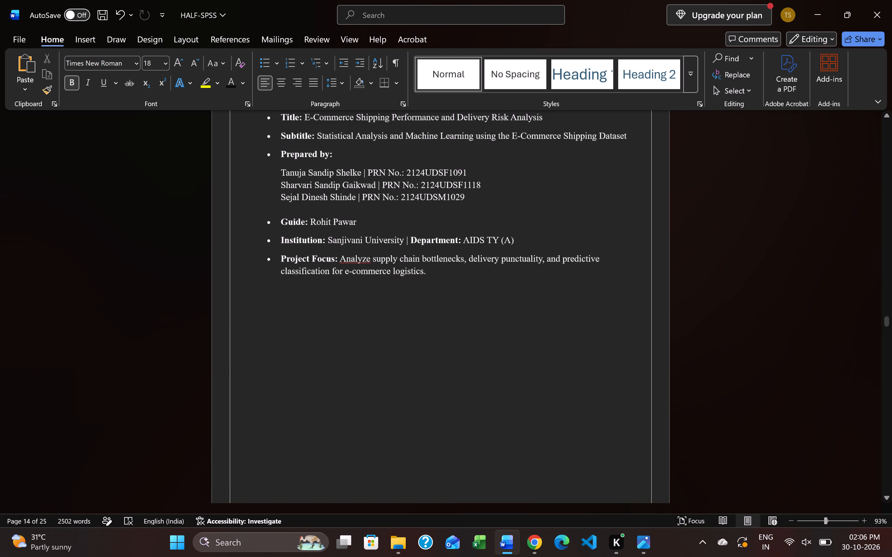
Examine the Slide 1 Title & Metadata page, including its Prepared by entries, and zoom out to 67% to see more of it.
{"action": "left_click", "coordinate": [348, 215]}
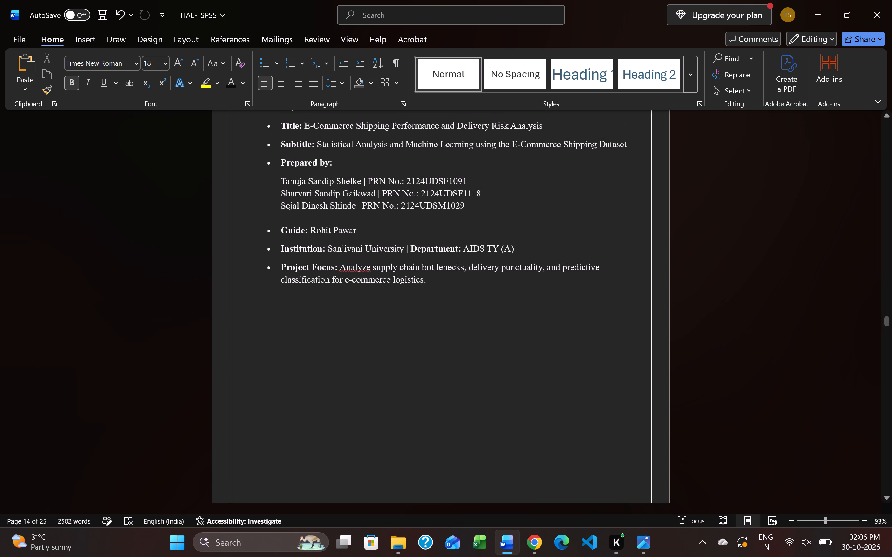
{"action": "scroll", "coordinate": [376, 226], "scroll_direction": "up", "scroll_amount": 1}
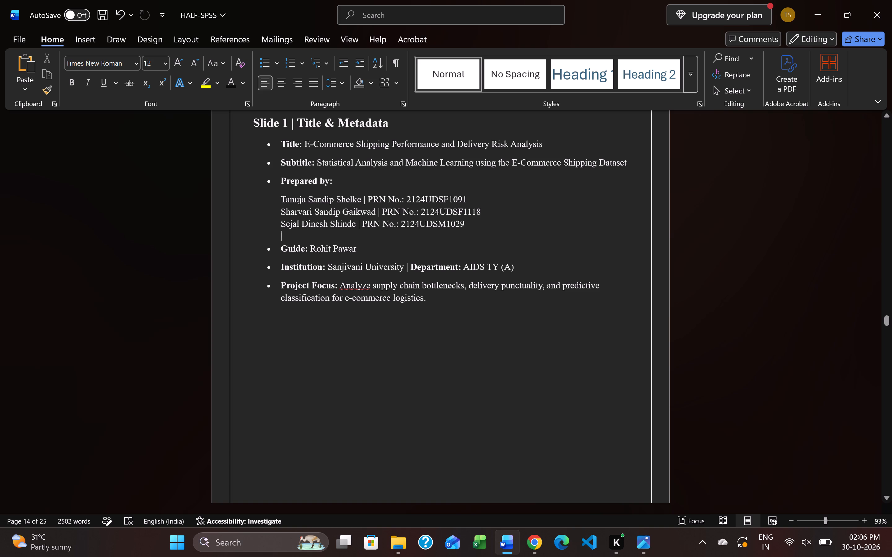
{"action": "left_click", "coordinate": [364, 200]}
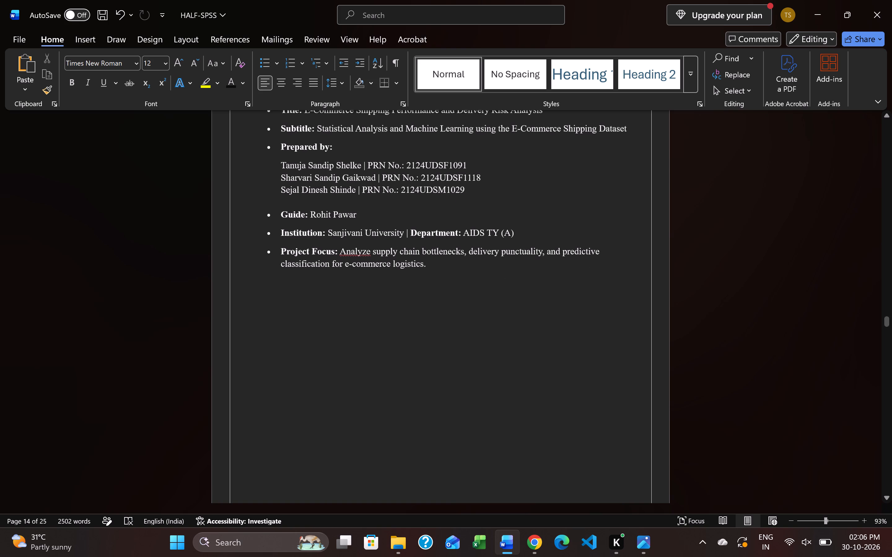
{"action": "scroll", "coordinate": [379, 225], "scroll_direction": "up", "scroll_amount": 1}
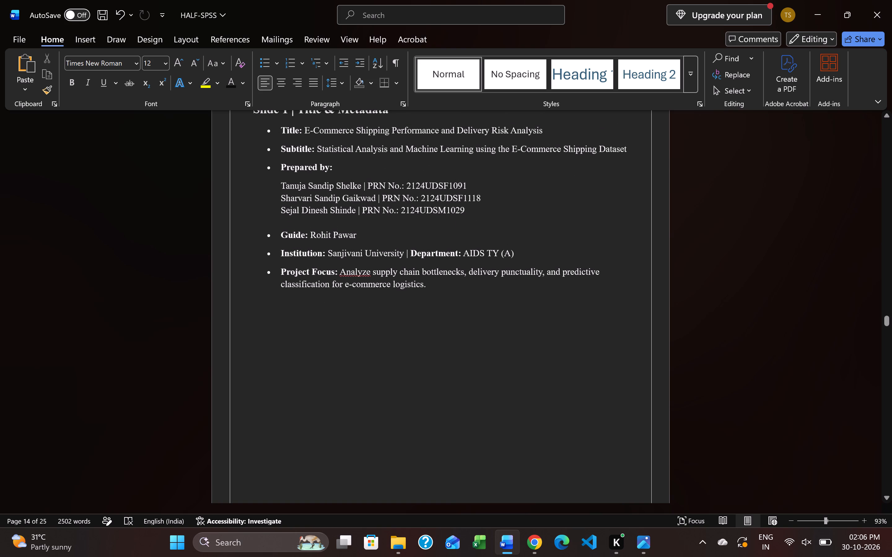
{"action": "scroll", "coordinate": [392, 245], "scroll_direction": "up", "scroll_amount": 1}
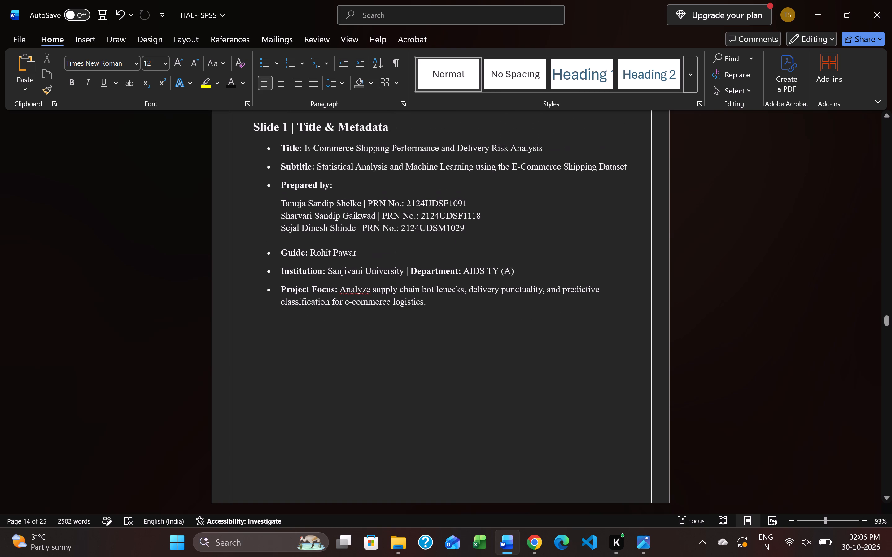
{"action": "scroll", "coordinate": [392, 284], "scroll_direction": "up", "scroll_amount": 2}
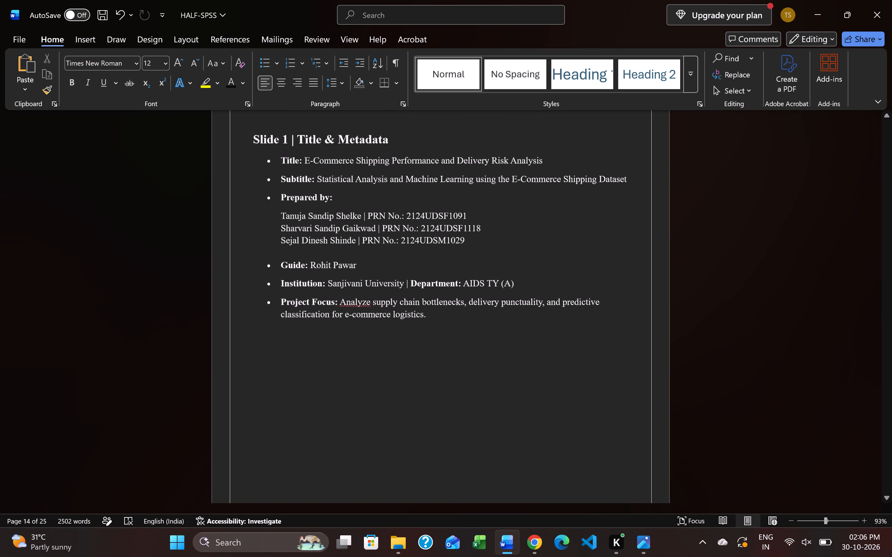
{"action": "scroll", "coordinate": [392, 284], "scroll_direction": "up", "scroll_amount": 1}
{"action": "scroll", "coordinate": [392, 284], "scroll_direction": "down", "scroll_amount": 6}
{"action": "scroll", "coordinate": [392, 284], "scroll_direction": "up", "scroll_amount": 5}
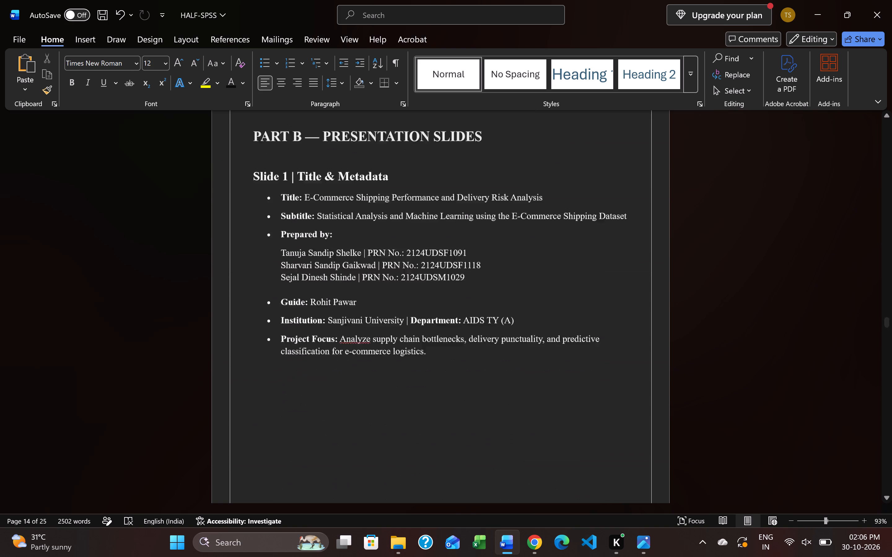
{"action": "scroll", "coordinate": [392, 284], "scroll_direction": "up", "scroll_amount": 2}
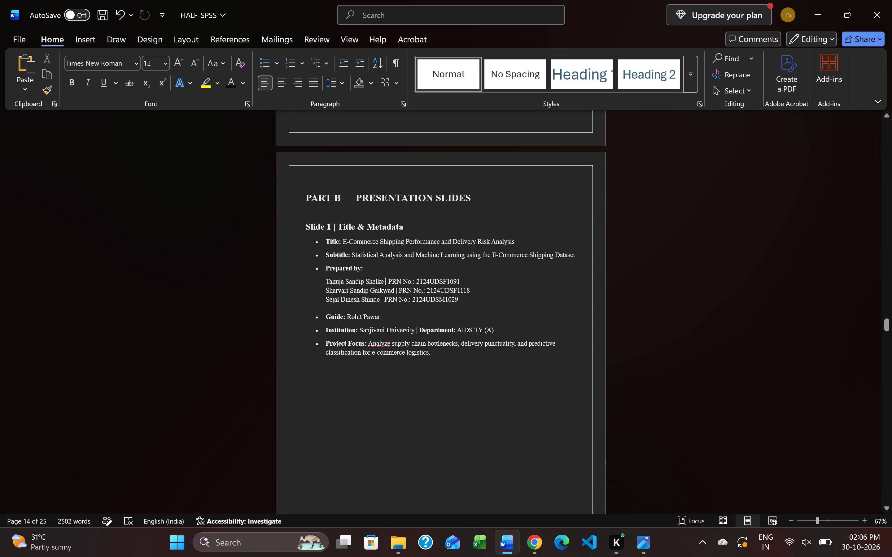
{"action": "scroll", "coordinate": [422, 262], "scroll_direction": "down", "scroll_amount": 1}
{"action": "scroll", "coordinate": [422, 262], "scroll_direction": "up", "scroll_amount": 1}
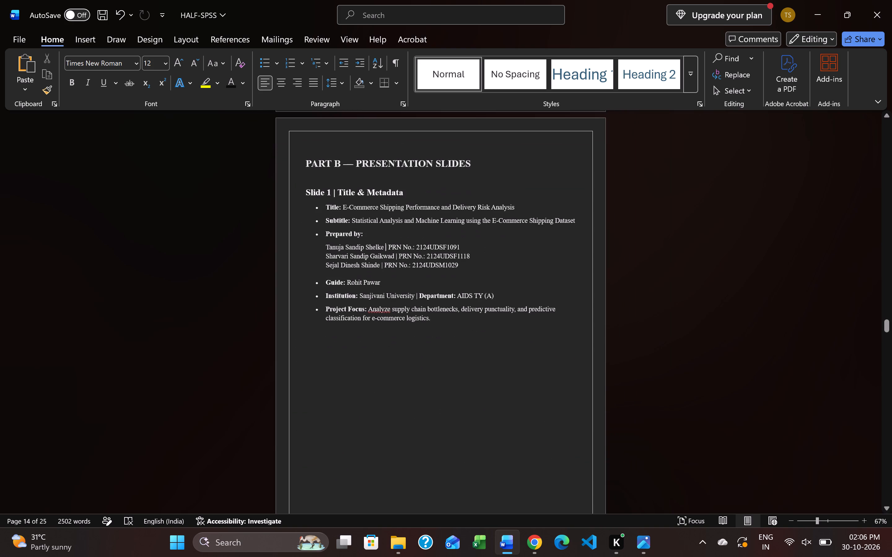
Examine the layout of sections 8 to 10 and the References list, including the blank space before Part B.
{"action": "scroll", "coordinate": [399, 299], "scroll_direction": "up", "scroll_amount": 3}
{"action": "scroll", "coordinate": [383, 234], "scroll_direction": "up", "scroll_amount": 3}
{"action": "scroll", "coordinate": [383, 234], "scroll_direction": "down", "scroll_amount": 1}
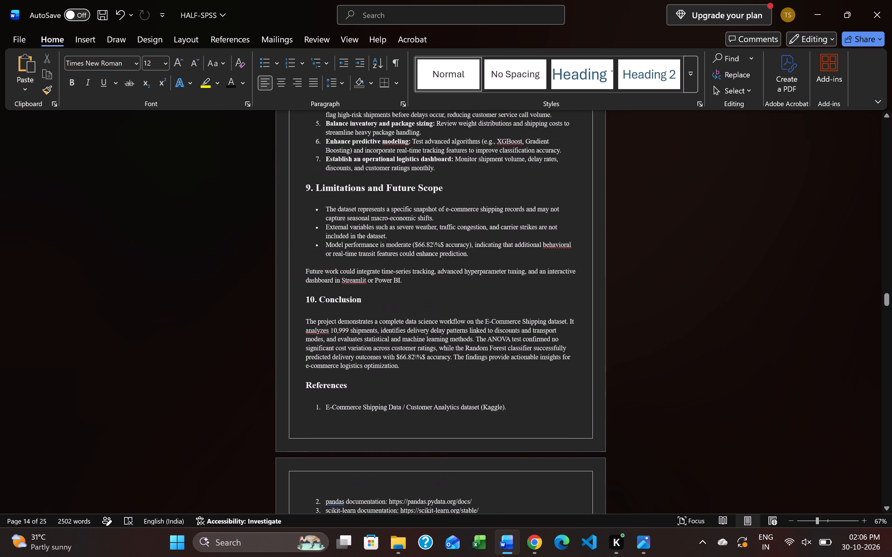
{"action": "scroll", "coordinate": [383, 234], "scroll_direction": "down", "scroll_amount": 2}
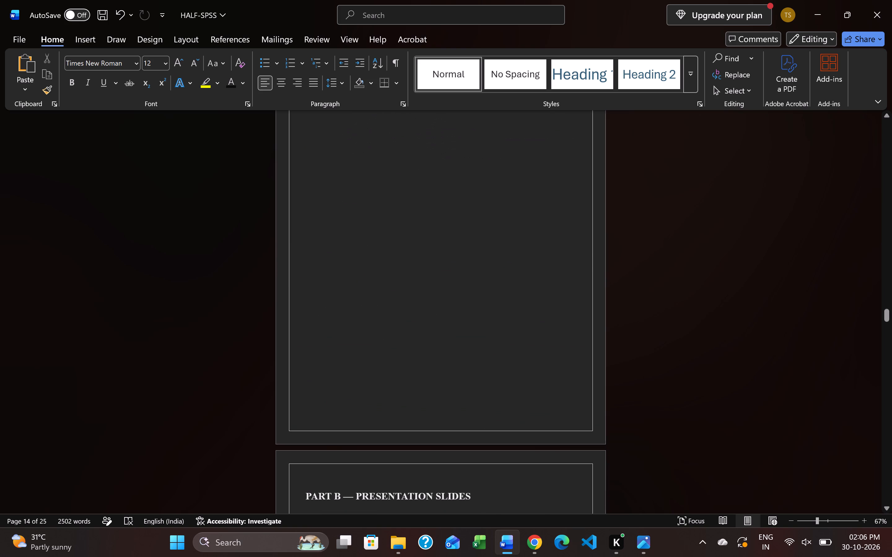
{"action": "scroll", "coordinate": [392, 259], "scroll_direction": "up", "scroll_amount": 2}
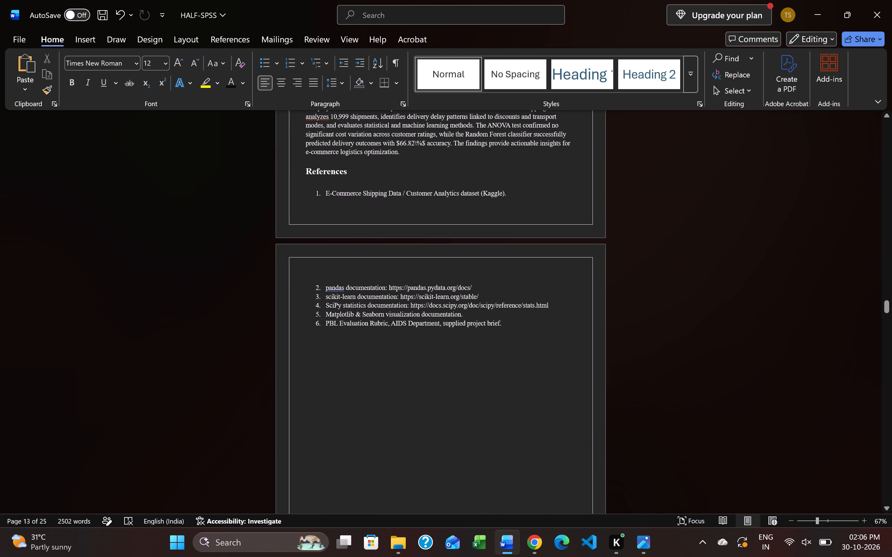
{"action": "scroll", "coordinate": [392, 259], "scroll_direction": "up", "scroll_amount": 1}
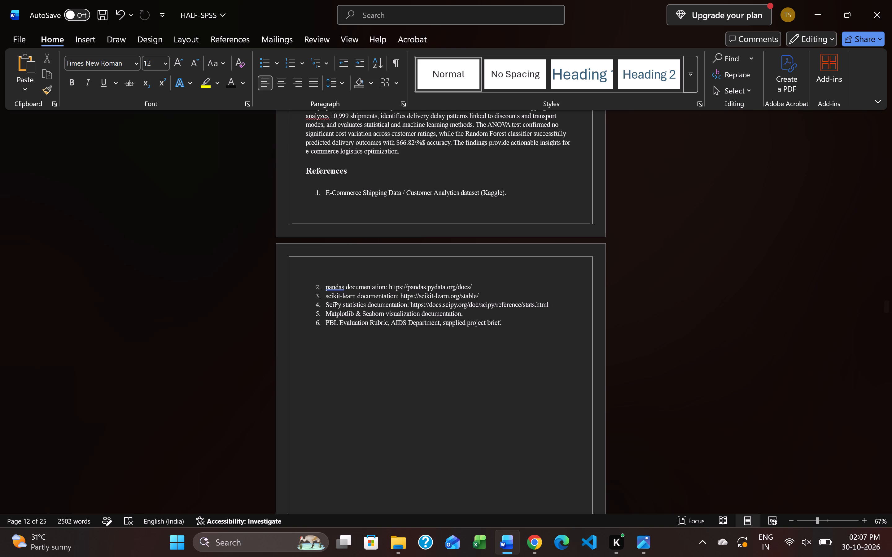
{"action": "scroll", "coordinate": [374, 331], "scroll_direction": "up", "scroll_amount": 2}
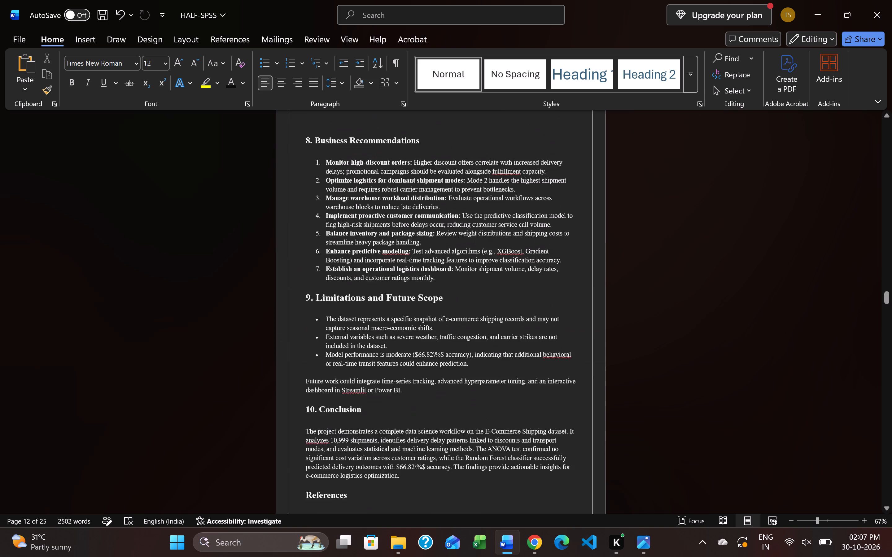
{"action": "scroll", "coordinate": [374, 331], "scroll_direction": "up", "scroll_amount": 2}
{"action": "scroll", "coordinate": [384, 304], "scroll_direction": "down", "scroll_amount": 1}
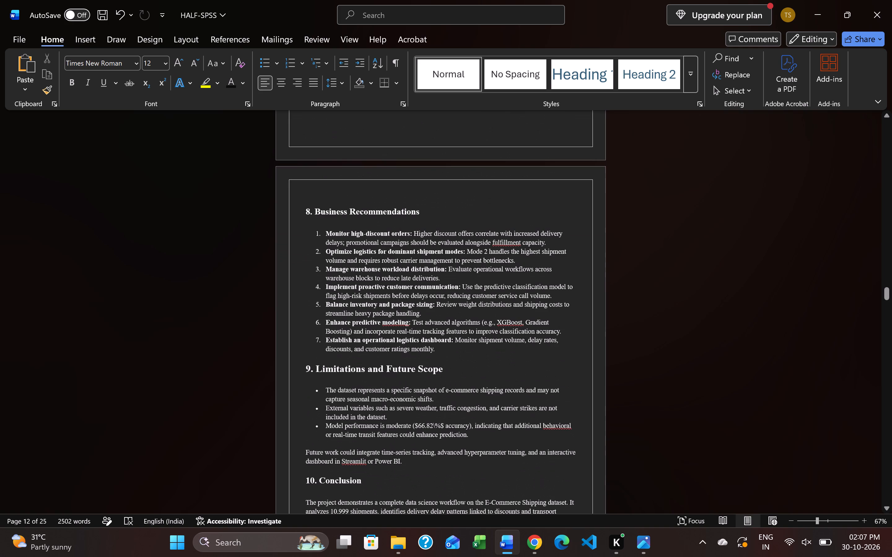
{"action": "left_click_drag", "start_coordinate": [352, 218], "coordinate": [374, 217]}
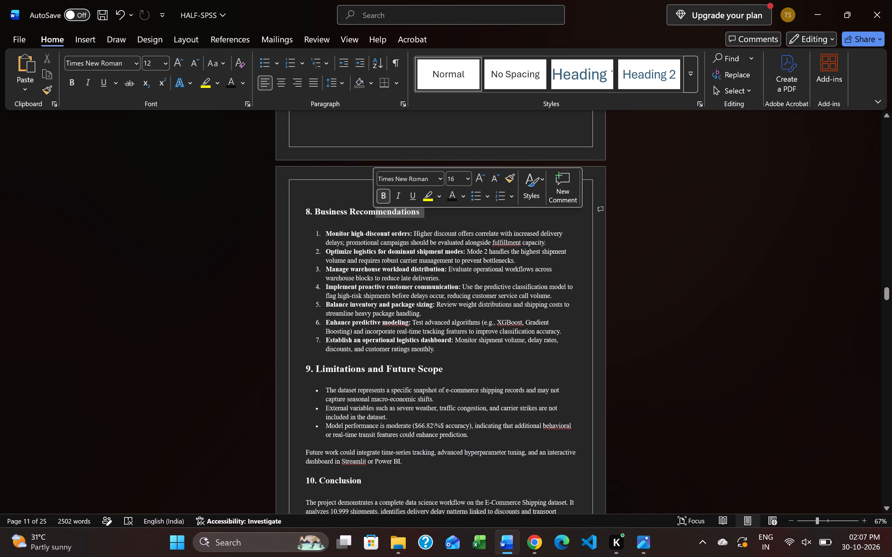
{"action": "left_click", "coordinate": [378, 233]}
{"action": "left_click_drag", "start_coordinate": [378, 233], "coordinate": [394, 235]}
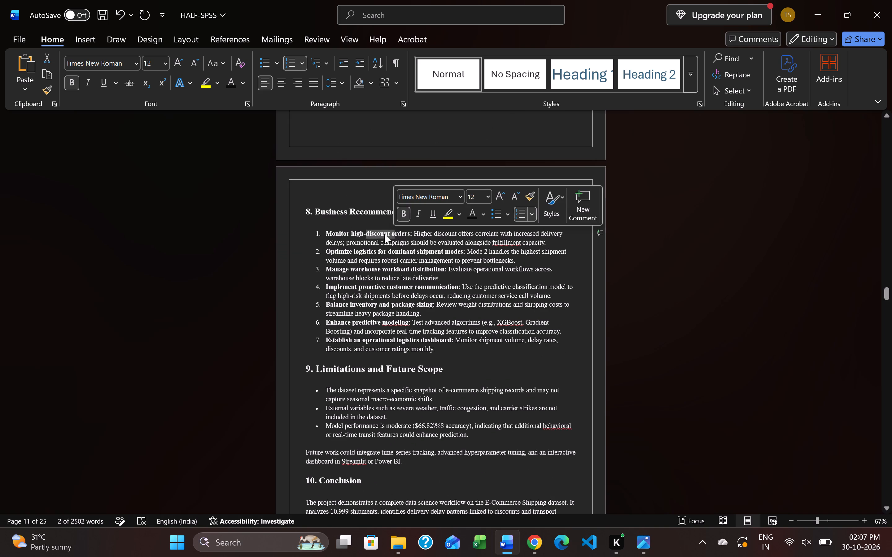
{"action": "left_click", "coordinate": [382, 234]}
{"action": "scroll", "coordinate": [382, 234], "scroll_direction": "down", "scroll_amount": 2}
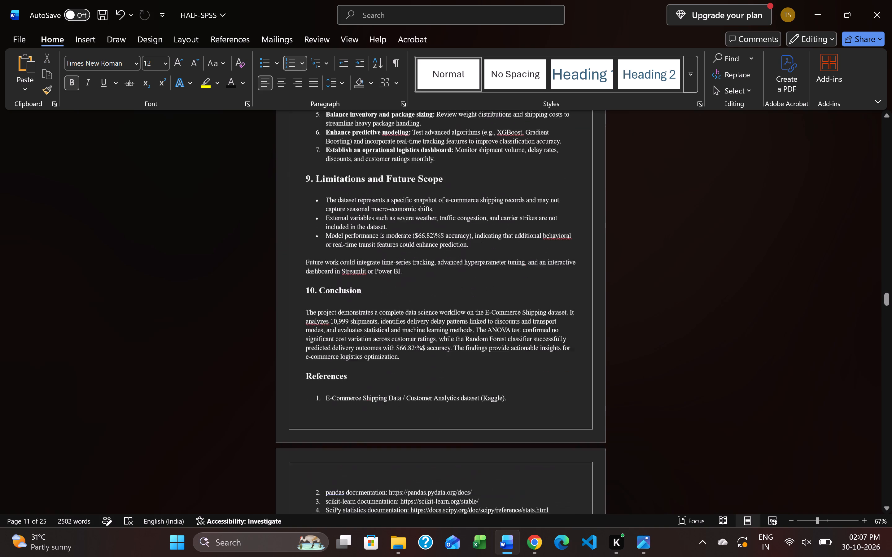
{"action": "scroll", "coordinate": [382, 234], "scroll_direction": "down", "scroll_amount": 4}
{"action": "scroll", "coordinate": [382, 234], "scroll_direction": "up", "scroll_amount": 3}
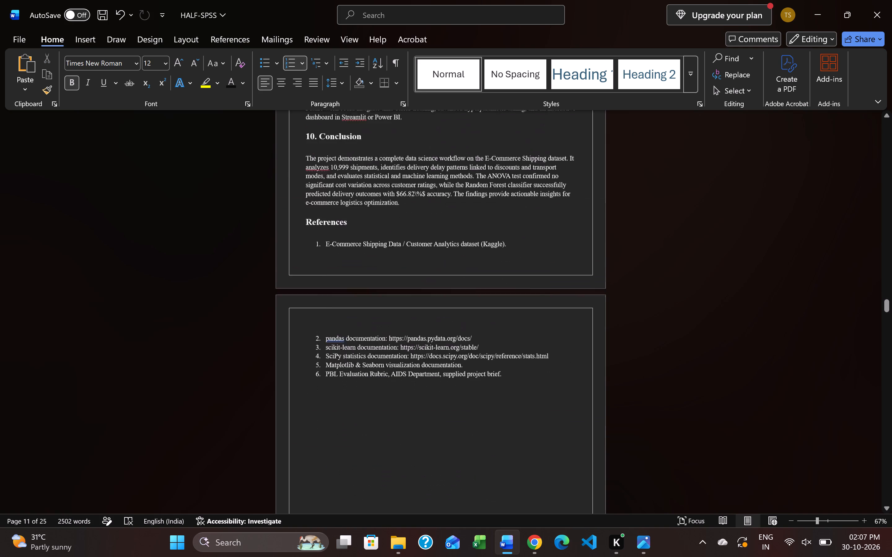
Insert a blank line between the One-Way ANOVA results table and the p-value paragraph below it.
{"action": "scroll", "coordinate": [382, 234], "scroll_direction": "up", "scroll_amount": 6}
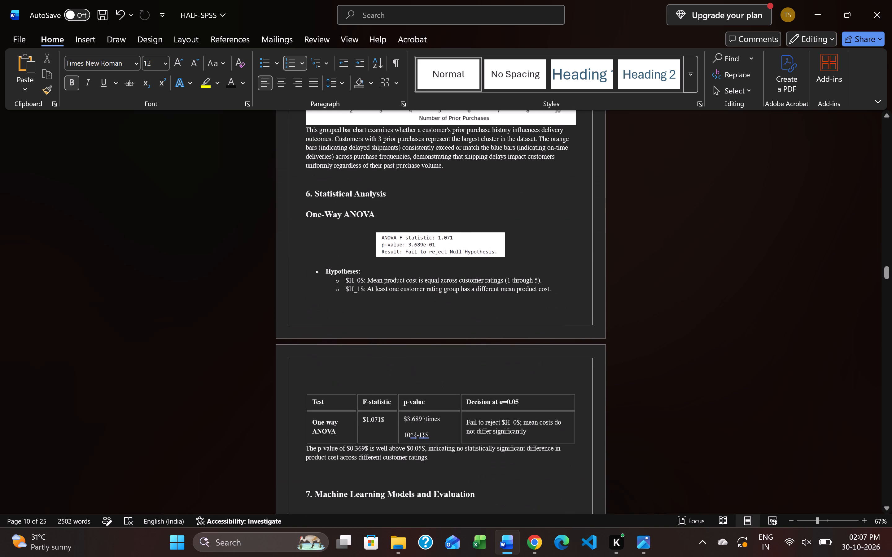
{"action": "scroll", "coordinate": [398, 351], "scroll_direction": "down", "scroll_amount": 2}
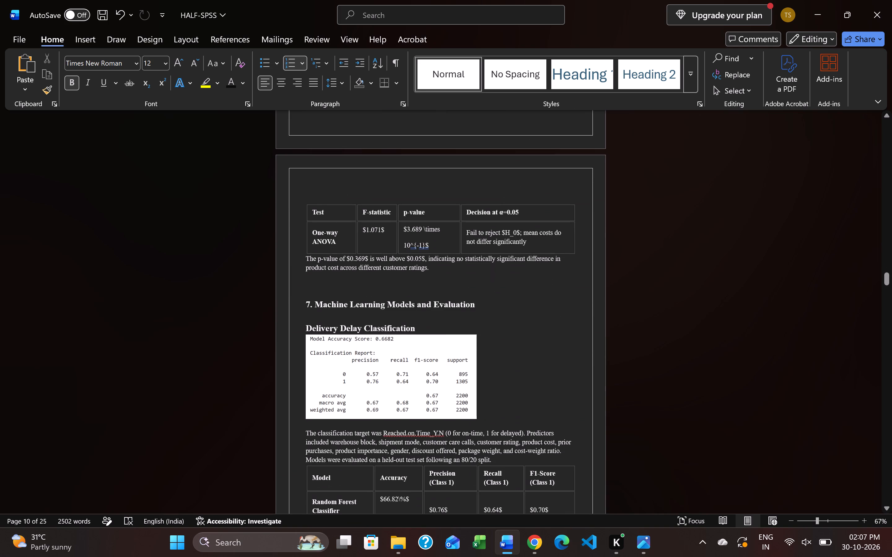
{"action": "left_click", "coordinate": [580, 256]}
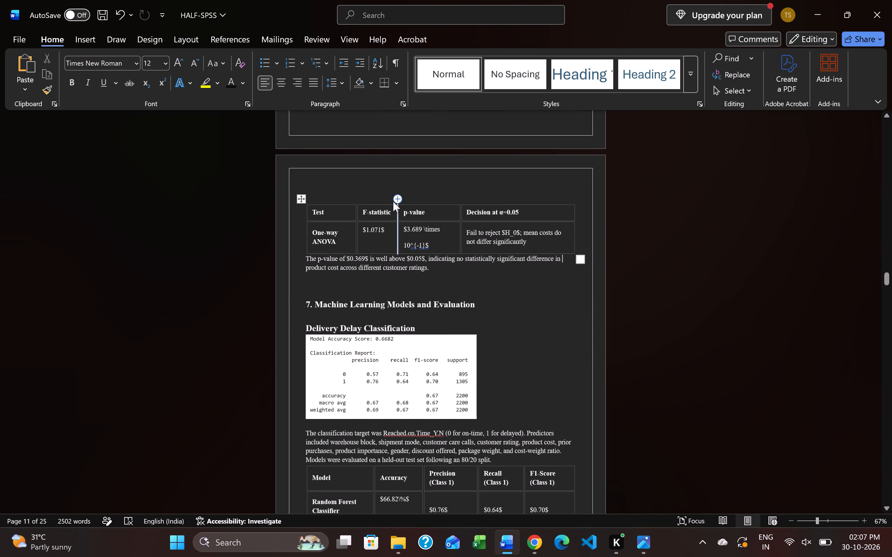
{"action": "left_click", "coordinate": [310, 257]}
{"action": "key", "text": "Left"}
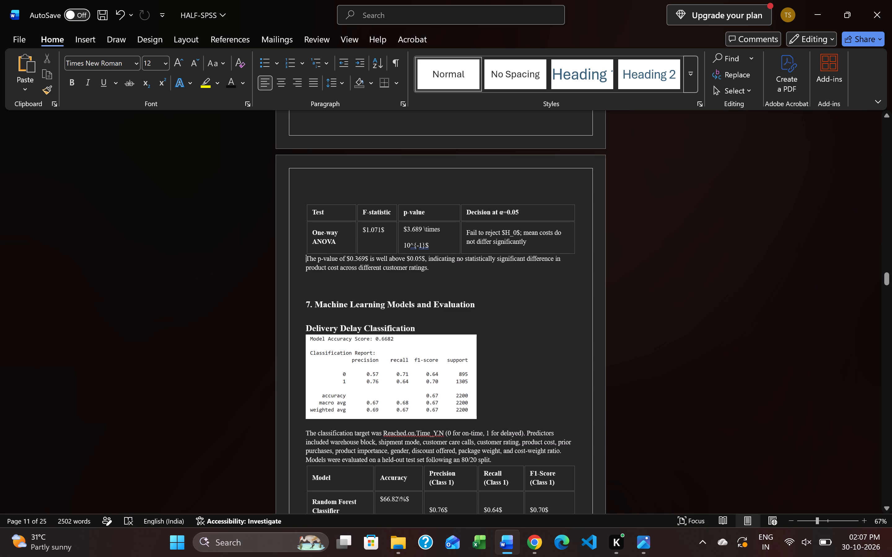
{"action": "key", "text": "Return"}
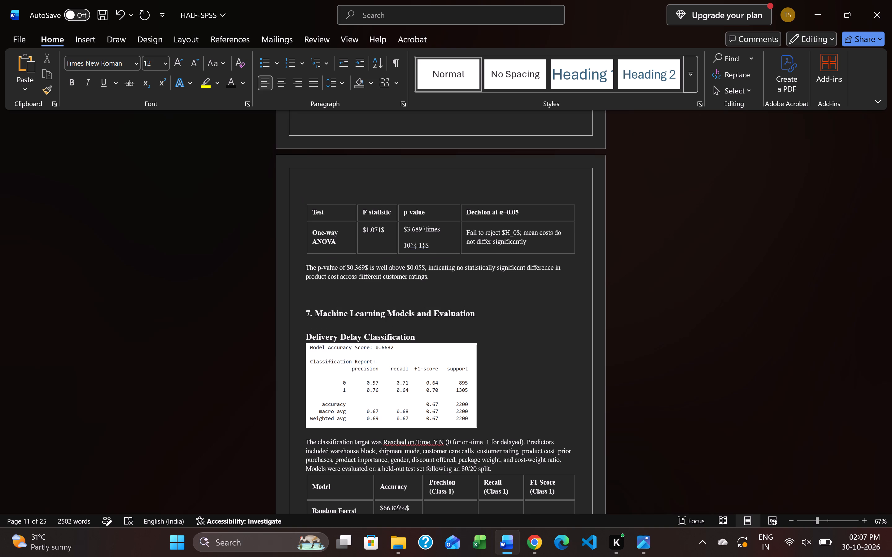
Insert a blank line between the paragraph ending "80/20 split." and the Random Forest Classifier results table.
{"action": "scroll", "coordinate": [359, 250], "scroll_direction": "down", "scroll_amount": 1}
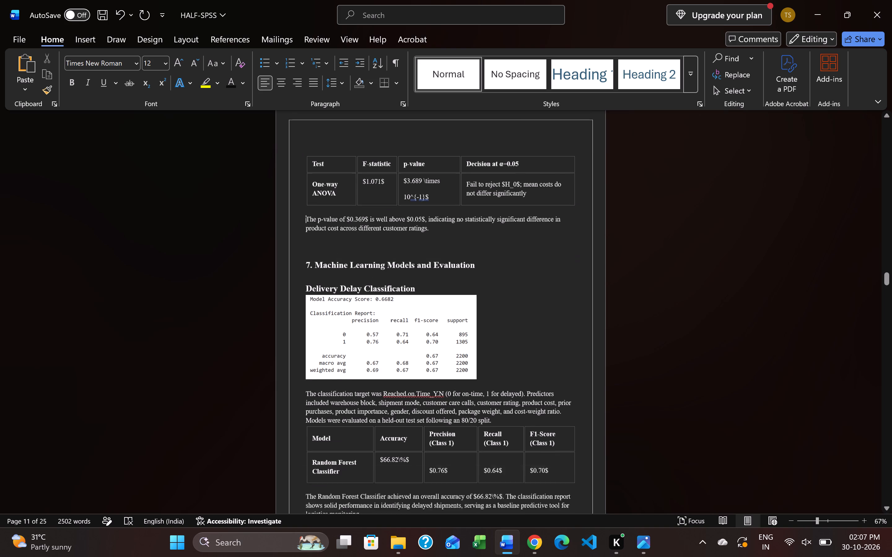
{"action": "scroll", "coordinate": [359, 250], "scroll_direction": "down", "scroll_amount": 1}
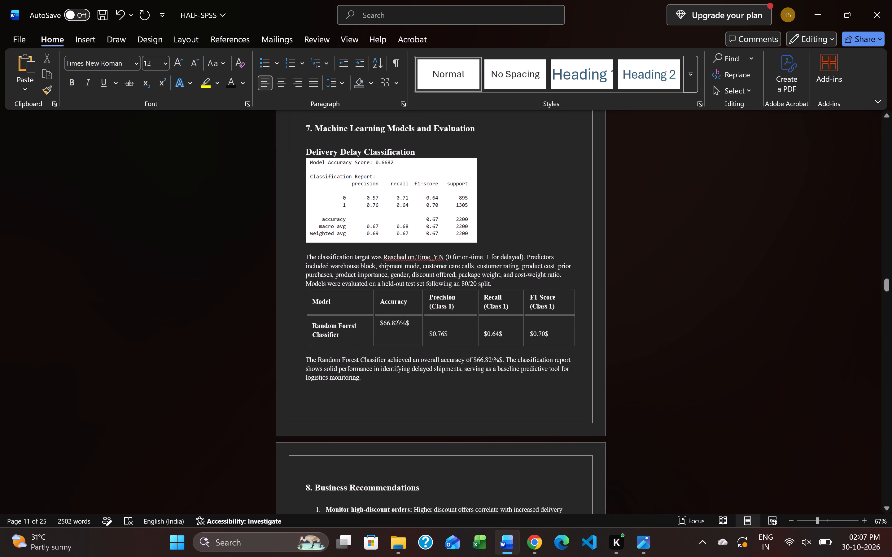
{"action": "left_click", "coordinate": [500, 281]}
{"action": "key", "text": "Return"}
Insert a blank line between the "Delivery Delay Classification" heading and the classification report image in section 7.
{"action": "scroll", "coordinate": [496, 297], "scroll_direction": "down", "scroll_amount": 2}
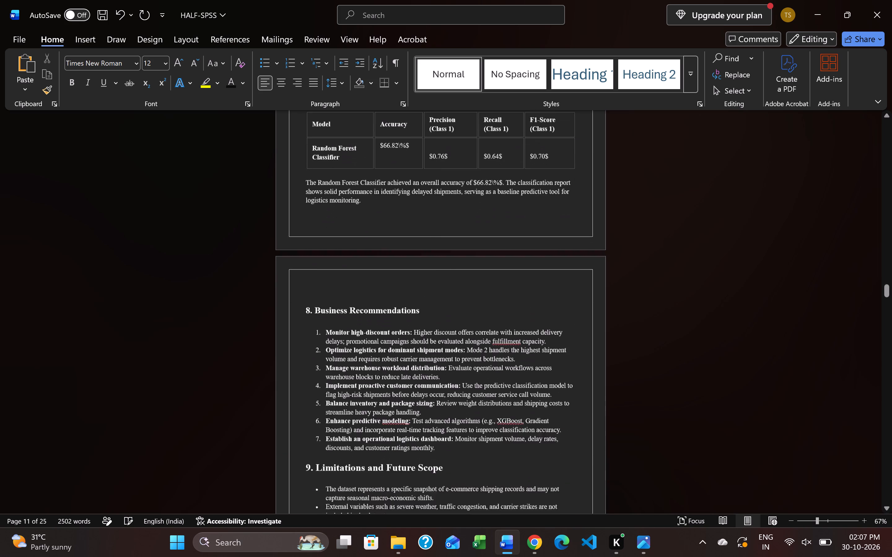
{"action": "scroll", "coordinate": [417, 375], "scroll_direction": "down", "scroll_amount": 1}
{"action": "scroll", "coordinate": [398, 401], "scroll_direction": "down", "scroll_amount": 1}
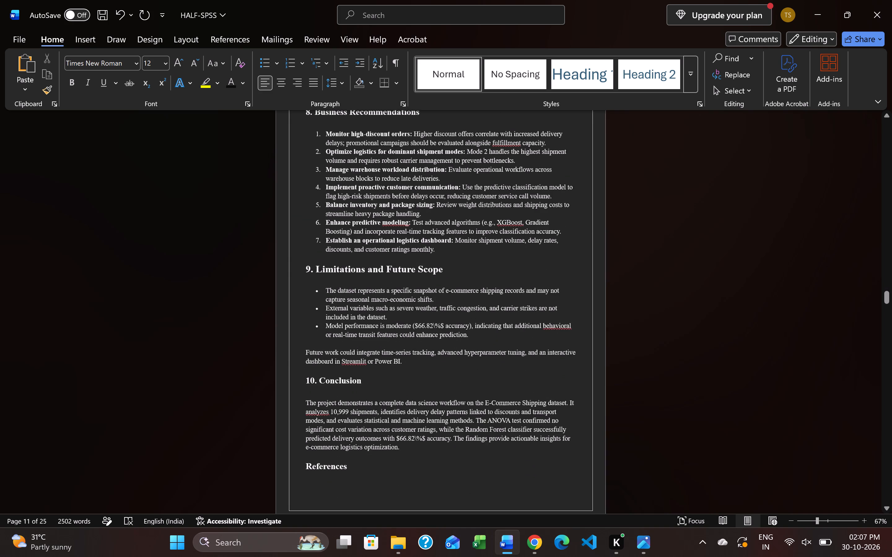
{"action": "scroll", "coordinate": [401, 382], "scroll_direction": "down", "scroll_amount": 3}
{"action": "scroll", "coordinate": [401, 382], "scroll_direction": "up", "scroll_amount": 5}
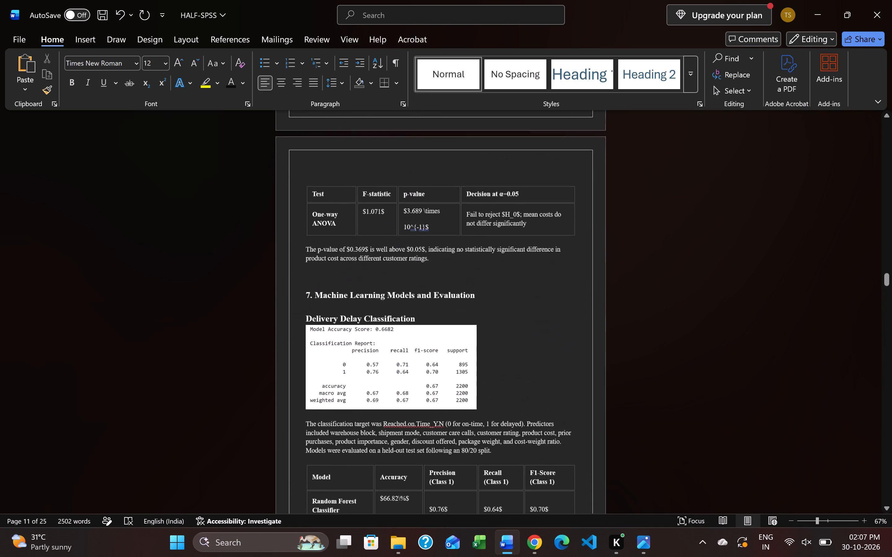
{"action": "scroll", "coordinate": [401, 382], "scroll_direction": "up", "scroll_amount": 3}
{"action": "left_click", "coordinate": [420, 396]}
{"action": "key", "text": "Return"}
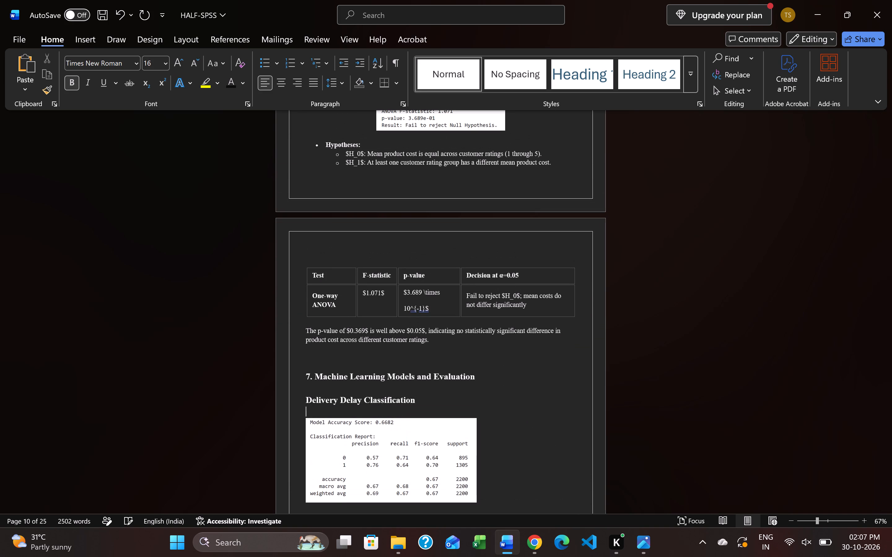
Review the page layout from section 5.2 through the References and the Part B slides, ending at Slide 12.
{"action": "scroll", "coordinate": [420, 396], "scroll_direction": "down", "scroll_amount": 8}
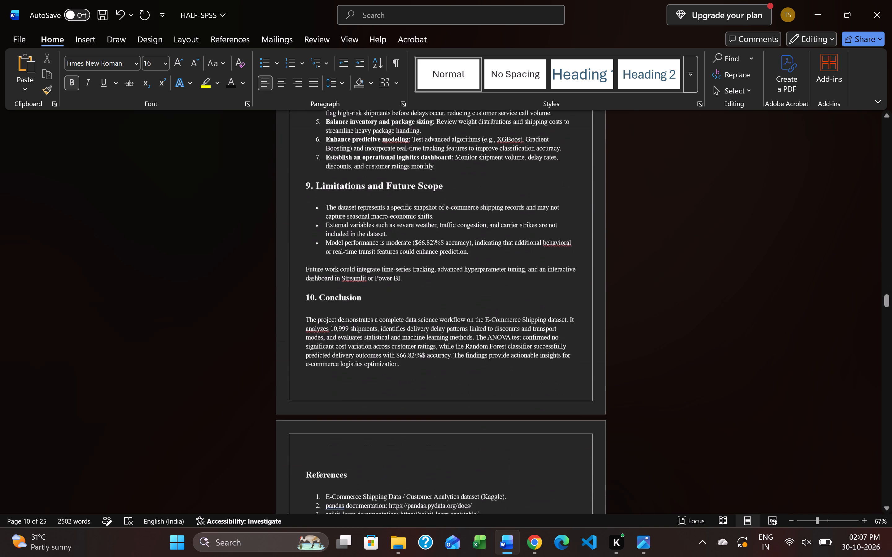
{"action": "scroll", "coordinate": [420, 396], "scroll_direction": "down", "scroll_amount": 2}
{"action": "scroll", "coordinate": [420, 396], "scroll_direction": "up", "scroll_amount": 11}
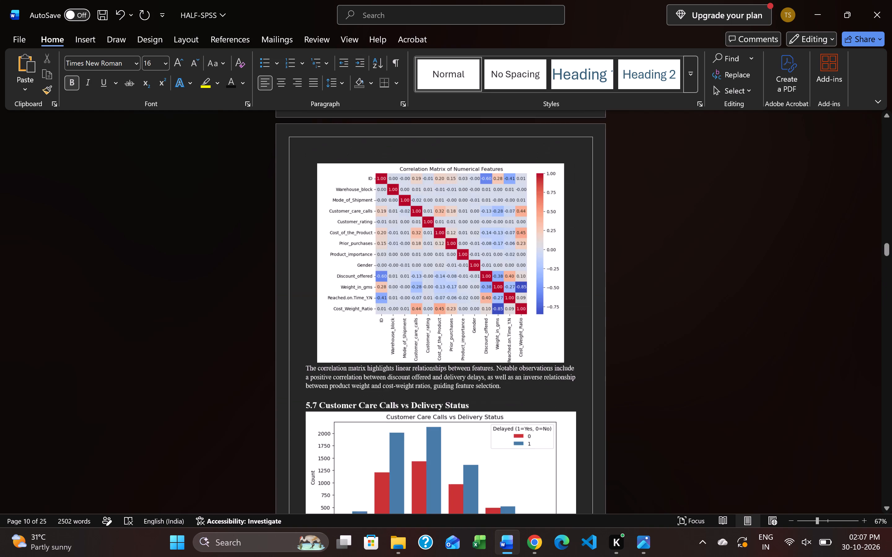
{"action": "scroll", "coordinate": [420, 396], "scroll_direction": "down", "scroll_amount": 4}
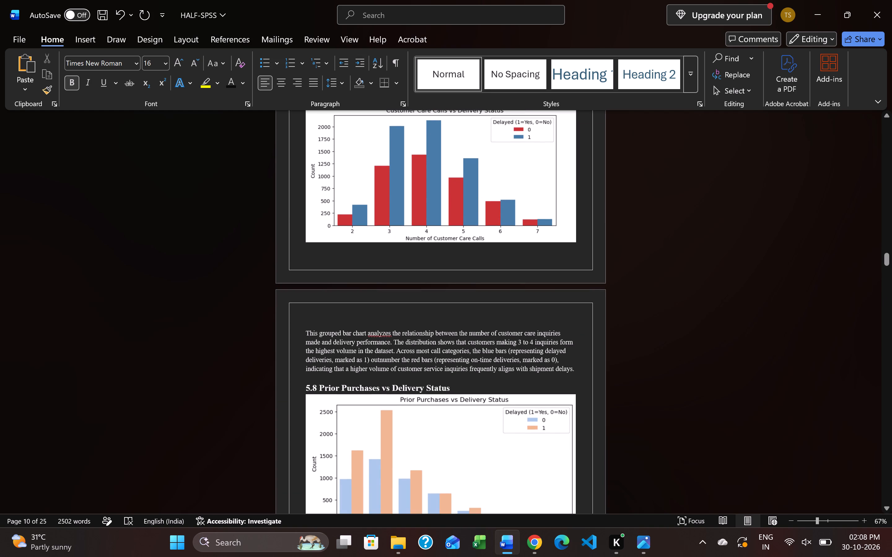
{"action": "scroll", "coordinate": [366, 421], "scroll_direction": "down", "scroll_amount": 1}
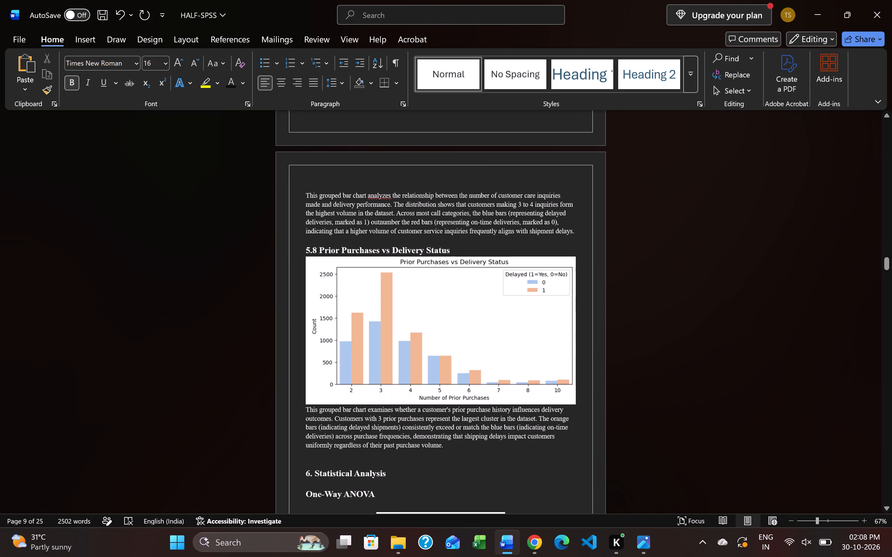
{"action": "scroll", "coordinate": [457, 261], "scroll_direction": "up", "scroll_amount": 8}
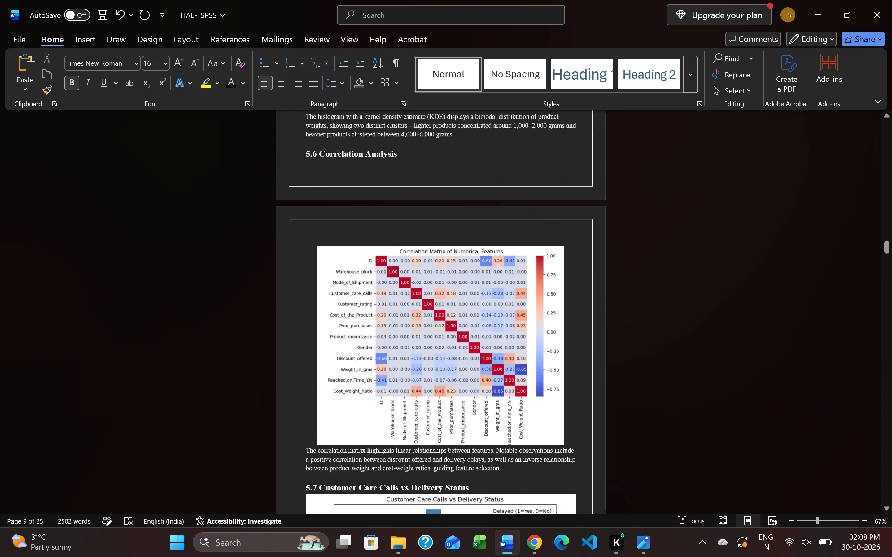
{"action": "scroll", "coordinate": [457, 261], "scroll_direction": "up", "scroll_amount": 7}
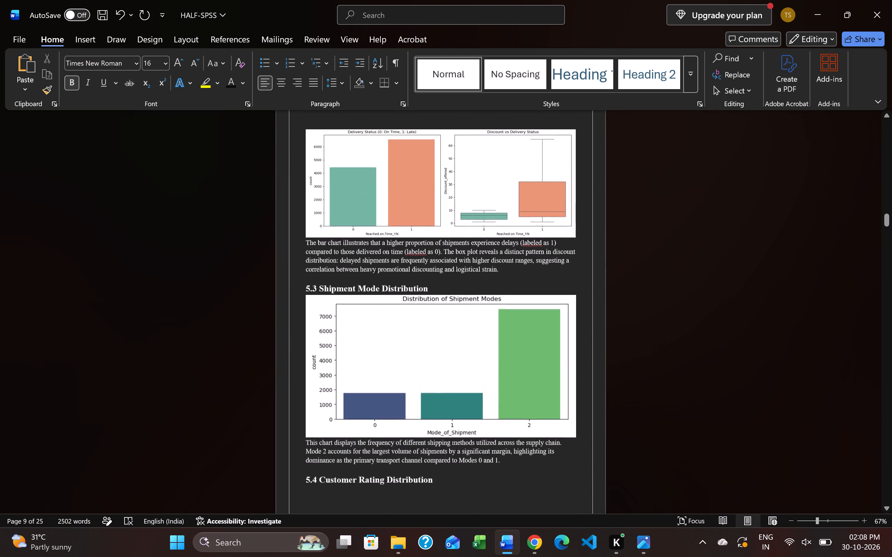
{"action": "scroll", "coordinate": [457, 261], "scroll_direction": "up", "scroll_amount": 1}
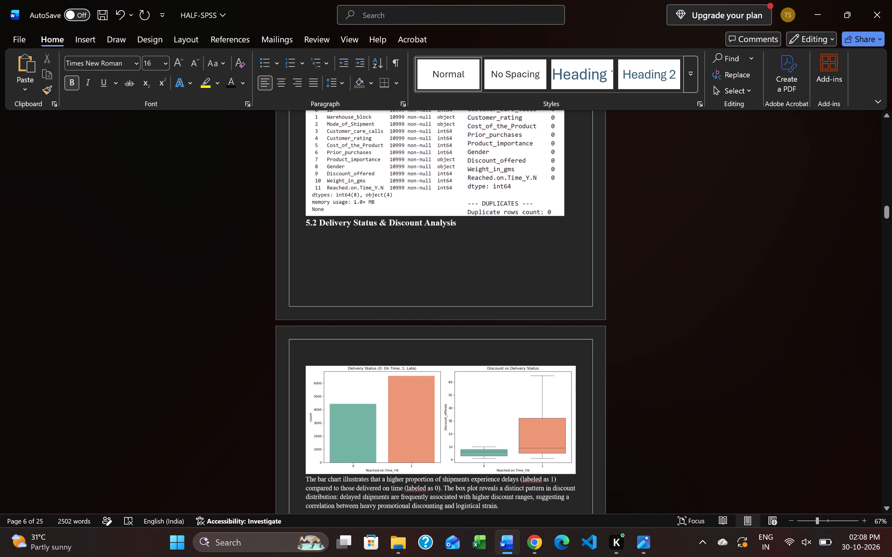
{"action": "scroll", "coordinate": [461, 278], "scroll_direction": "down", "scroll_amount": 6}
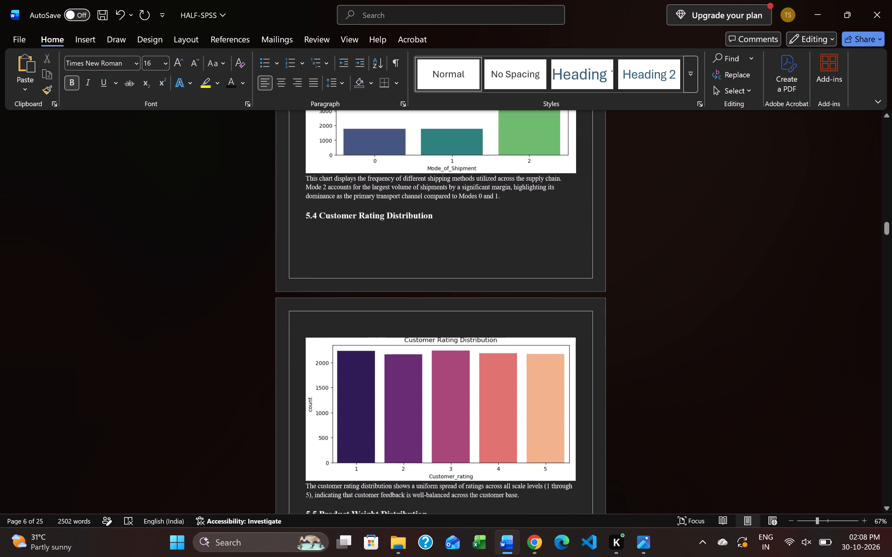
{"action": "scroll", "coordinate": [461, 278], "scroll_direction": "down", "scroll_amount": 11}
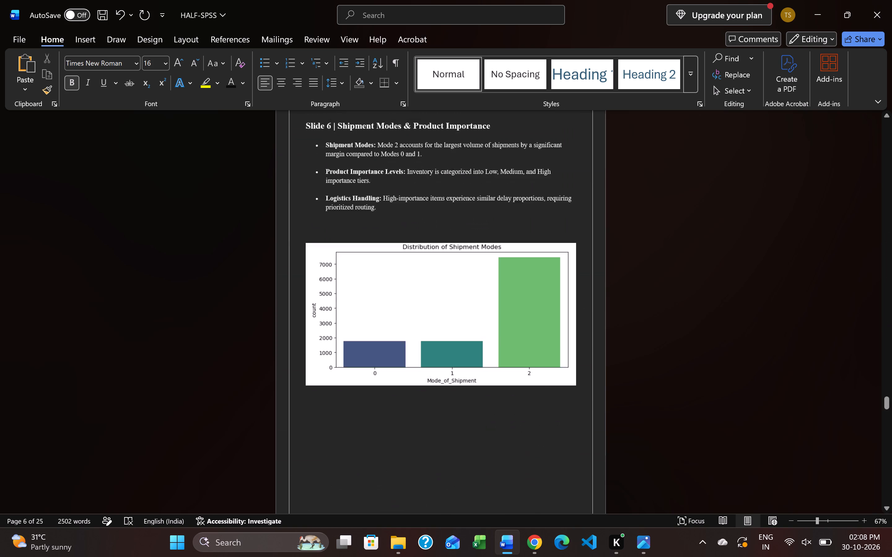
{"action": "scroll", "coordinate": [463, 262], "scroll_direction": "down", "scroll_amount": 9}
{"action": "scroll", "coordinate": [463, 262], "scroll_direction": "up", "scroll_amount": 1}
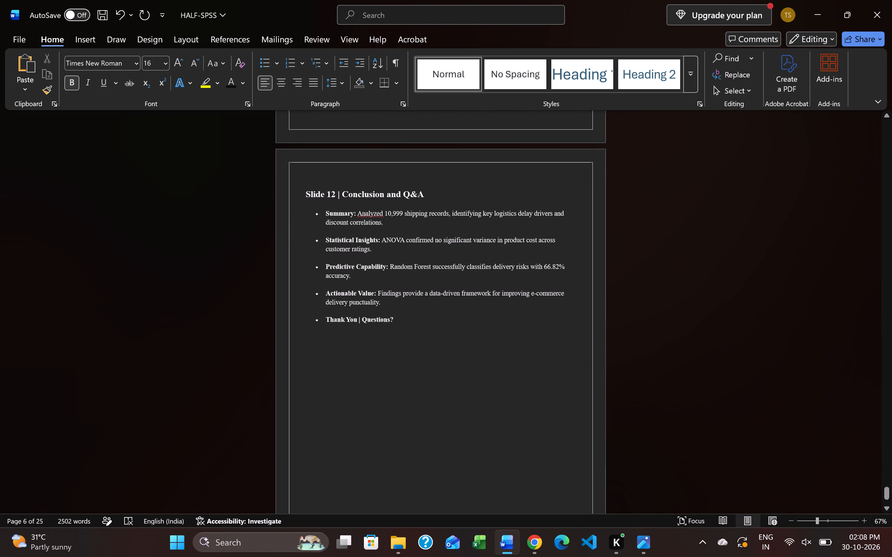
{"action": "left_click", "coordinate": [437, 359]}
Open Retail_Sales_Performance_Report_and_Presentation from the Downloads folder and place it side by side with the HALF-SPSS document.
{"action": "left_click", "coordinate": [398, 544]}
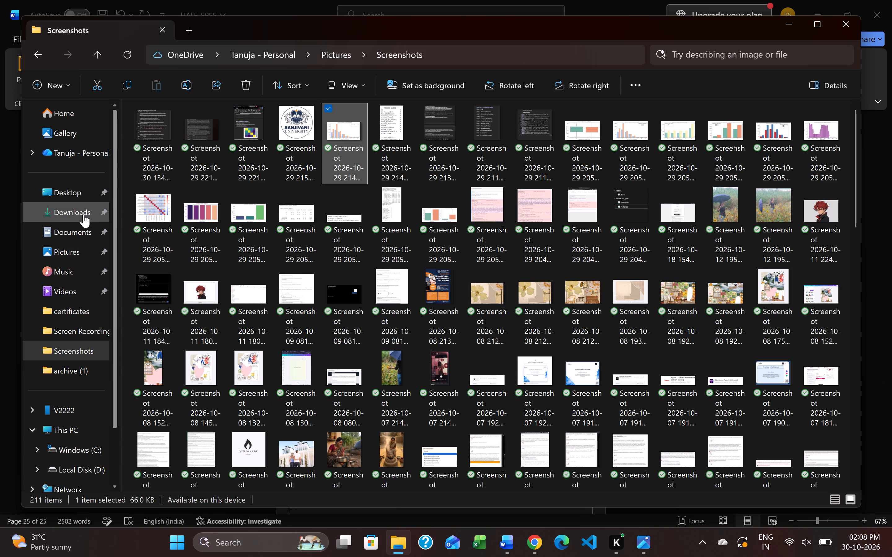
{"action": "left_click", "coordinate": [83, 214]}
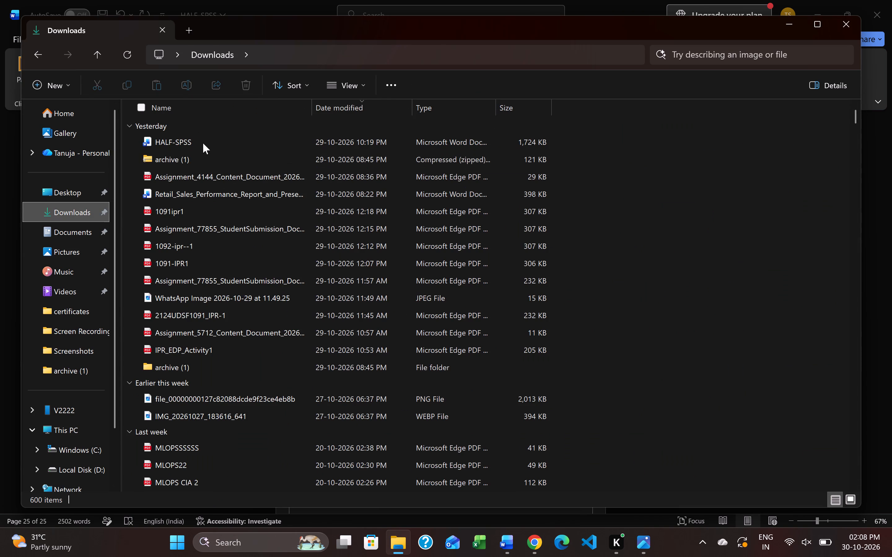
{"action": "double_click", "coordinate": [185, 196]}
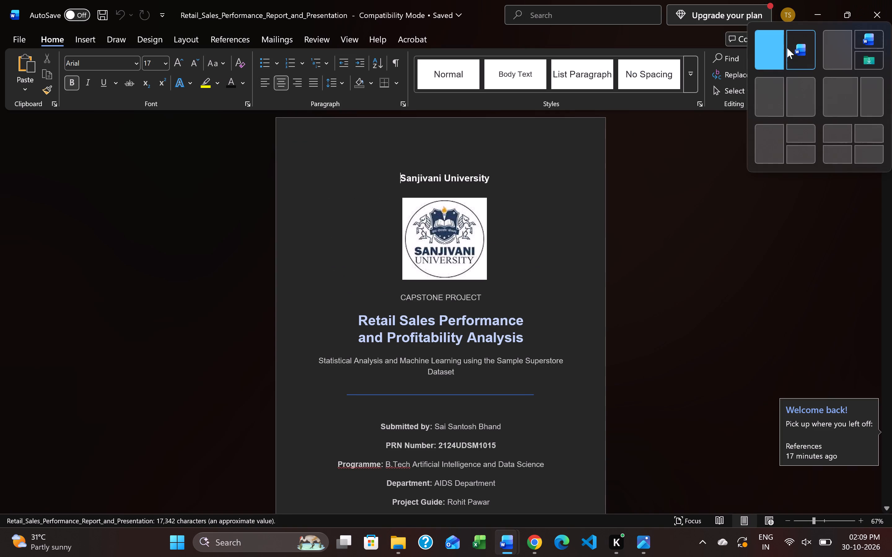
{"action": "double_click", "coordinate": [787, 48]}
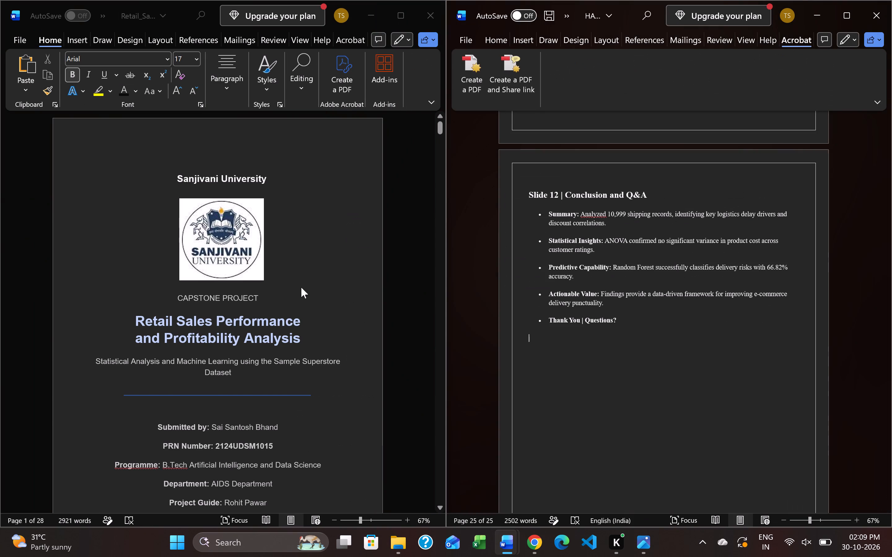
Examine the Retail Sales report's layout from the cover page through its numbered sections to Part B, Slide 1.
{"action": "scroll", "coordinate": [301, 287], "scroll_direction": "down", "scroll_amount": 1}
{"action": "scroll", "coordinate": [259, 366], "scroll_direction": "down", "scroll_amount": 4}
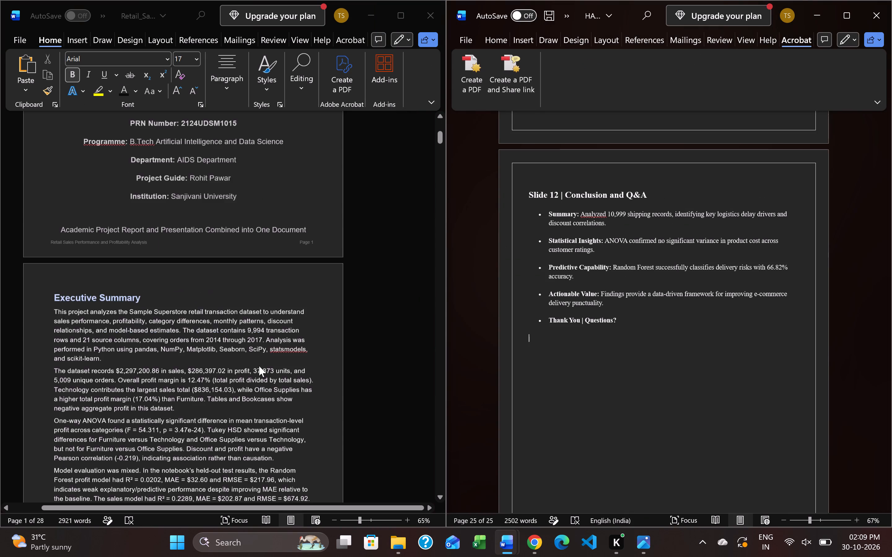
{"action": "scroll", "coordinate": [259, 366], "scroll_direction": "down", "scroll_amount": 9}
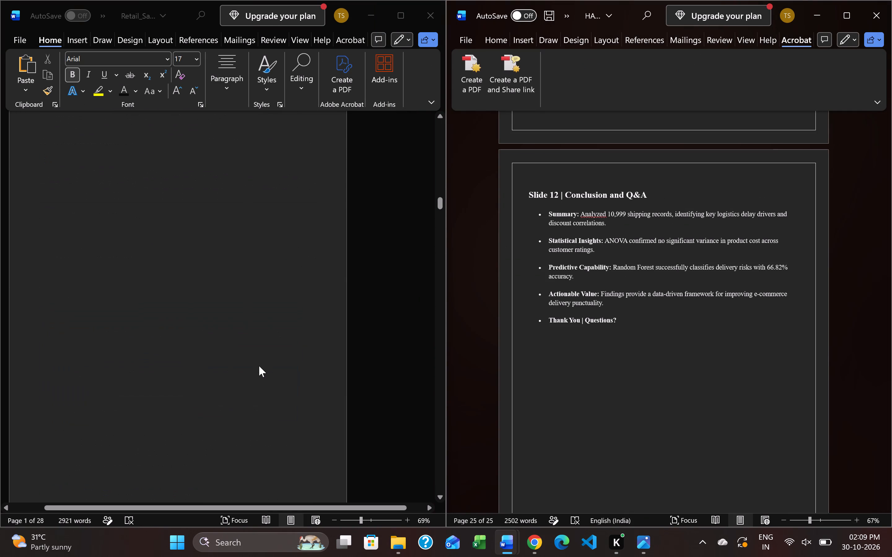
{"action": "scroll", "coordinate": [259, 366], "scroll_direction": "down", "scroll_amount": 8}
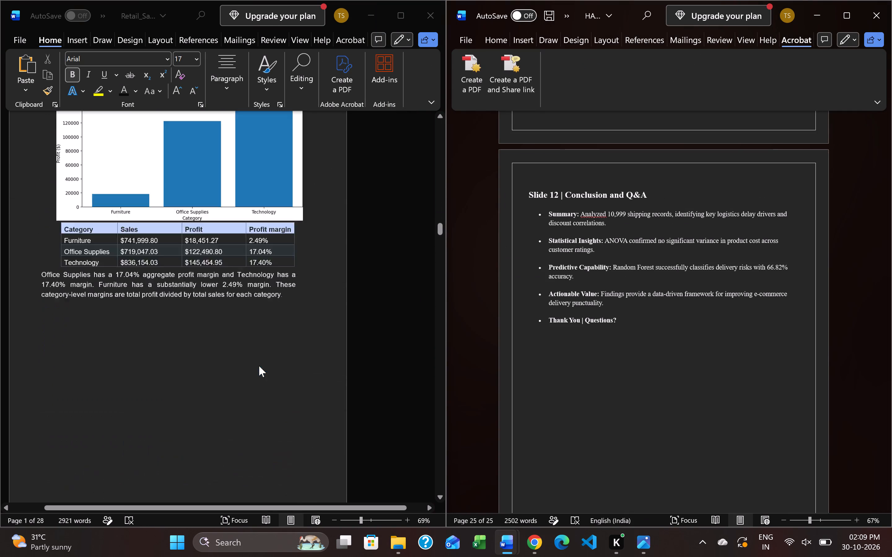
{"action": "scroll", "coordinate": [259, 366], "scroll_direction": "down", "scroll_amount": 12}
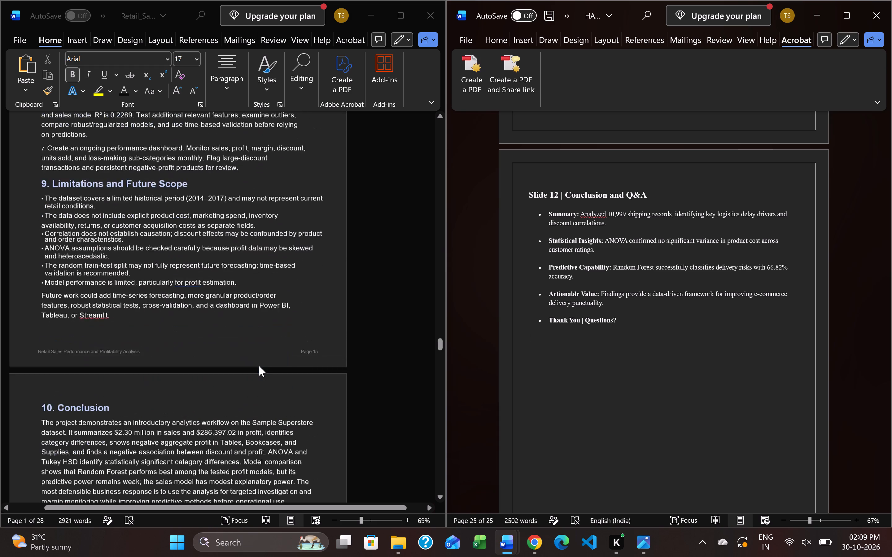
{"action": "scroll", "coordinate": [259, 366], "scroll_direction": "down", "scroll_amount": 4}
{"action": "scroll", "coordinate": [259, 366], "scroll_direction": "up", "scroll_amount": 1}
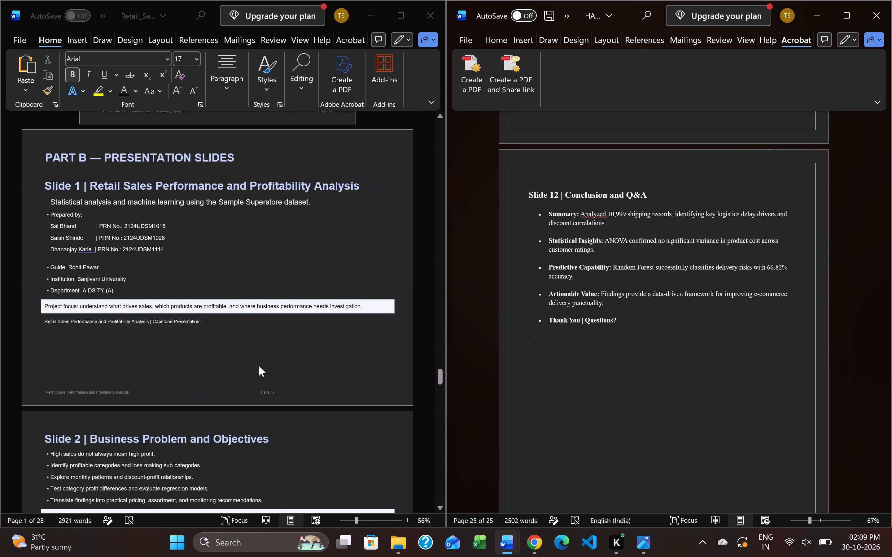
Compare the Part B Slide 1 page of HALF-SPSS with Slide 1 of the Retail Sales report, including the Prepared by entries.
{"action": "scroll", "coordinate": [599, 278], "scroll_direction": "up", "scroll_amount": 6}
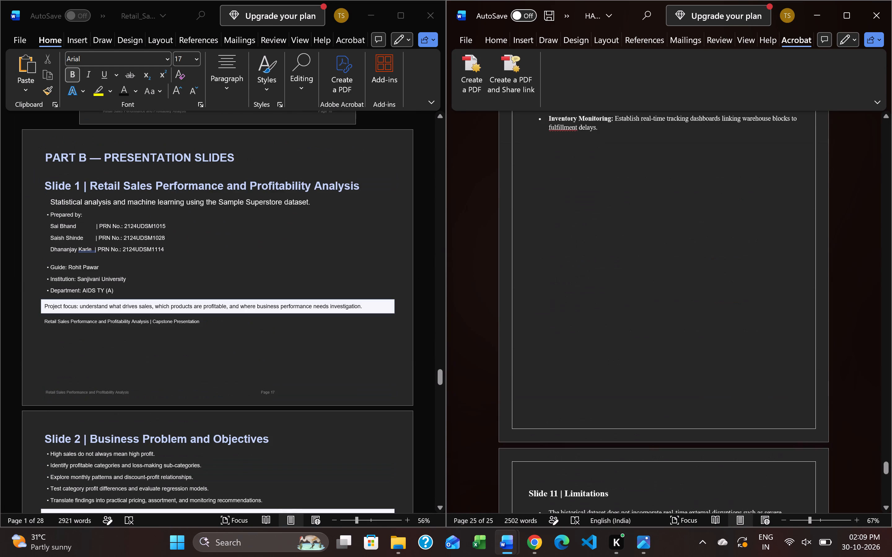
{"action": "scroll", "coordinate": [599, 278], "scroll_direction": "up", "scroll_amount": 11}
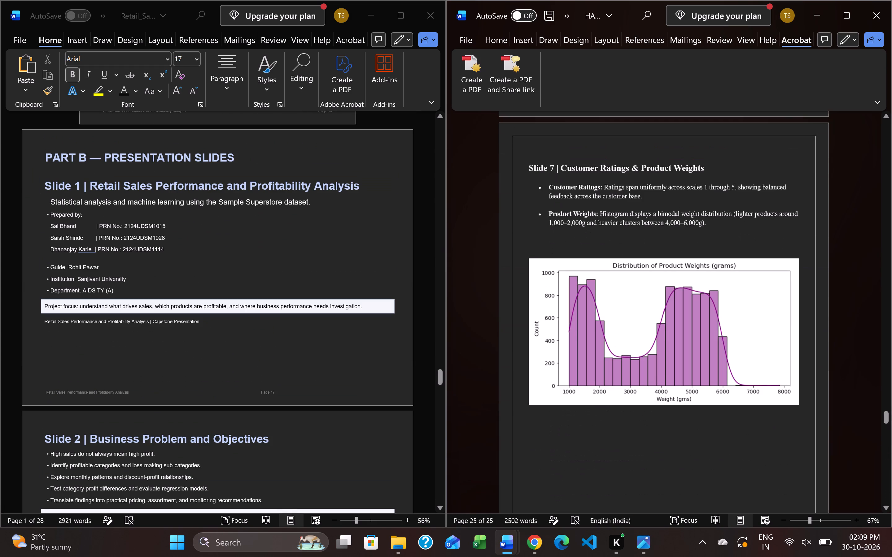
{"action": "scroll", "coordinate": [599, 278], "scroll_direction": "up", "scroll_amount": 11}
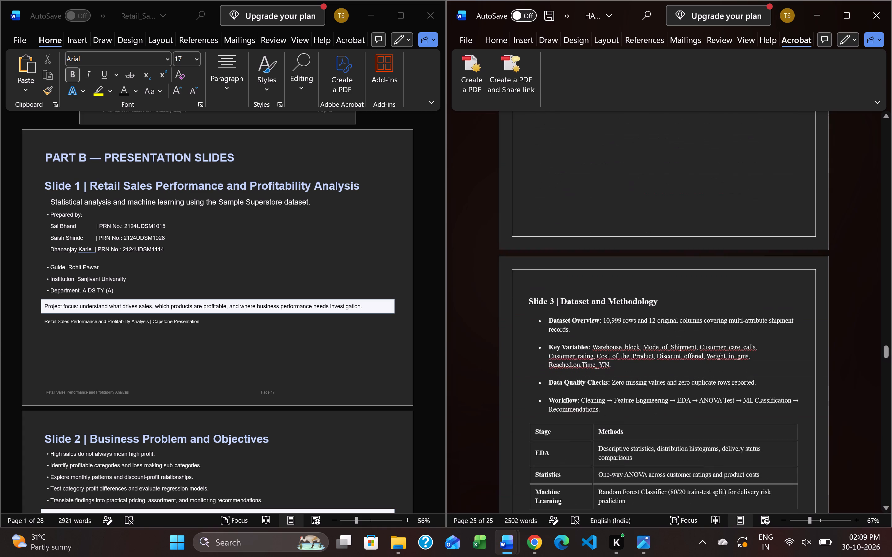
{"action": "scroll", "coordinate": [599, 278], "scroll_direction": "up", "scroll_amount": 9}
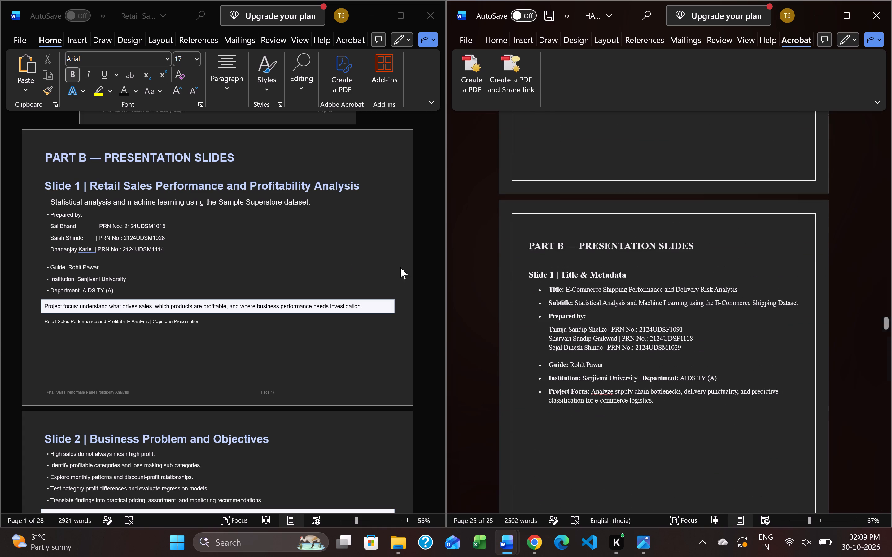
{"action": "scroll", "coordinate": [327, 268], "scroll_direction": "down", "scroll_amount": 2}
{"action": "scroll", "coordinate": [253, 365], "scroll_direction": "down", "scroll_amount": 1}
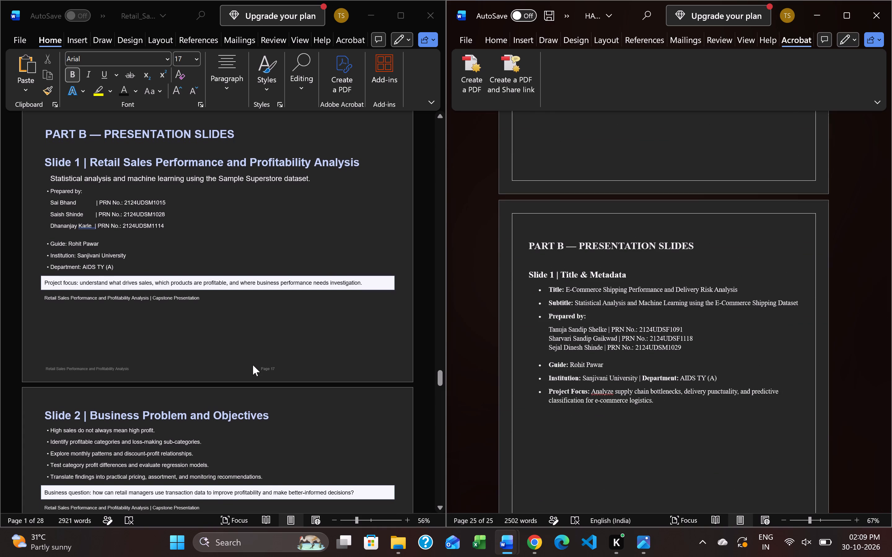
{"action": "scroll", "coordinate": [253, 365], "scroll_direction": "down", "scroll_amount": 1}
{"action": "scroll", "coordinate": [212, 327], "scroll_direction": "down", "scroll_amount": 1}
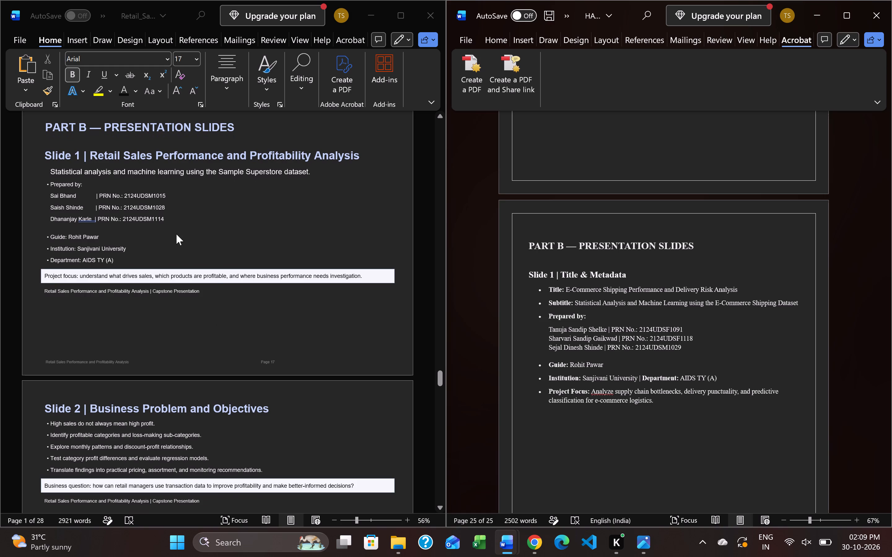
{"action": "left_click", "coordinate": [166, 226]}
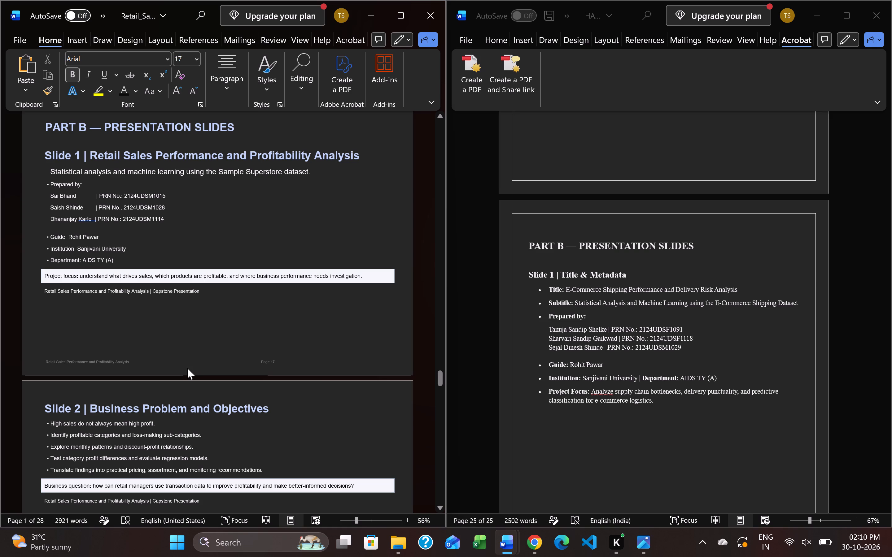
Compare the "Slide 2 | Business Problem and Objectives" pages of the Retail Sales report and HALF-SPSS.
{"action": "scroll", "coordinate": [187, 368], "scroll_direction": "down", "scroll_amount": 1}
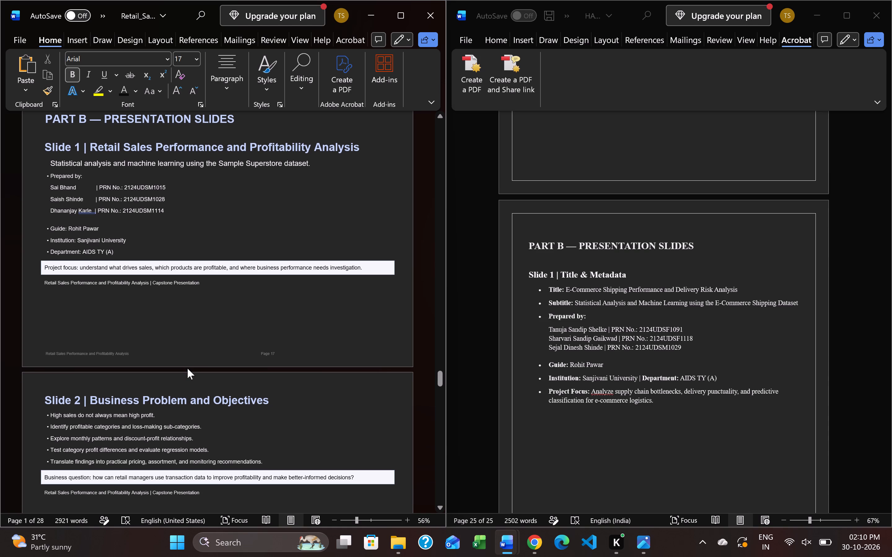
{"action": "scroll", "coordinate": [187, 368], "scroll_direction": "down", "scroll_amount": 2}
{"action": "scroll", "coordinate": [183, 309], "scroll_direction": "down", "scroll_amount": 2}
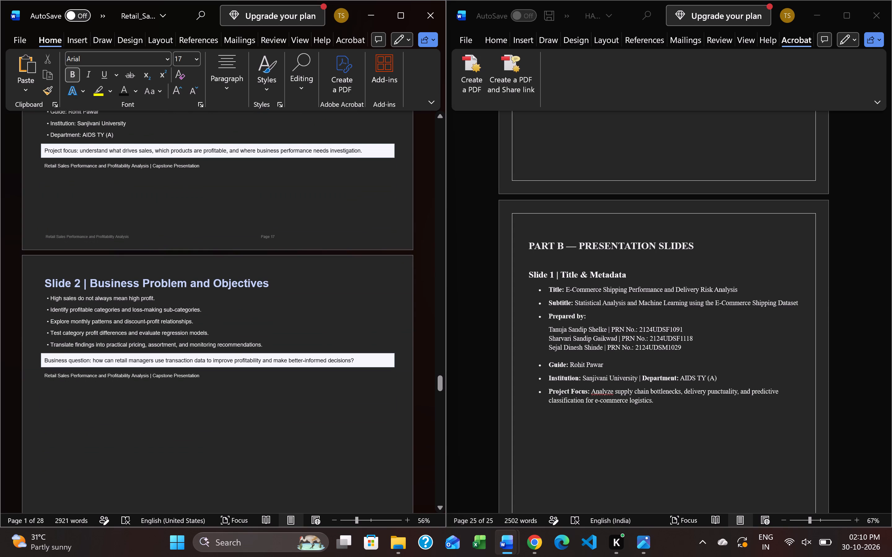
{"action": "scroll", "coordinate": [532, 317], "scroll_direction": "down", "scroll_amount": 4}
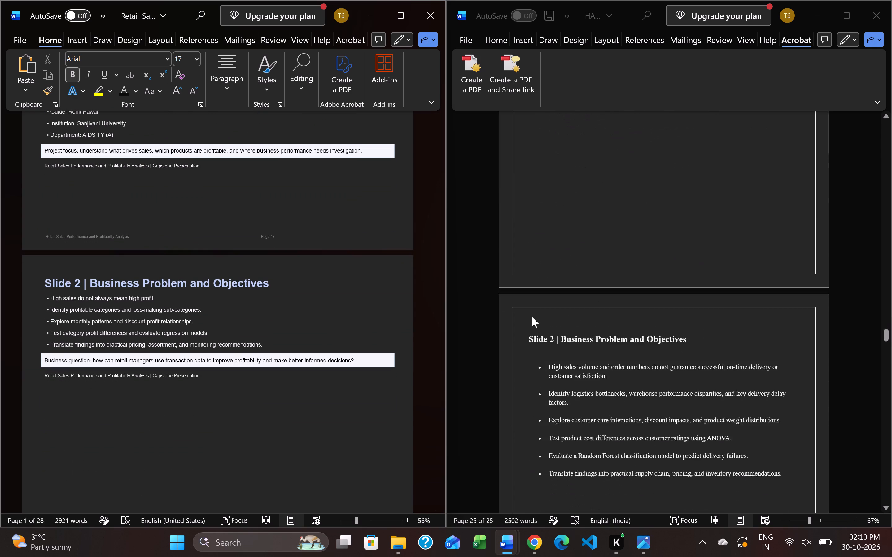
{"action": "scroll", "coordinate": [532, 317], "scroll_direction": "down", "scroll_amount": 2}
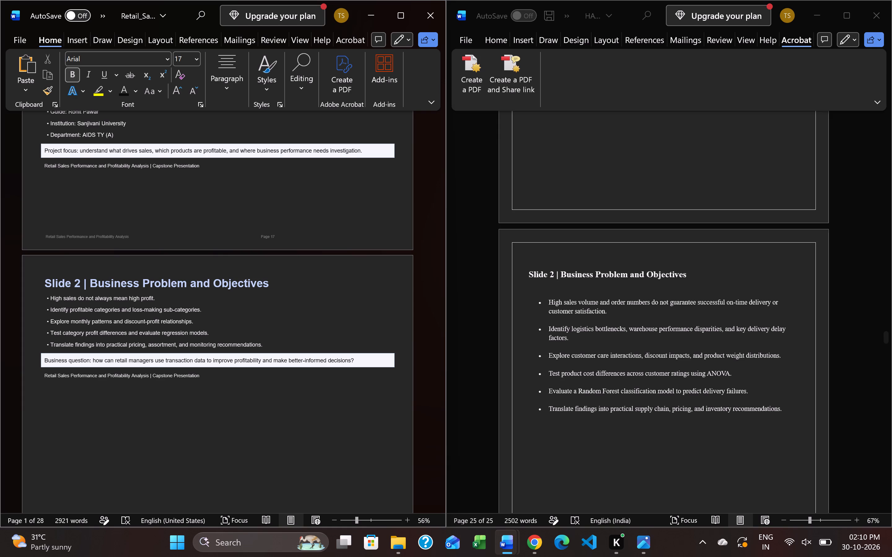
{"action": "scroll", "coordinate": [442, 356], "scroll_direction": "up", "scroll_amount": 2, "text": "ctrl"}
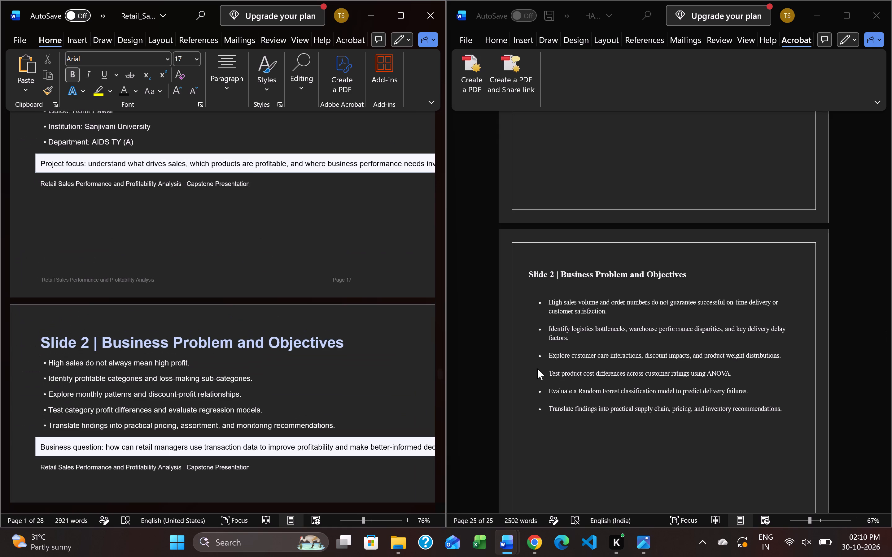
{"action": "scroll", "coordinate": [313, 338], "scroll_direction": "down", "scroll_amount": 1}
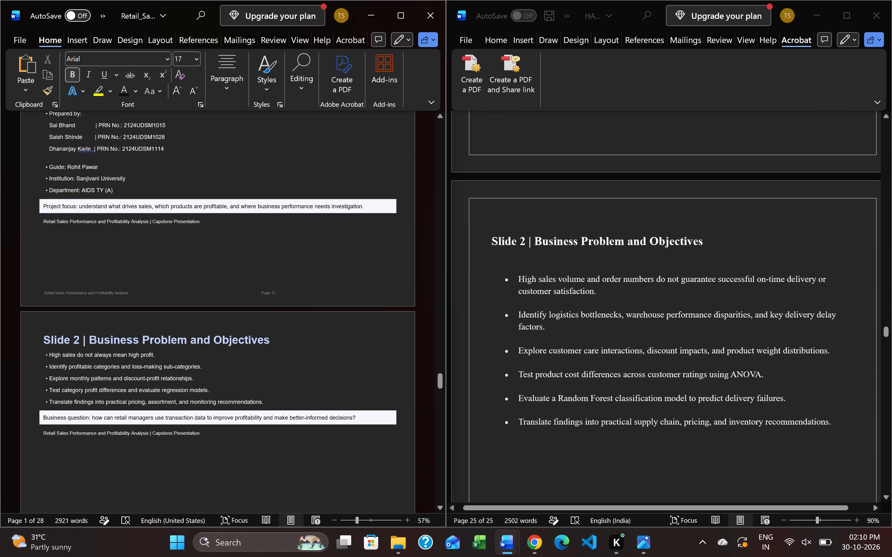
{"action": "scroll", "coordinate": [313, 338], "scroll_direction": "down", "scroll_amount": 1}
{"action": "scroll", "coordinate": [562, 343], "scroll_direction": "down", "scroll_amount": 1}
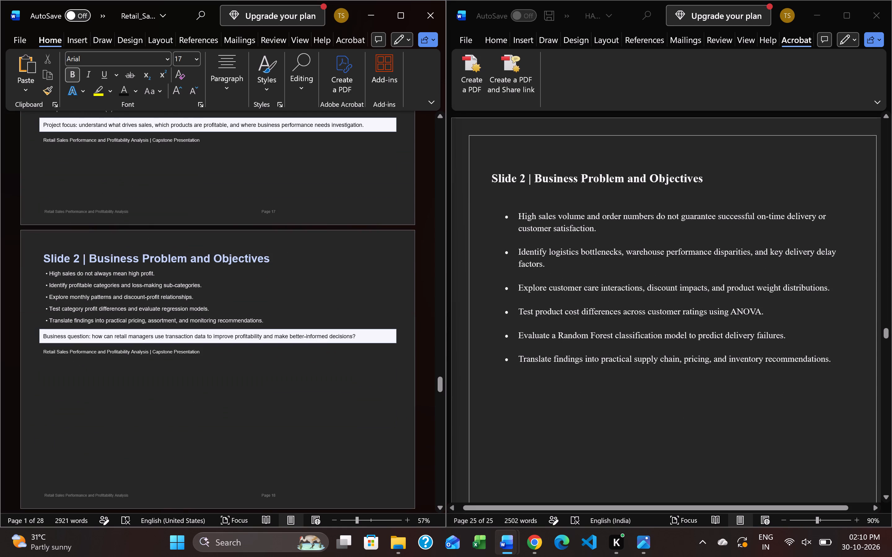